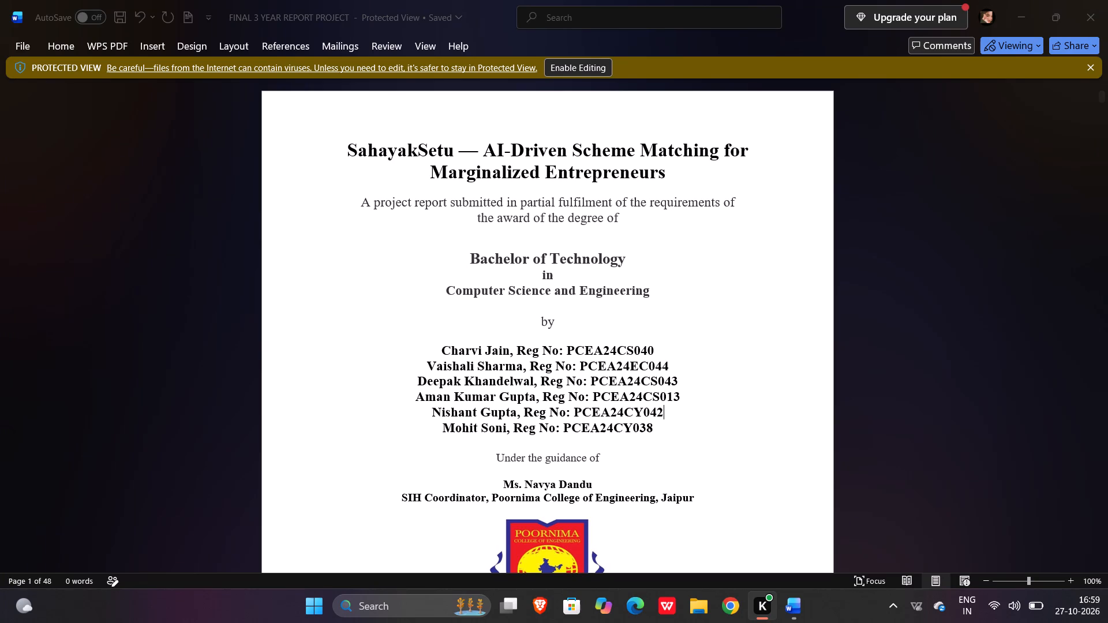
Skim the title page and department certificate of the SahayakSetu project report.
{"action": "scroll", "coordinate": [756, 259], "scroll_direction": "down", "scroll_amount": 2}
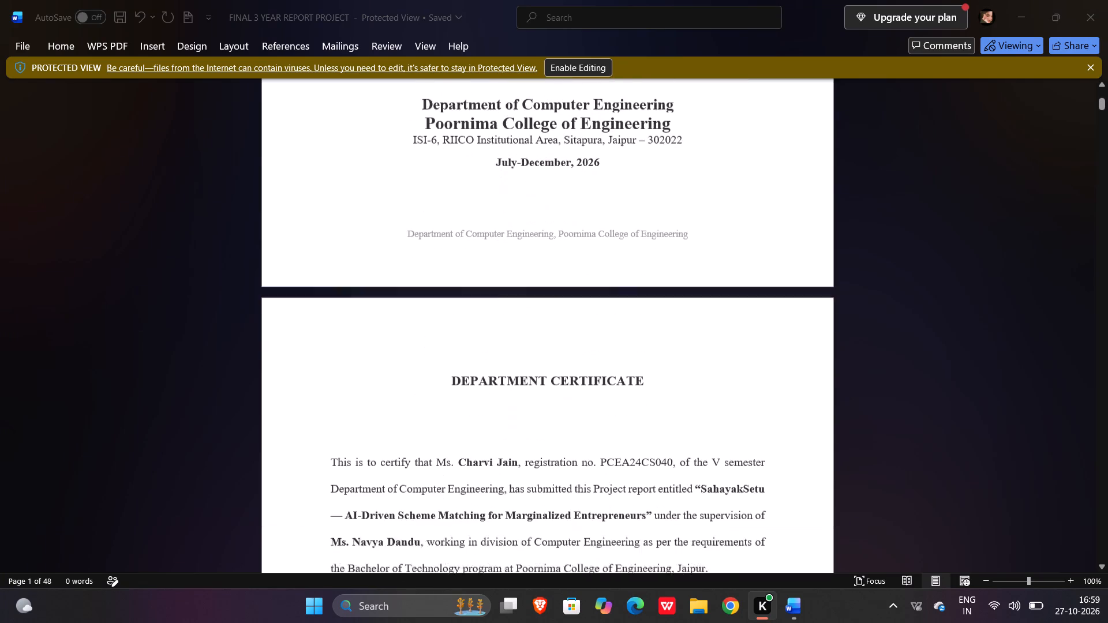
{"action": "scroll", "coordinate": [756, 259], "scroll_direction": "down", "scroll_amount": 1}
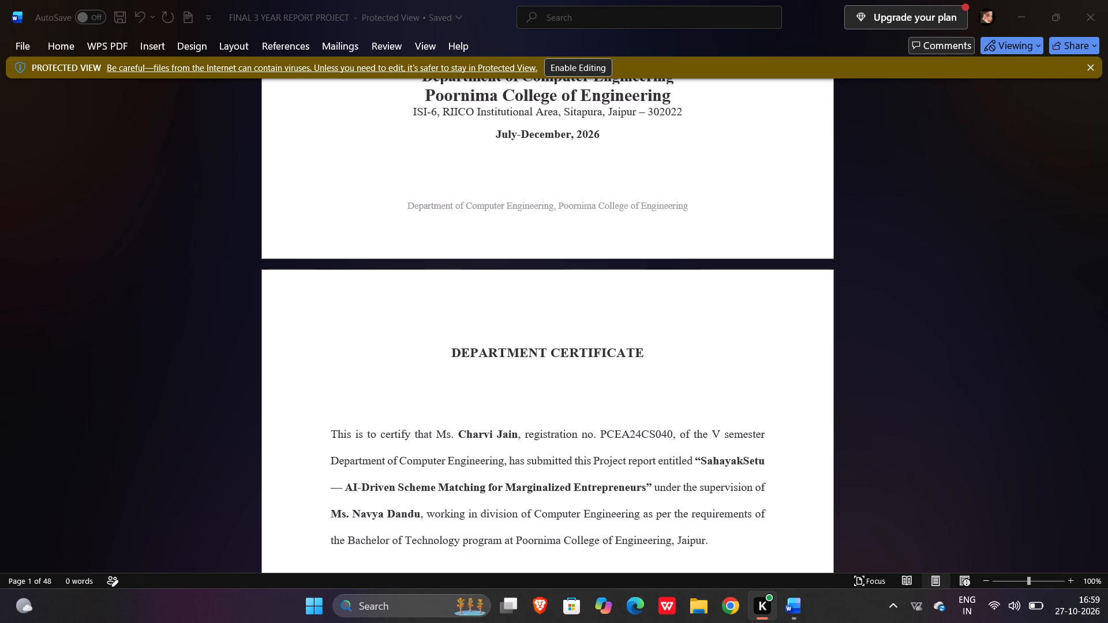
{"action": "scroll", "coordinate": [694, 378], "scroll_direction": "down", "scroll_amount": 3}
{"action": "scroll", "coordinate": [694, 378], "scroll_direction": "up", "scroll_amount": 18}
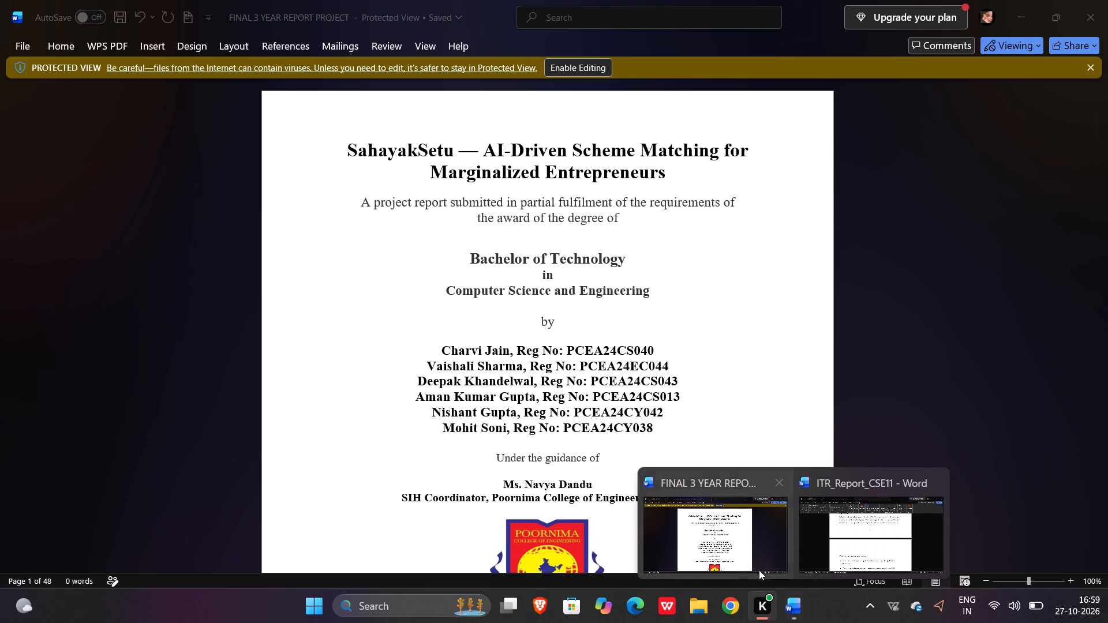
Switch to the ITR_Report_CSE11 document and examine its title, certificate and overall page layout.
{"action": "left_click", "coordinate": [859, 526]}
{"action": "scroll", "coordinate": [679, 292], "scroll_direction": "up", "scroll_amount": 5}
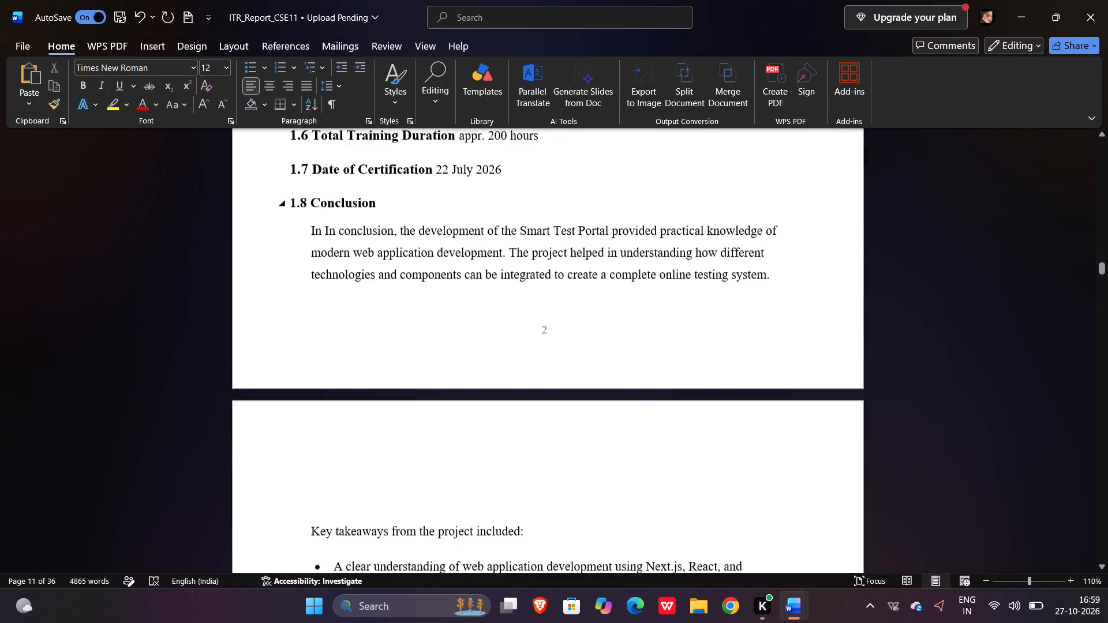
{"action": "scroll", "coordinate": [679, 292], "scroll_direction": "up", "scroll_amount": 20}
{"action": "scroll", "coordinate": [679, 292], "scroll_direction": "up", "scroll_amount": 9}
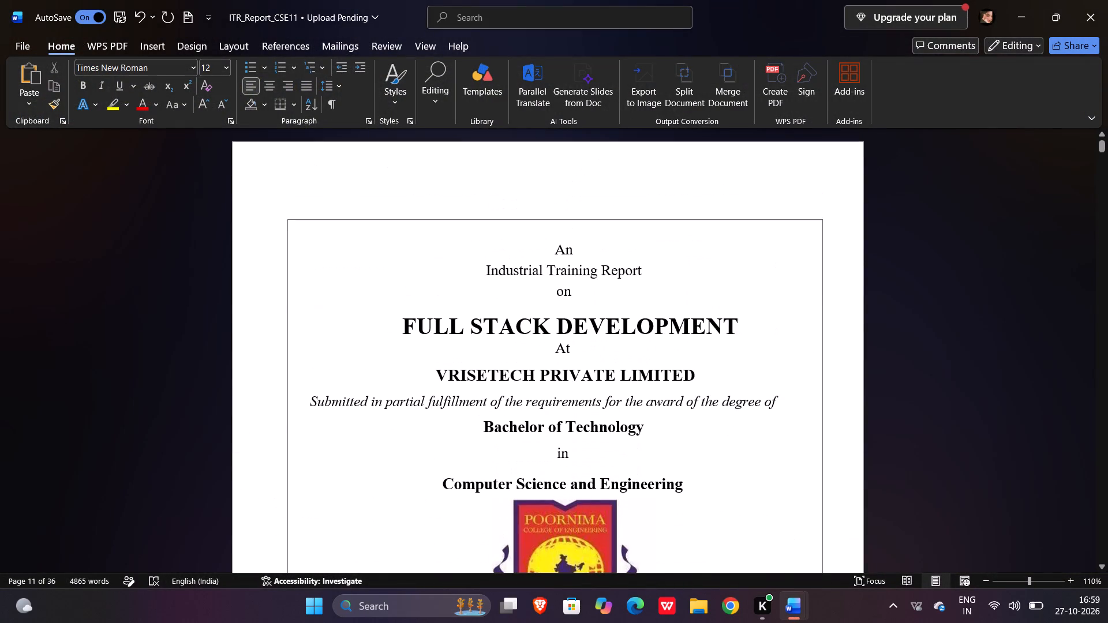
{"action": "scroll", "coordinate": [679, 292], "scroll_direction": "down", "scroll_amount": 12}
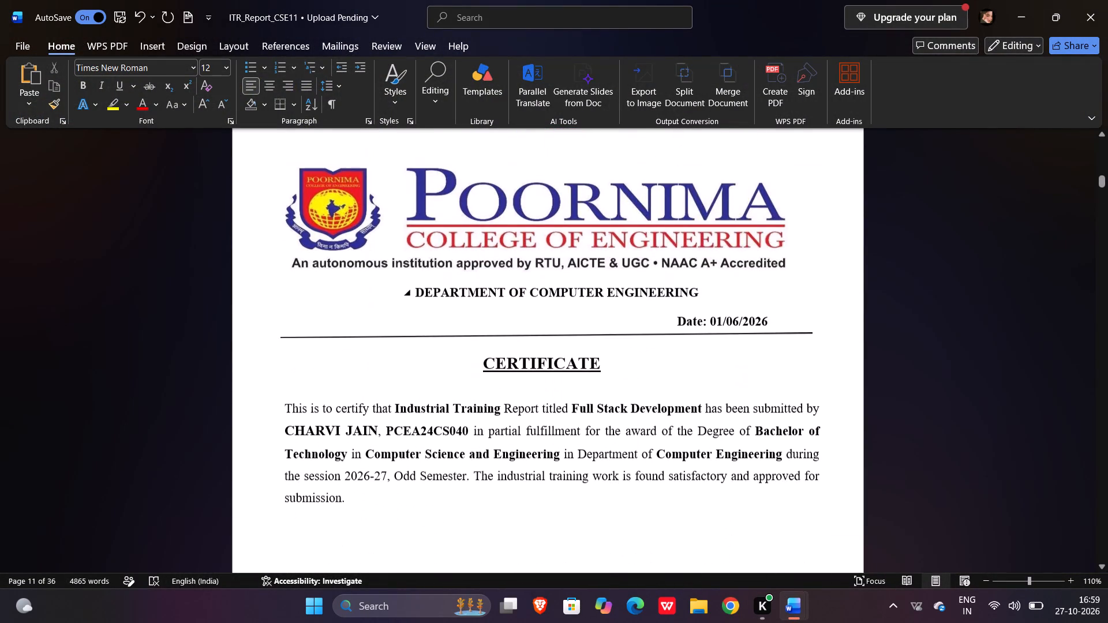
{"action": "scroll", "coordinate": [679, 292], "scroll_direction": "down", "scroll_amount": 4, "text": "ctrl"}
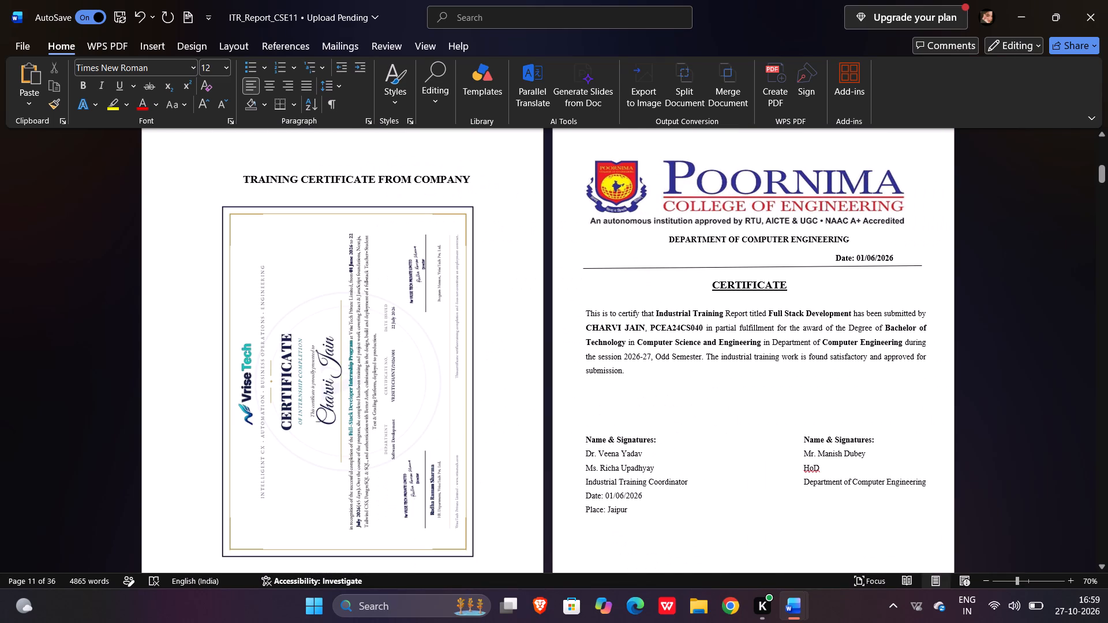
{"action": "scroll", "coordinate": [679, 292], "scroll_direction": "down", "scroll_amount": 2, "text": "ctrl"}
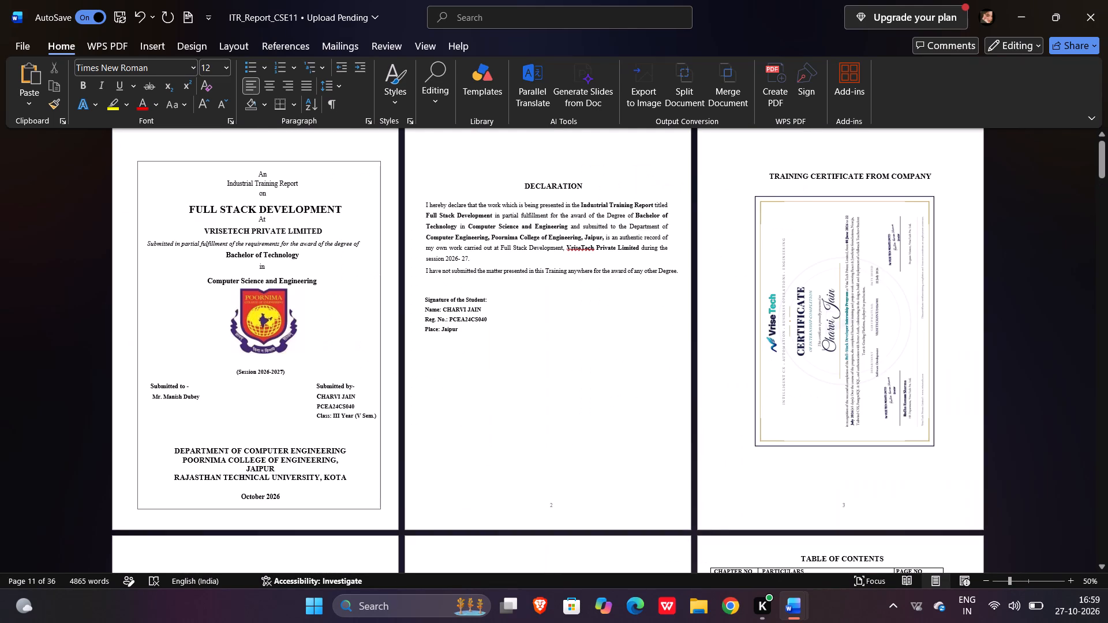
{"action": "scroll", "coordinate": [679, 292], "scroll_direction": "down", "scroll_amount": 3, "text": "ctrl"}
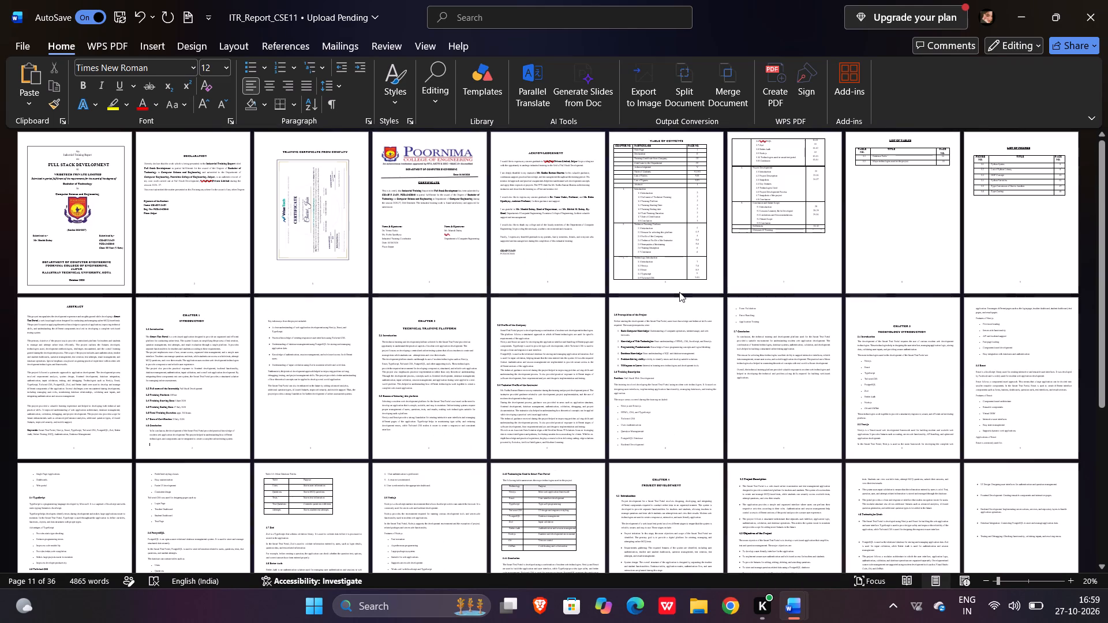
Review the training report's front matter, table of contents, lists of tables and figures, abstract and first three chapters.
{"action": "scroll", "coordinate": [679, 292], "scroll_direction": "up", "scroll_amount": 2, "text": "ctrl"}
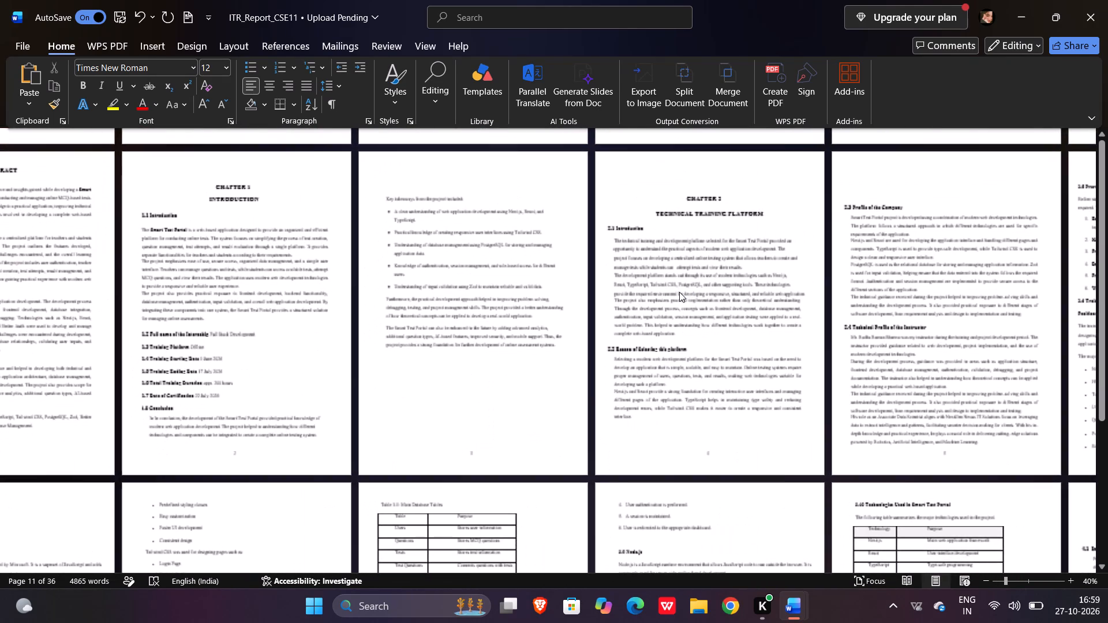
{"action": "scroll", "coordinate": [679, 292], "scroll_direction": "down", "scroll_amount": 2}
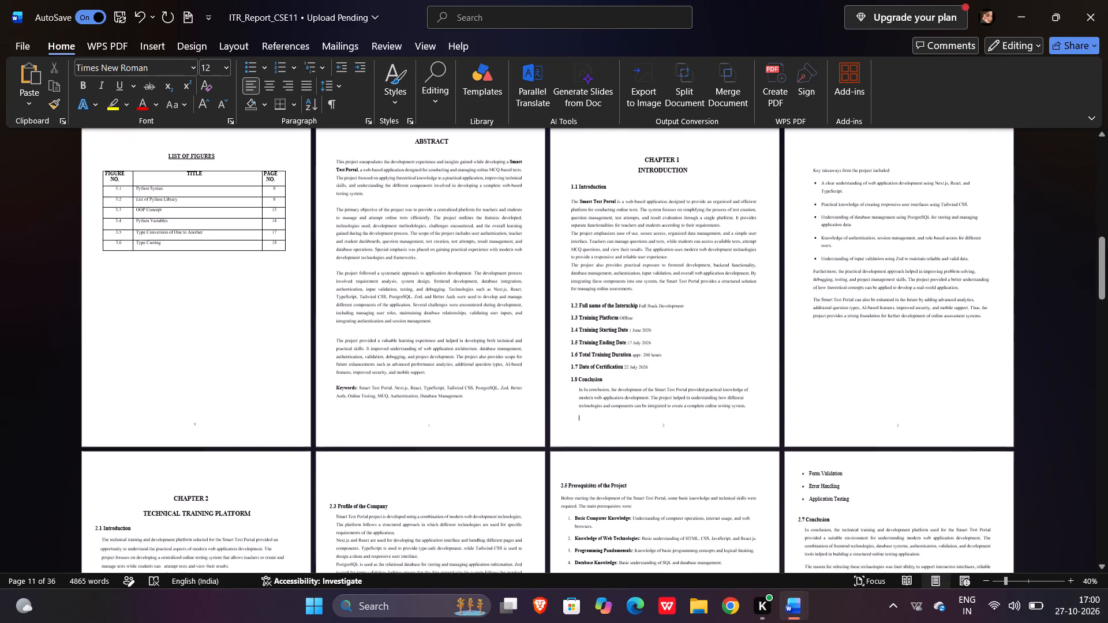
{"action": "scroll", "coordinate": [679, 292], "scroll_direction": "down", "scroll_amount": 7}
{"action": "scroll", "coordinate": [679, 292], "scroll_direction": "up", "scroll_amount": 7}
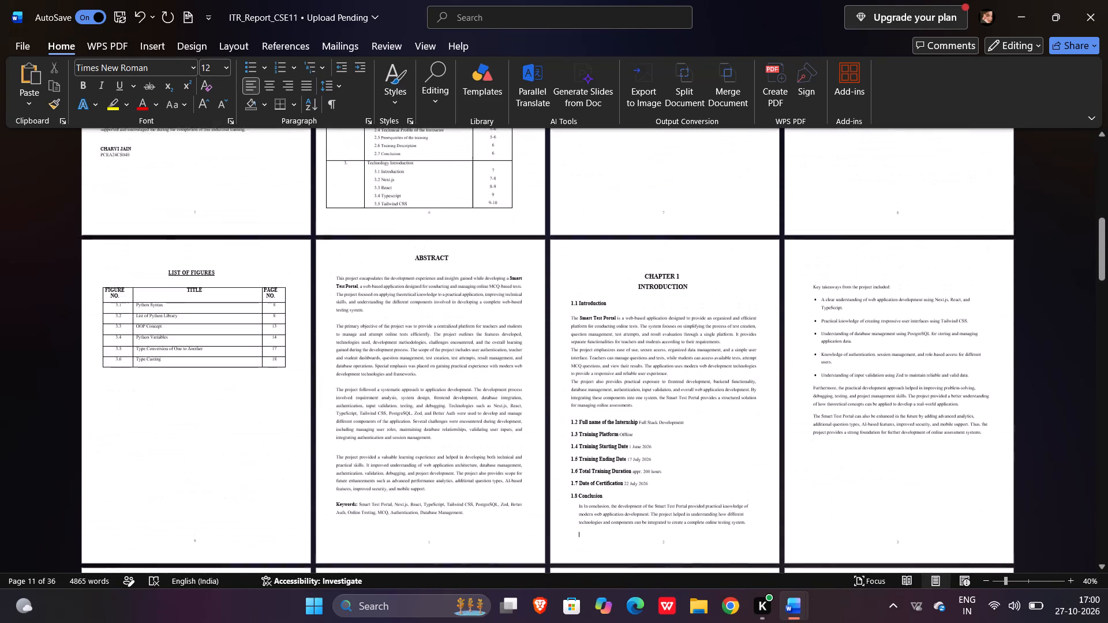
{"action": "scroll", "coordinate": [679, 292], "scroll_direction": "up", "scroll_amount": 3}
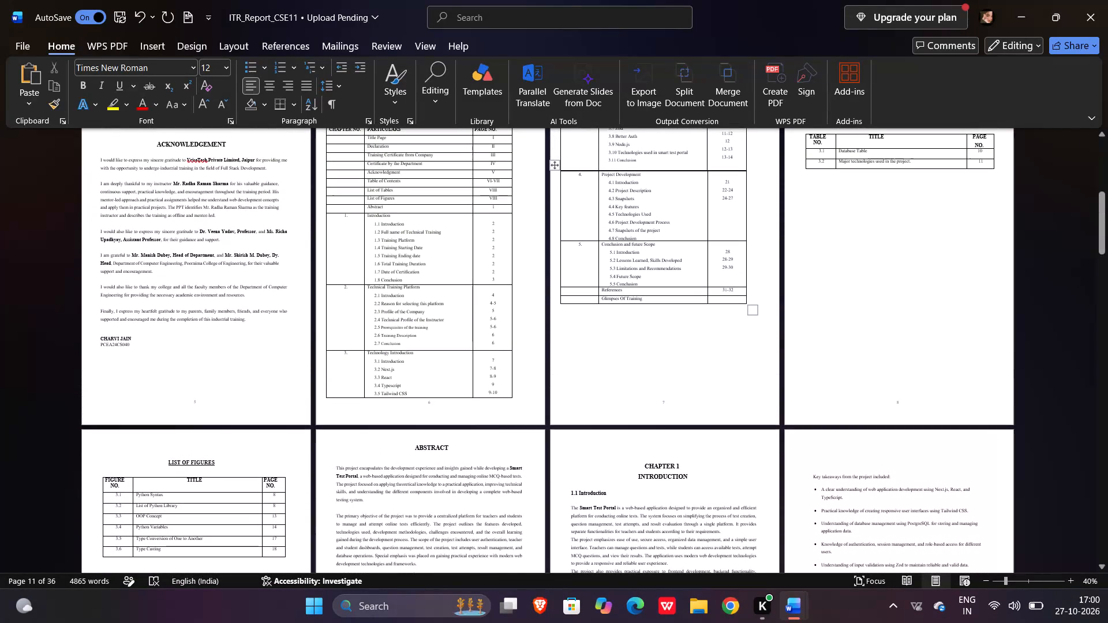
{"action": "scroll", "coordinate": [679, 292], "scroll_direction": "up", "scroll_amount": 1}
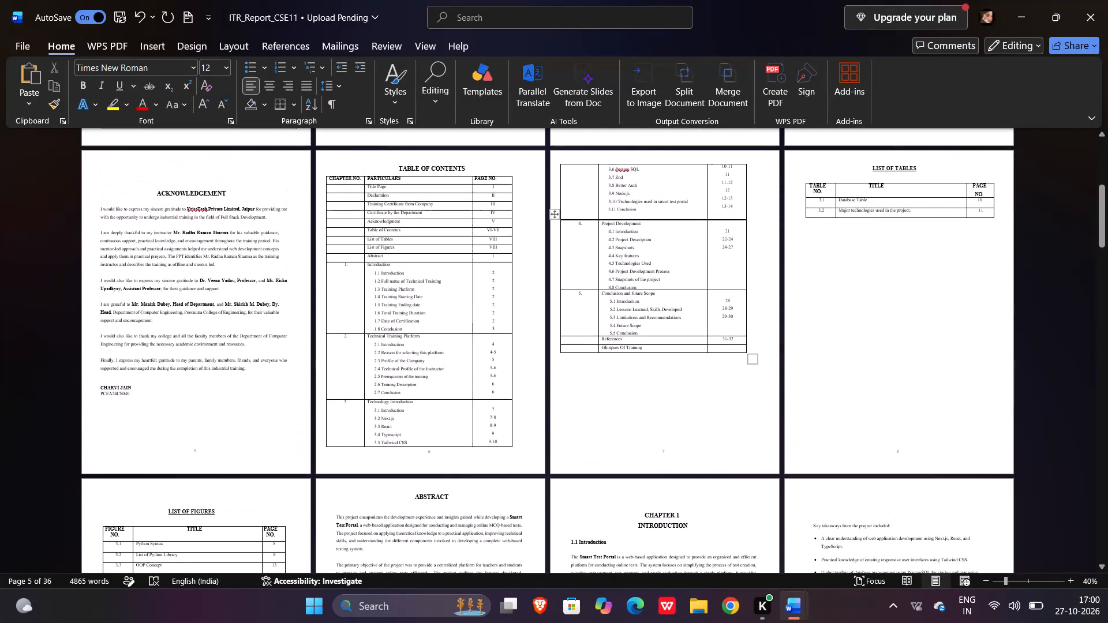
{"action": "scroll", "coordinate": [679, 292], "scroll_direction": "up", "scroll_amount": 3}
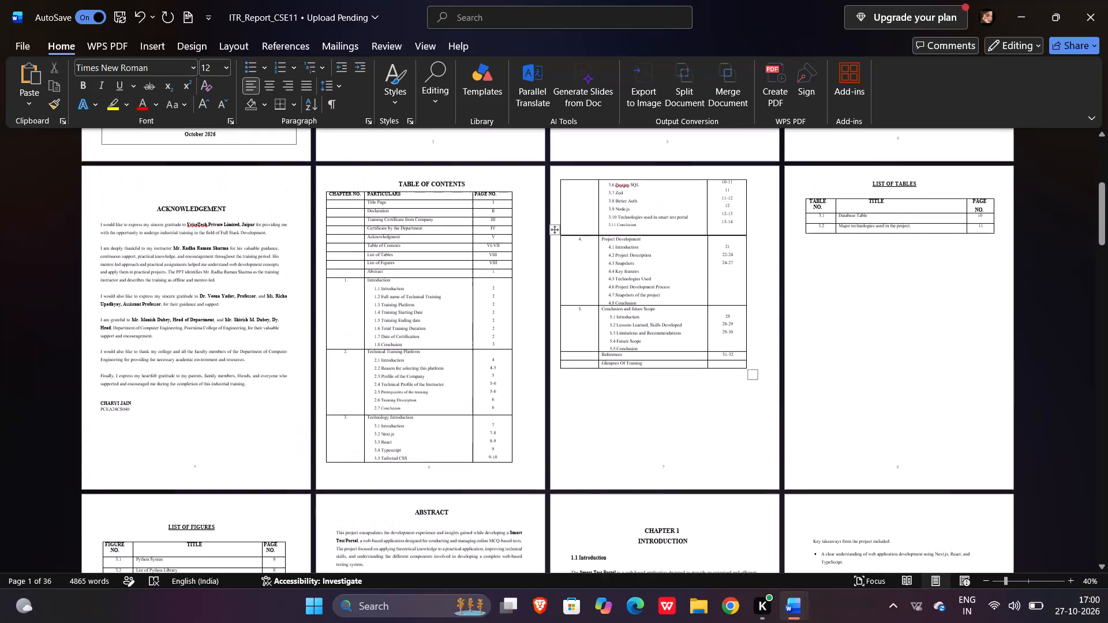
{"action": "scroll", "coordinate": [679, 292], "scroll_direction": "up", "scroll_amount": 3}
{"action": "scroll", "coordinate": [679, 292], "scroll_direction": "down", "scroll_amount": 1}
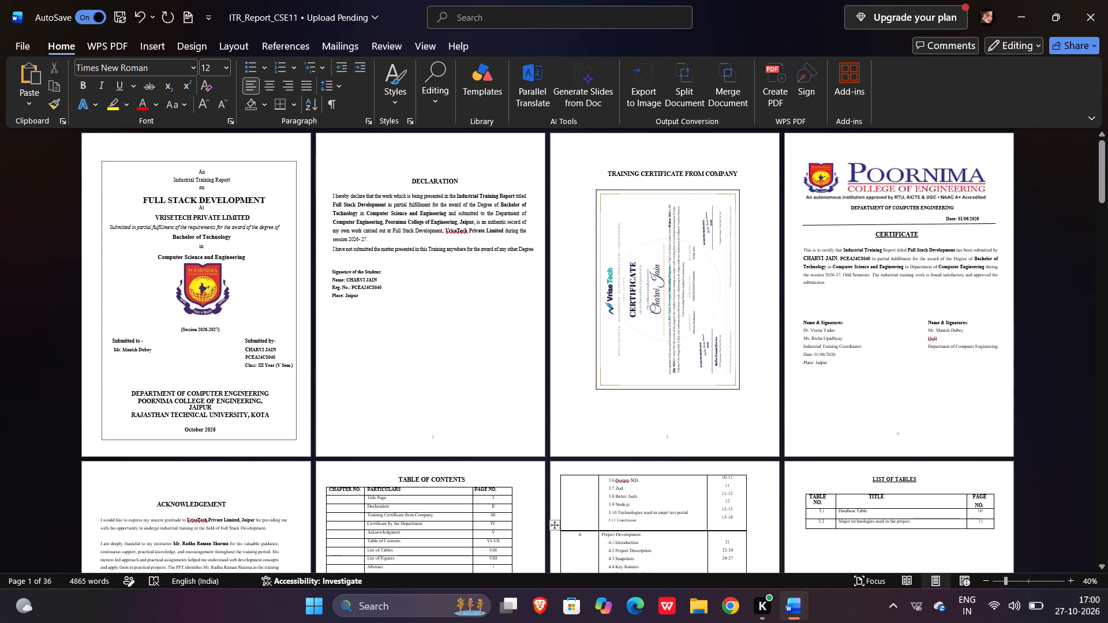
{"action": "scroll", "coordinate": [679, 292], "scroll_direction": "down", "scroll_amount": 10}
{"action": "scroll", "coordinate": [679, 292], "scroll_direction": "down", "scroll_amount": 13}
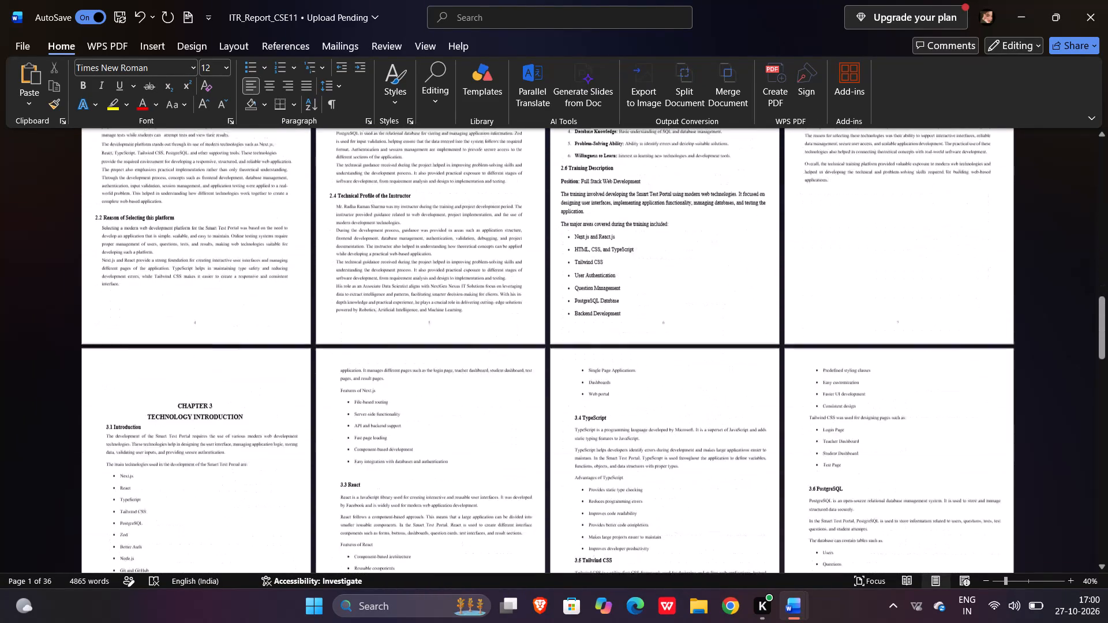
{"action": "scroll", "coordinate": [679, 292], "scroll_direction": "down", "scroll_amount": 20}
{"action": "scroll", "coordinate": [679, 292], "scroll_direction": "down", "scroll_amount": 15}
{"action": "scroll", "coordinate": [679, 292], "scroll_direction": "up", "scroll_amount": 16}
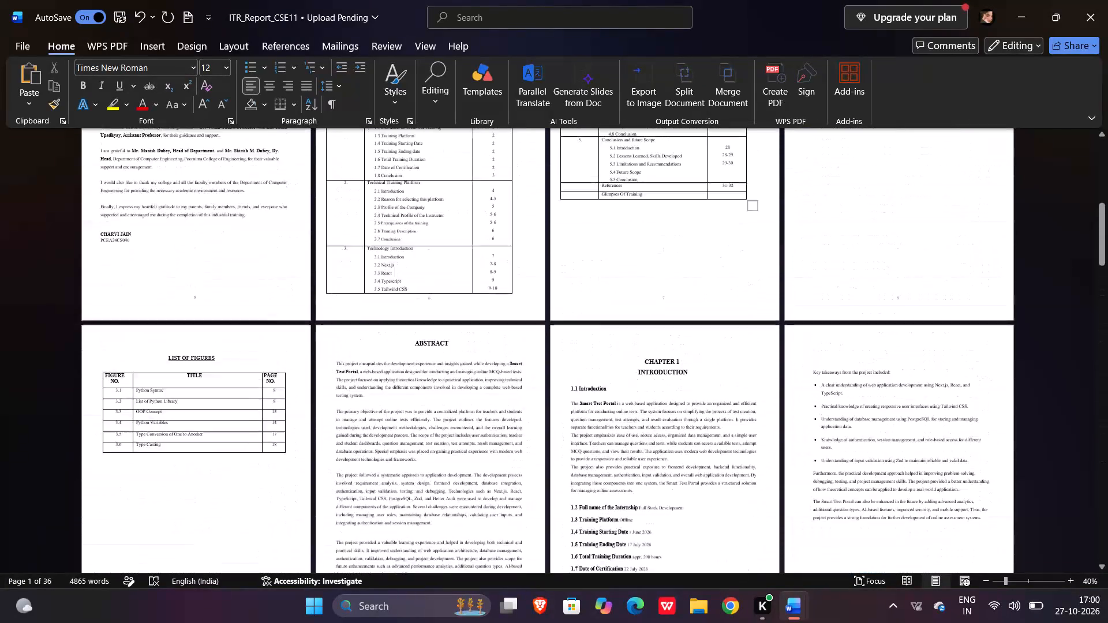
{"action": "scroll", "coordinate": [679, 292], "scroll_direction": "up", "scroll_amount": 16}
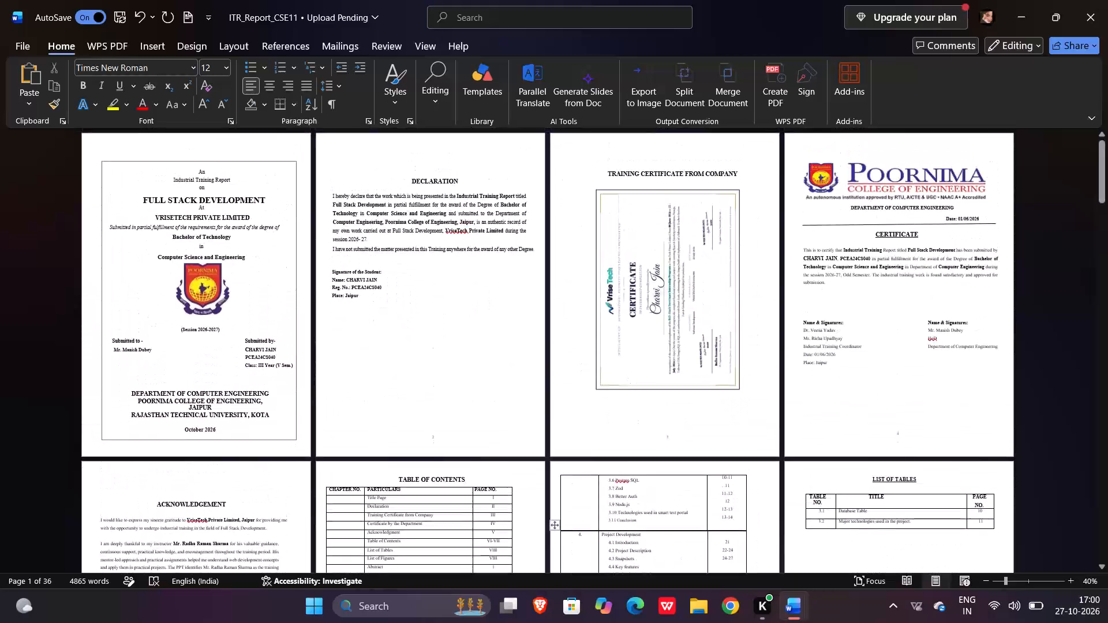
{"action": "scroll", "coordinate": [856, 297], "scroll_direction": "down", "scroll_amount": 3}
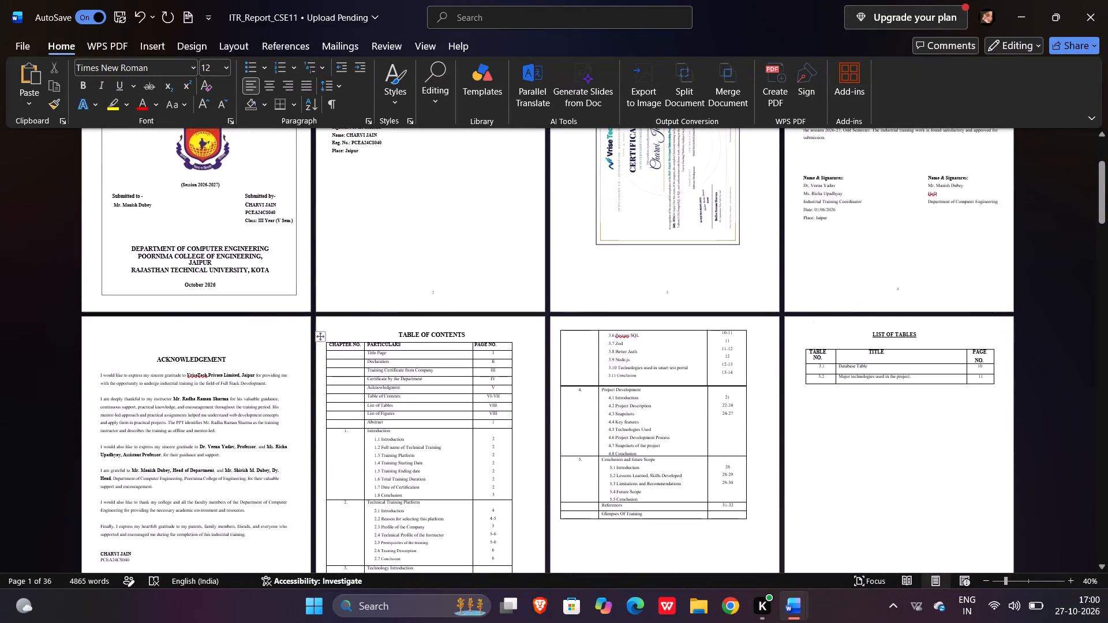
{"action": "scroll", "coordinate": [716, 394], "scroll_direction": "down", "scroll_amount": 2}
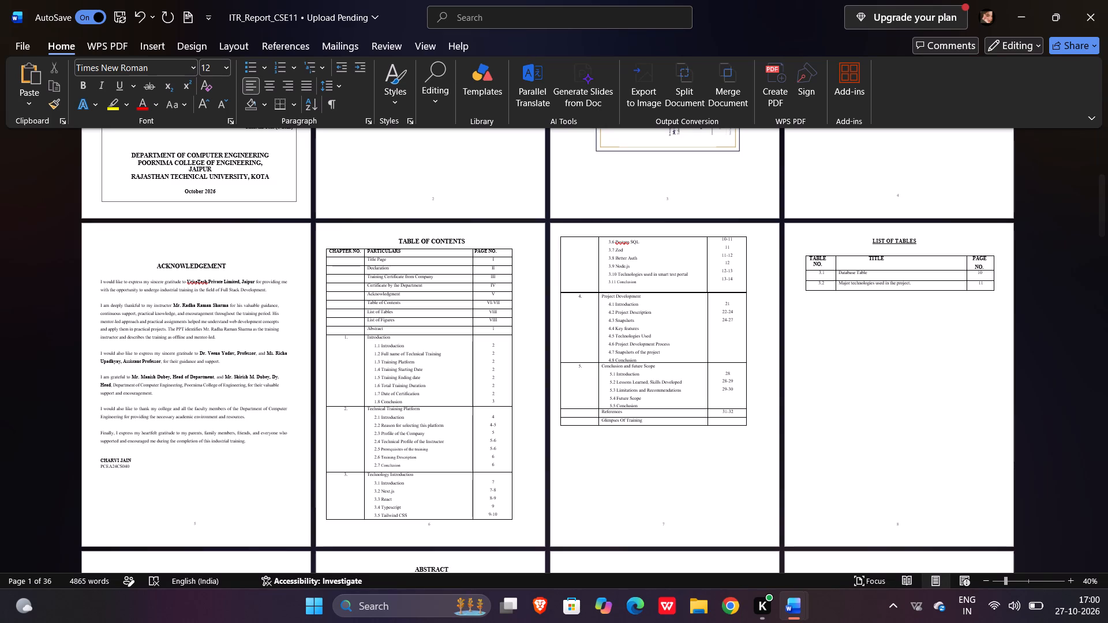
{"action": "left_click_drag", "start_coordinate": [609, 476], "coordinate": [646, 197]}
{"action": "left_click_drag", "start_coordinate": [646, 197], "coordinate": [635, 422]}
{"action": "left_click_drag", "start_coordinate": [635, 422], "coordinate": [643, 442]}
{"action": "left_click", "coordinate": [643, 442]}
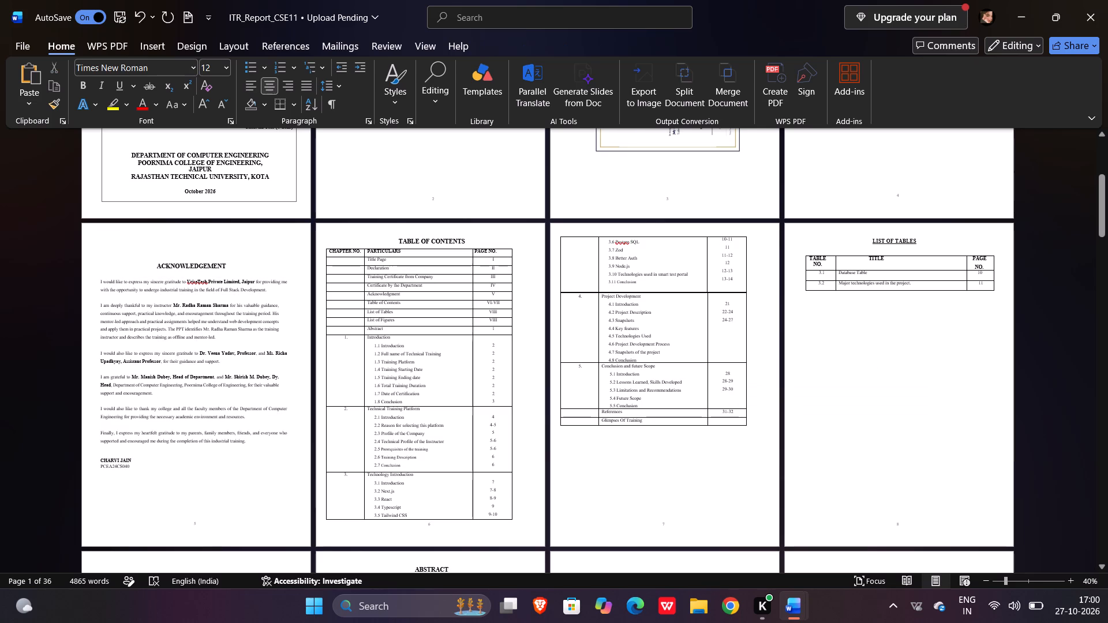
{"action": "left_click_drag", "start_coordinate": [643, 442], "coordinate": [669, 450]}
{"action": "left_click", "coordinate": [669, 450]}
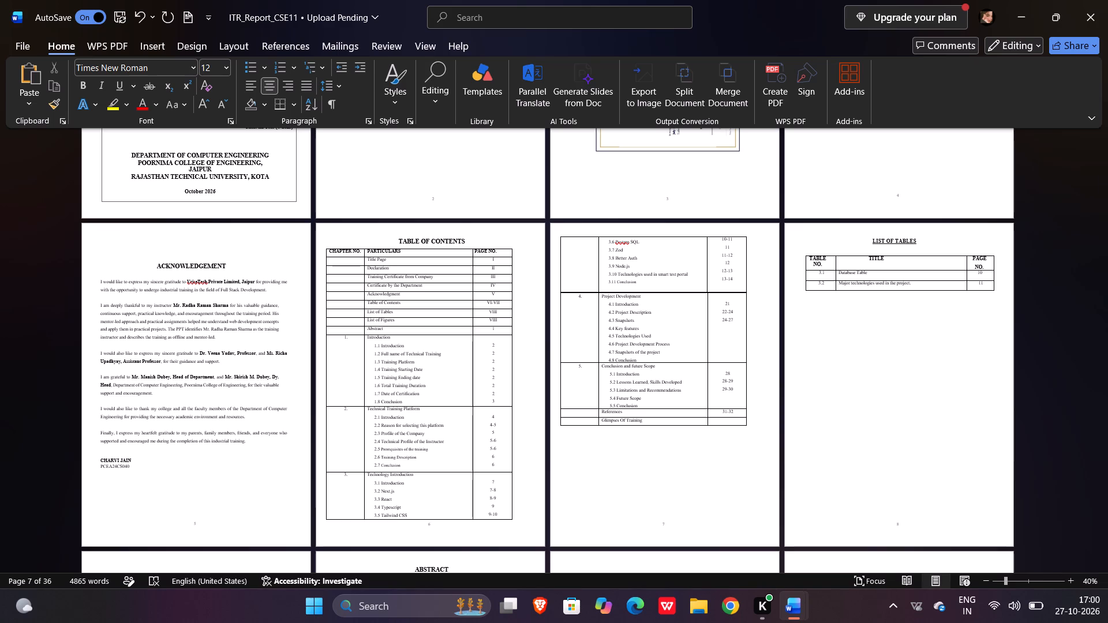
Open the other student's V Semester report PDF, the copy in the WhatsApp transfer location, from the recent files in File Explorer.
{"action": "left_click", "coordinate": [706, 615]}
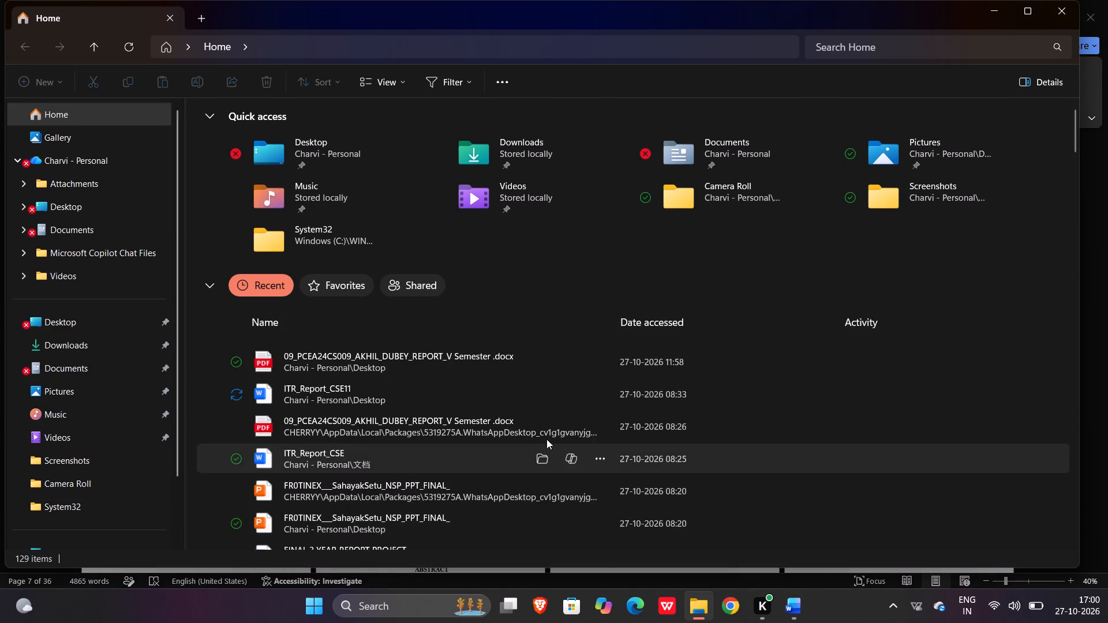
{"action": "left_click", "coordinate": [426, 427]}
{"action": "key", "text": "Return"}
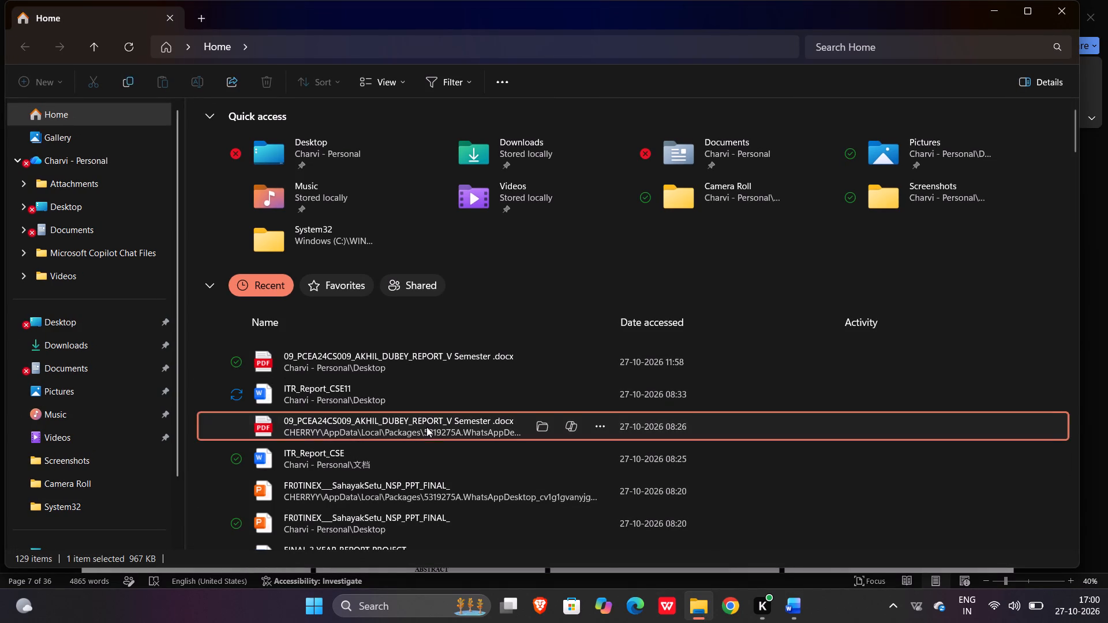
Examine the reference PDF's table of contents, including the subsections and page numbers of chapters 1 to 5.
{"action": "scroll", "coordinate": [426, 427], "scroll_direction": "down", "scroll_amount": 6}
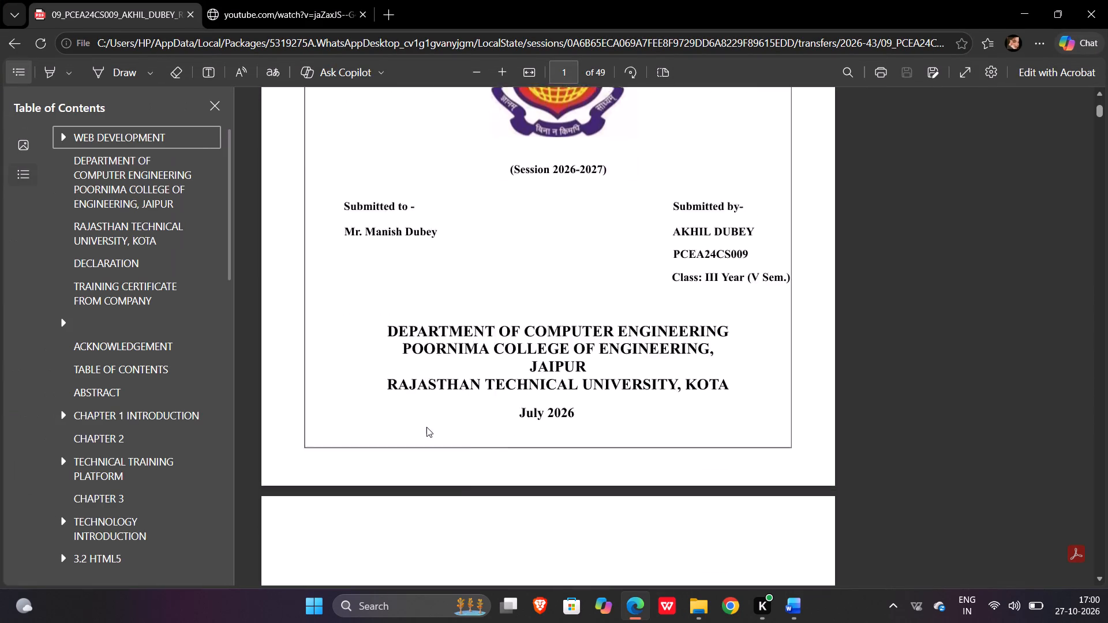
{"action": "scroll", "coordinate": [426, 427], "scroll_direction": "down", "scroll_amount": 14}
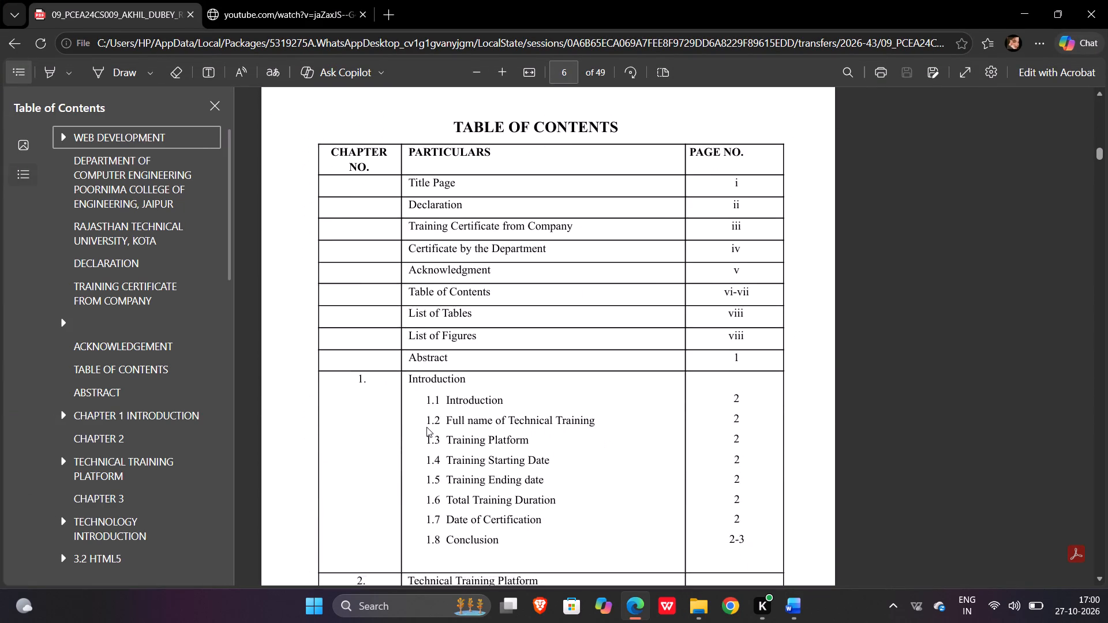
{"action": "scroll", "coordinate": [426, 427], "scroll_direction": "down", "scroll_amount": 7}
{"action": "scroll", "coordinate": [426, 427], "scroll_direction": "right", "scroll_amount": 1}
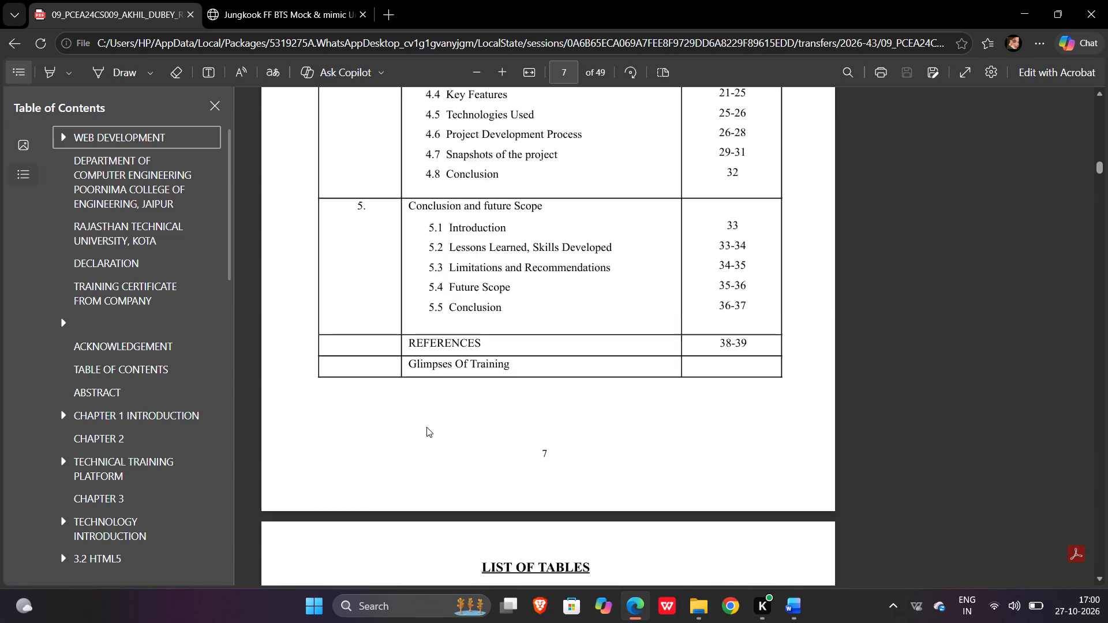
{"action": "scroll", "coordinate": [426, 427], "scroll_direction": "right", "scroll_amount": 1}
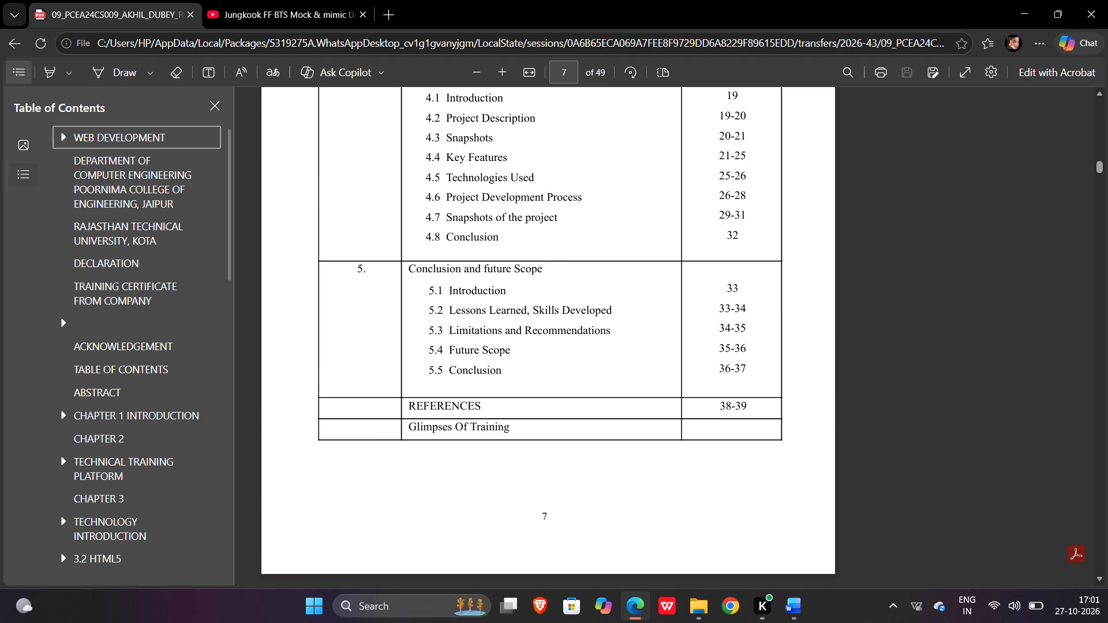
{"action": "scroll", "coordinate": [471, 302], "scroll_direction": "up", "scroll_amount": 3}
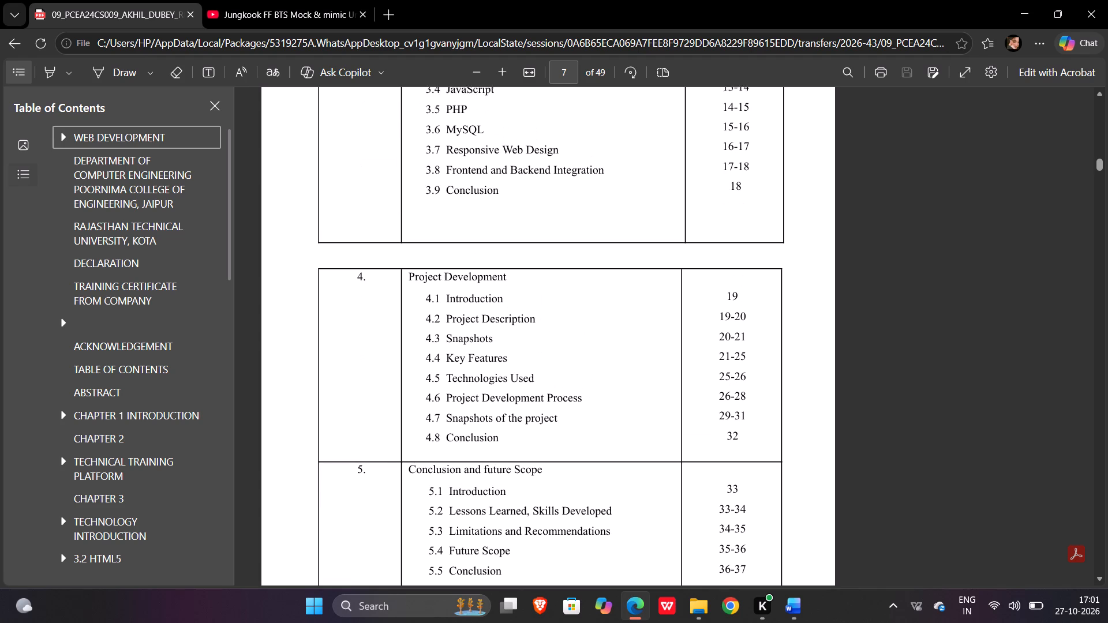
{"action": "scroll", "coordinate": [471, 302], "scroll_direction": "up", "scroll_amount": 7}
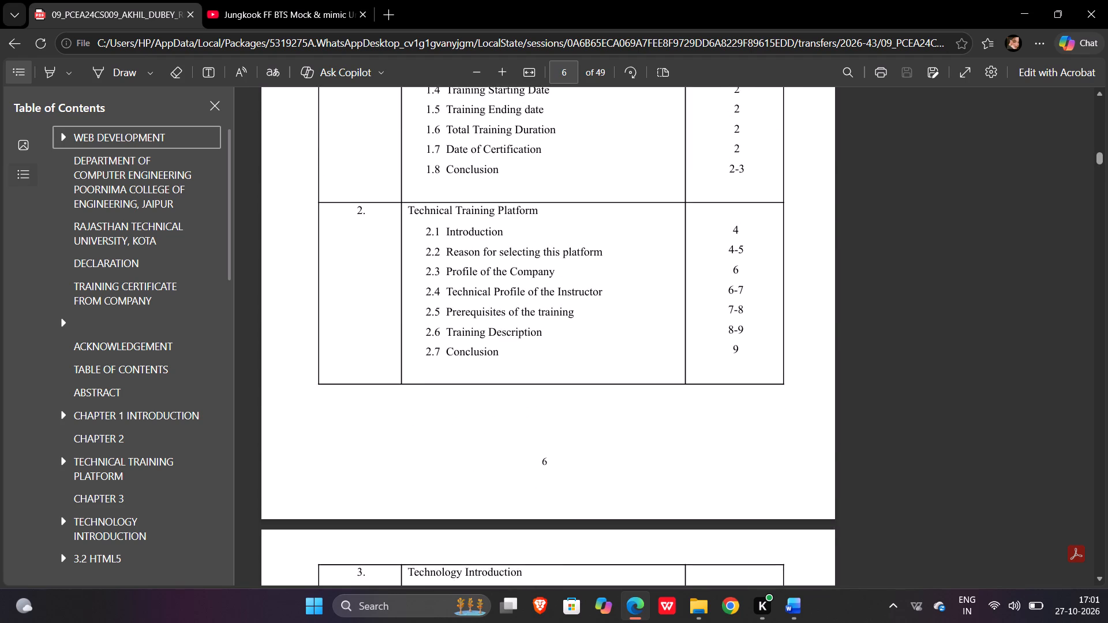
{"action": "scroll", "coordinate": [471, 302], "scroll_direction": "up", "scroll_amount": 2}
{"action": "scroll", "coordinate": [471, 302], "scroll_direction": "down", "scroll_amount": 6}
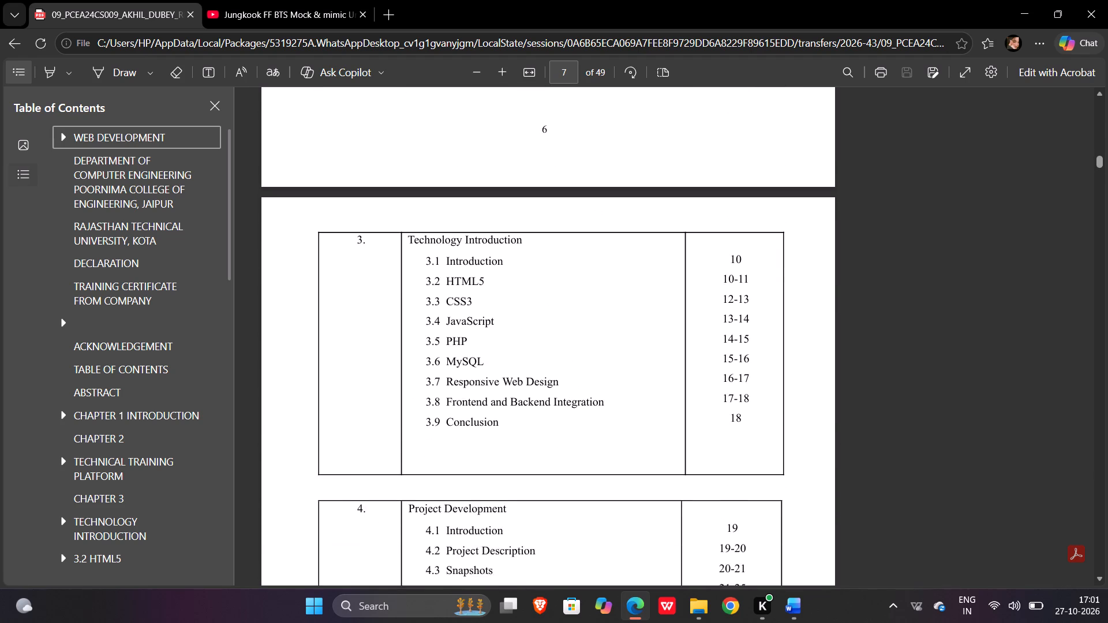
Examine the body text of chapters 1 to 3 in the reference PDF, from the introduction to the CSS3 section.
{"action": "scroll", "coordinate": [471, 302], "scroll_direction": "down", "scroll_amount": 12}
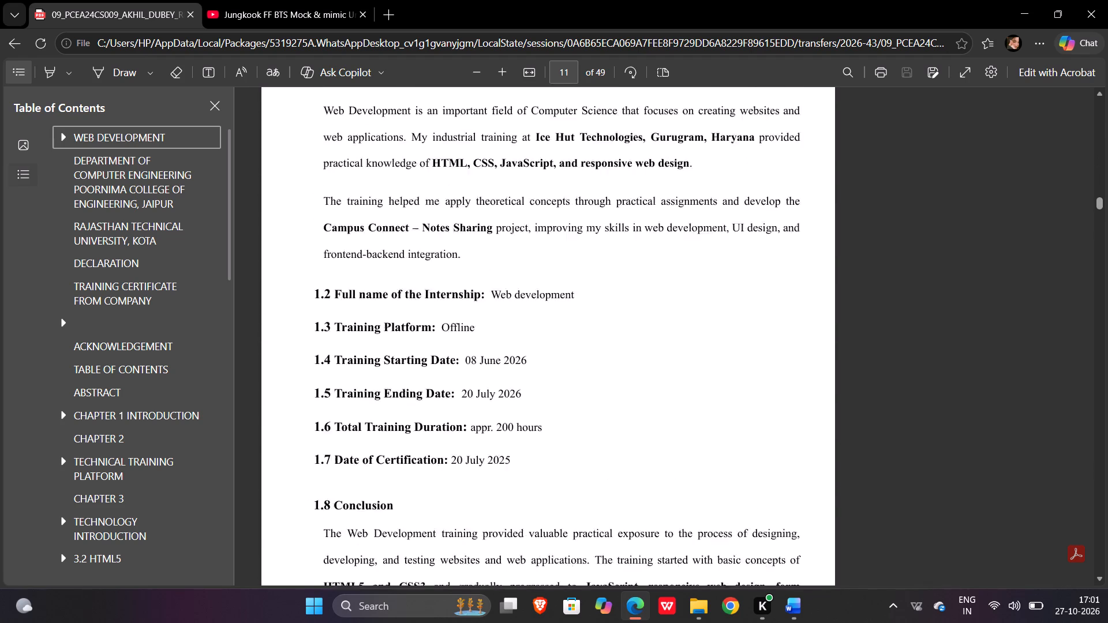
{"action": "scroll", "coordinate": [471, 302], "scroll_direction": "down", "scroll_amount": 9}
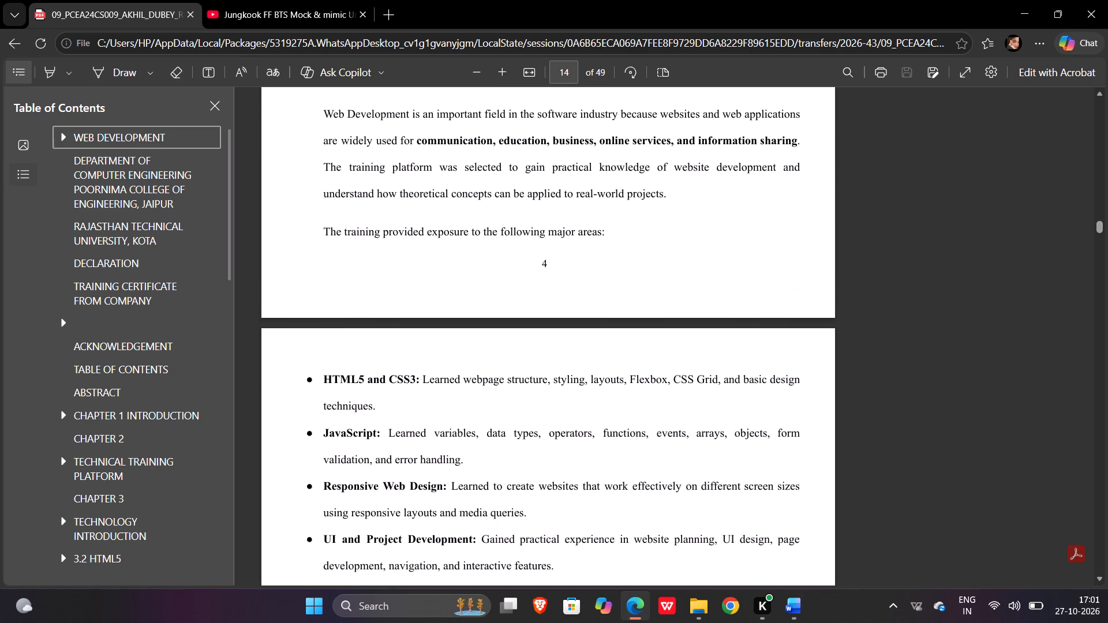
{"action": "scroll", "coordinate": [471, 302], "scroll_direction": "down", "scroll_amount": 11}
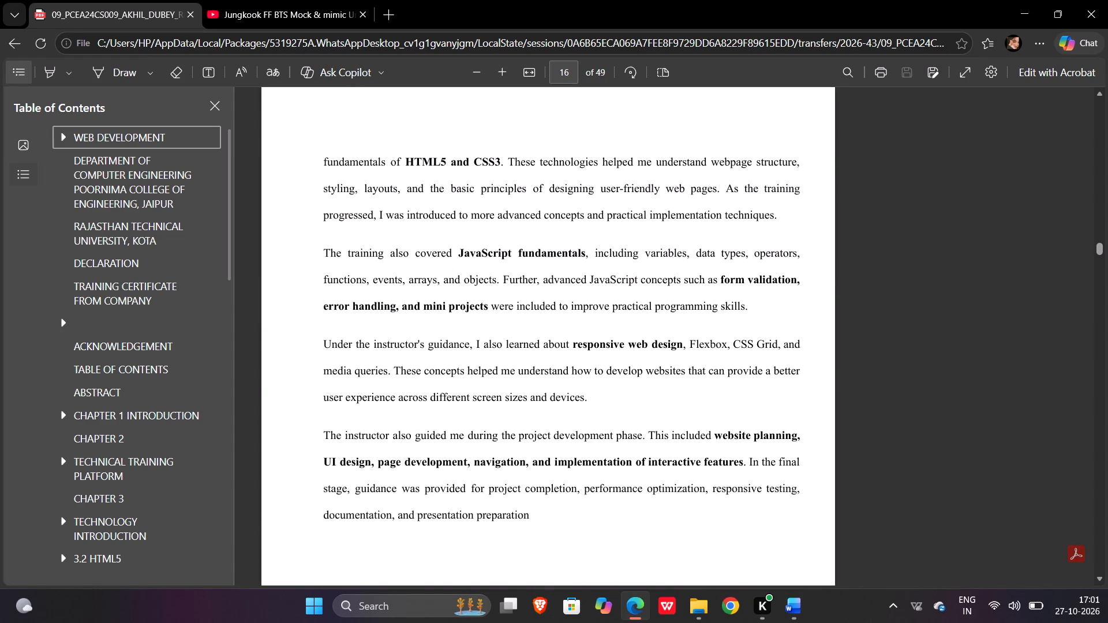
{"action": "scroll", "coordinate": [471, 302], "scroll_direction": "down", "scroll_amount": 12}
Re-examine the reference PDF's chapter openings, company profile, training details, chapter 1 conclusion and abstract.
{"action": "scroll", "coordinate": [471, 302], "scroll_direction": "up", "scroll_amount": 1}
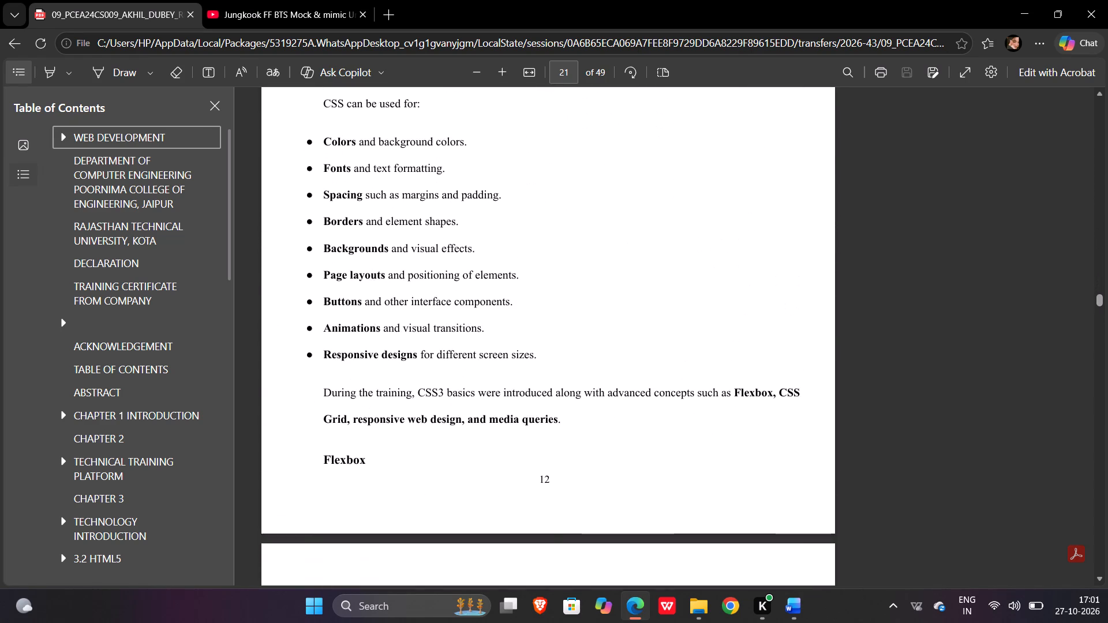
{"action": "scroll", "coordinate": [471, 302], "scroll_direction": "up", "scroll_amount": 13}
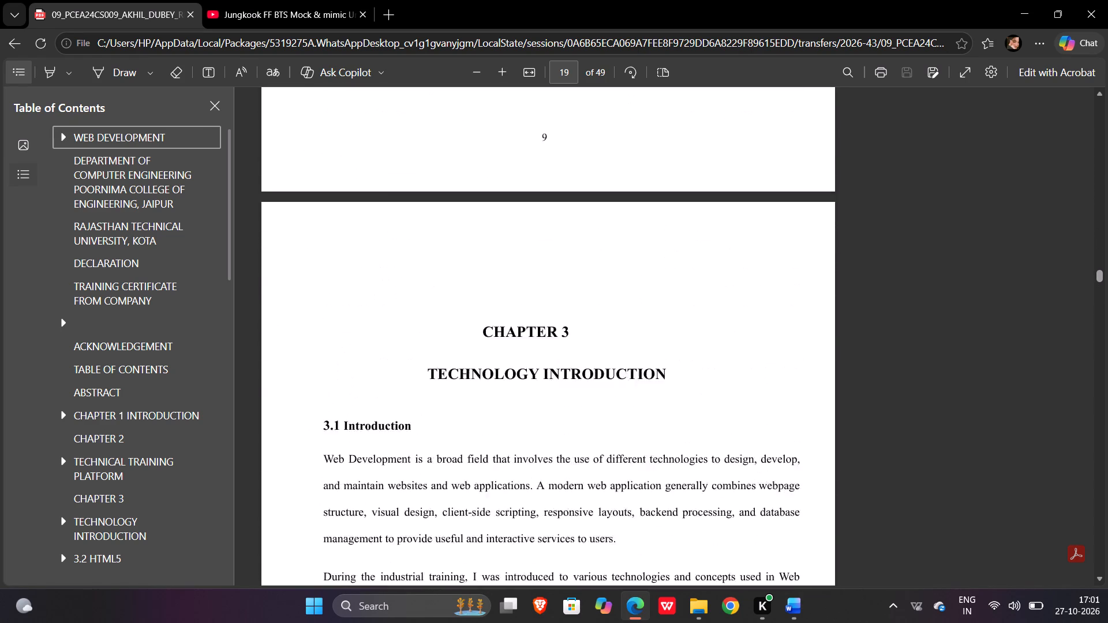
{"action": "scroll", "coordinate": [471, 302], "scroll_direction": "up", "scroll_amount": 12}
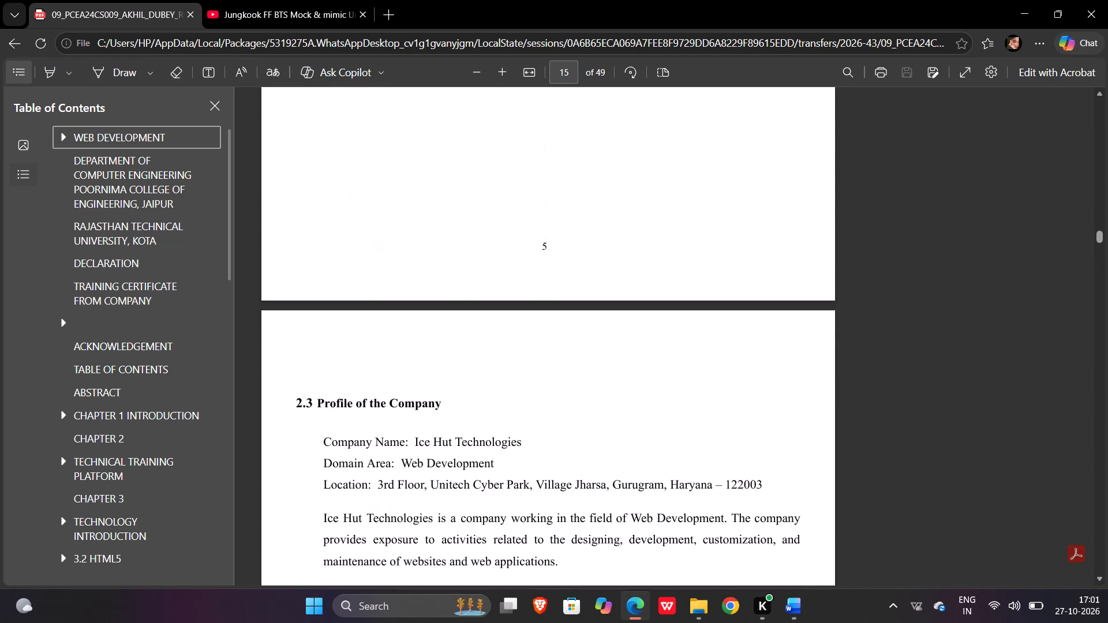
{"action": "scroll", "coordinate": [471, 302], "scroll_direction": "up", "scroll_amount": 9}
{"action": "scroll", "coordinate": [471, 302], "scroll_direction": "down", "scroll_amount": 2}
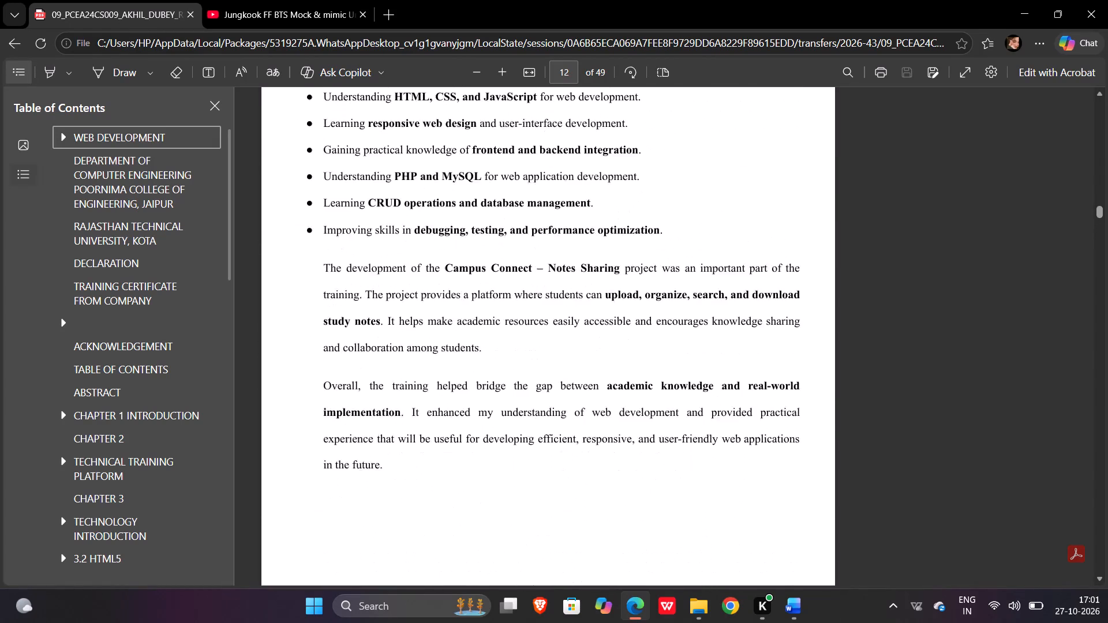
{"action": "scroll", "coordinate": [471, 302], "scroll_direction": "down", "scroll_amount": 3}
{"action": "scroll", "coordinate": [471, 302], "scroll_direction": "up", "scroll_amount": 2}
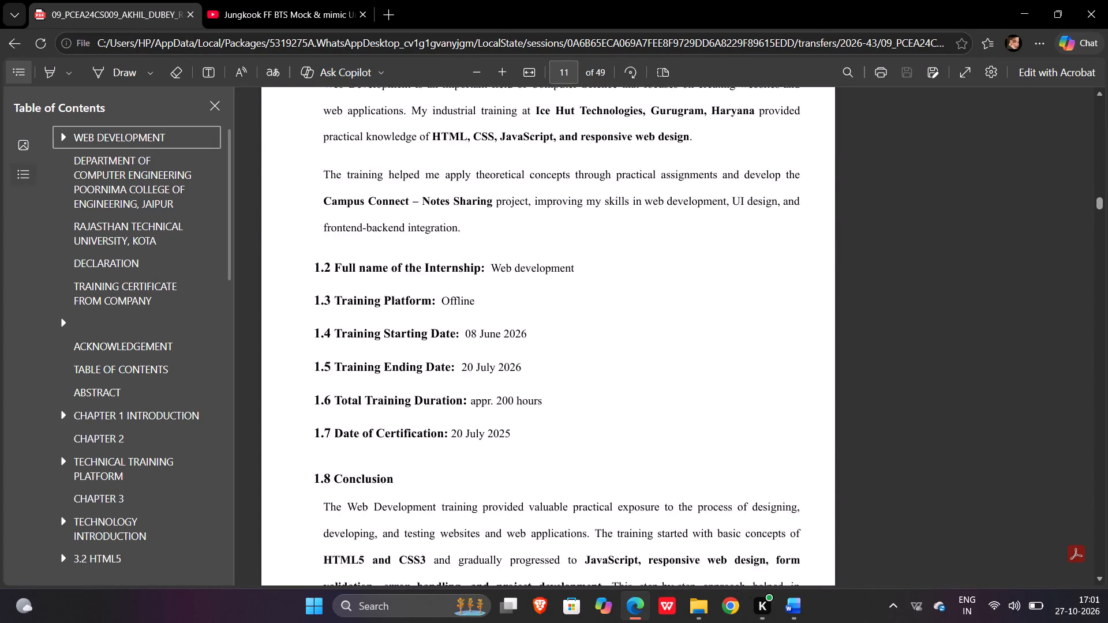
{"action": "scroll", "coordinate": [471, 302], "scroll_direction": "up", "scroll_amount": 4}
{"action": "scroll", "coordinate": [471, 302], "scroll_direction": "down", "scroll_amount": 2}
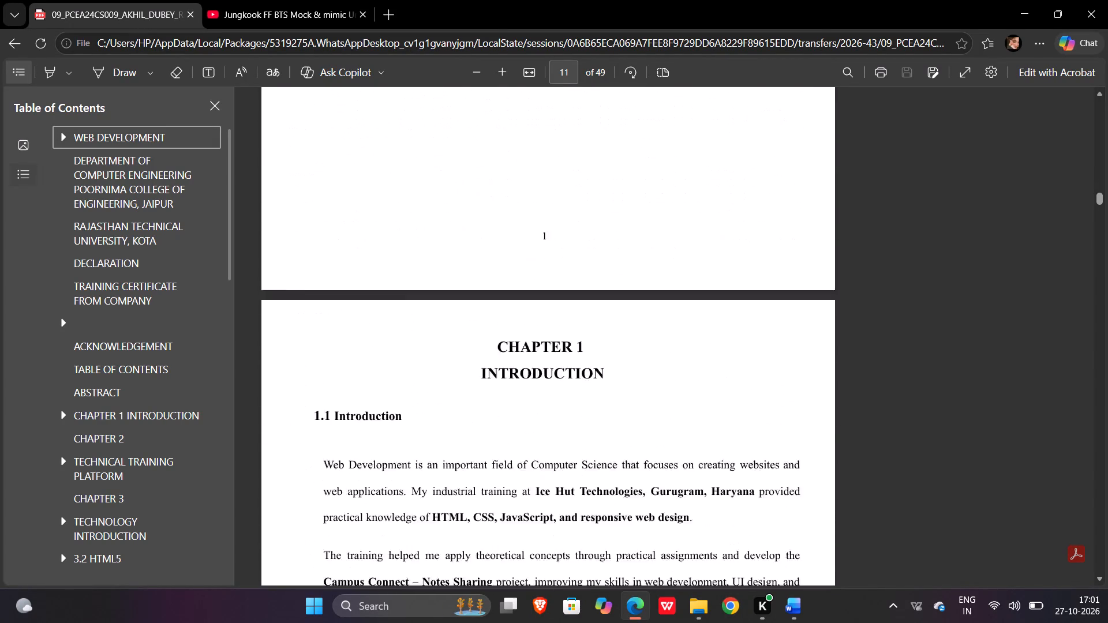
{"action": "scroll", "coordinate": [471, 302], "scroll_direction": "down", "scroll_amount": 5}
{"action": "scroll", "coordinate": [471, 302], "scroll_direction": "up", "scroll_amount": 1}
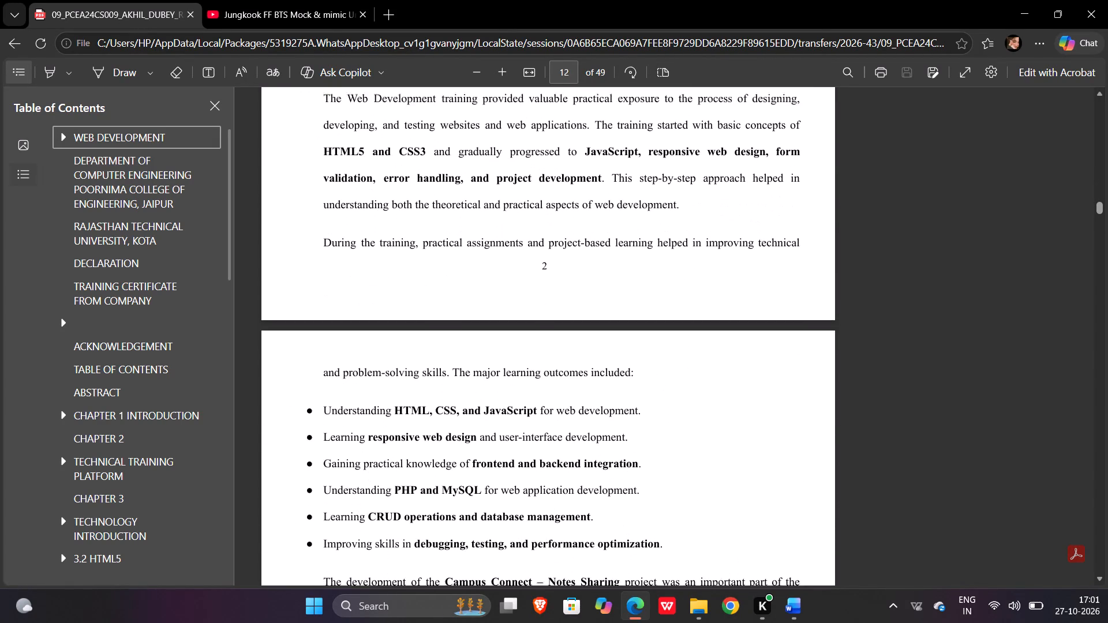
{"action": "scroll", "coordinate": [471, 302], "scroll_direction": "up", "scroll_amount": 4}
{"action": "scroll", "coordinate": [471, 302], "scroll_direction": "down", "scroll_amount": 1}
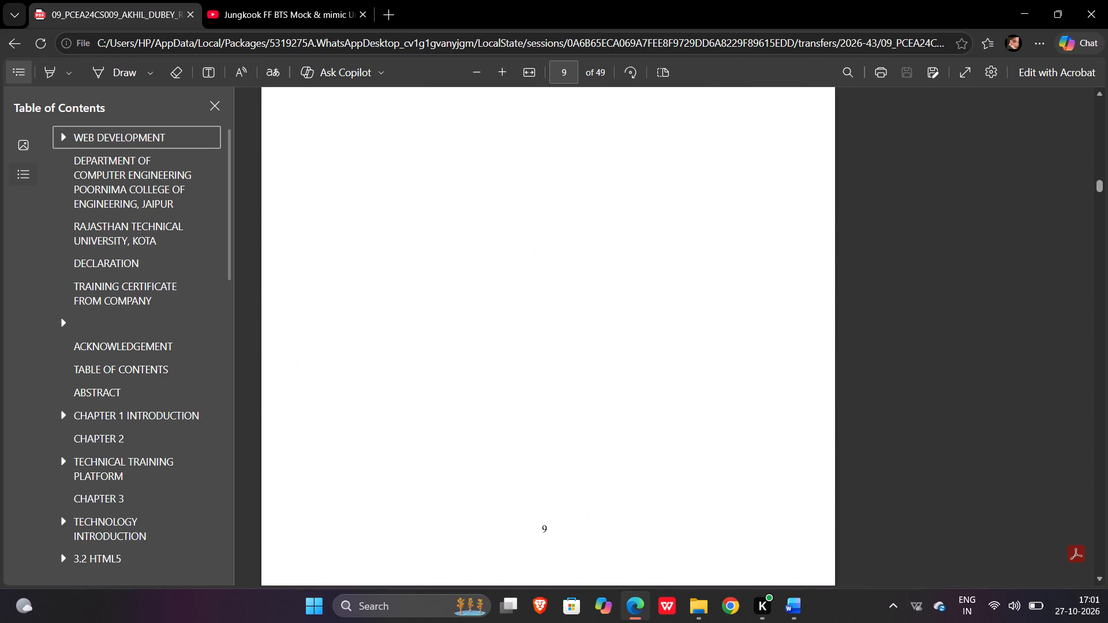
{"action": "scroll", "coordinate": [471, 302], "scroll_direction": "down", "scroll_amount": 4}
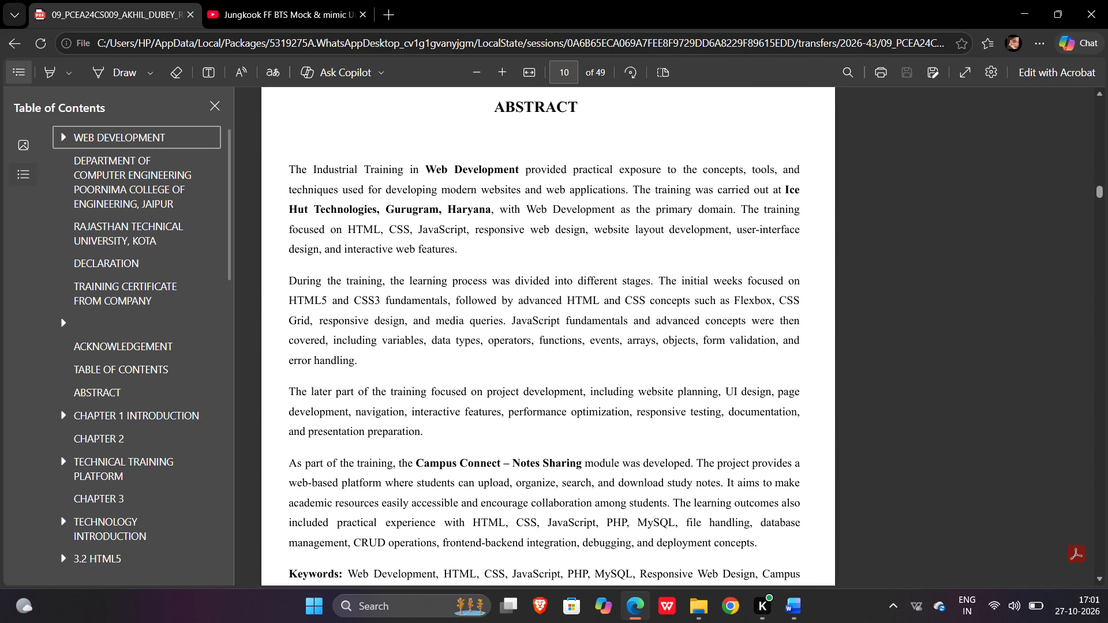
Recheck the reference PDF's table of contents, covering the front matter entries and the chapter subsections.
{"action": "scroll", "coordinate": [471, 302], "scroll_direction": "up", "scroll_amount": 18}
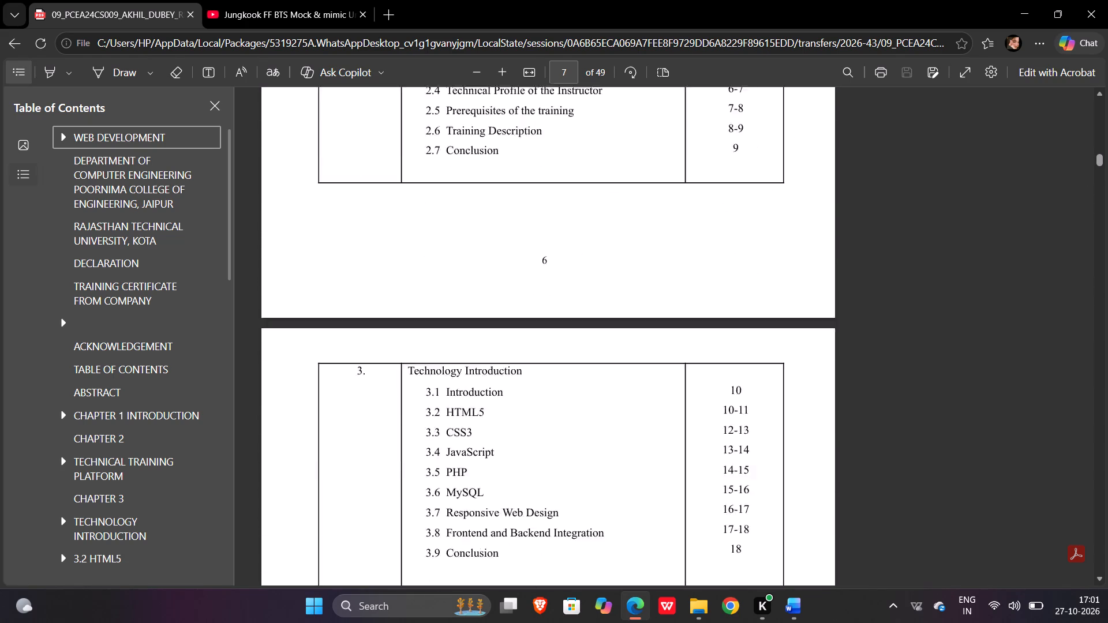
{"action": "scroll", "coordinate": [471, 302], "scroll_direction": "down", "scroll_amount": 3}
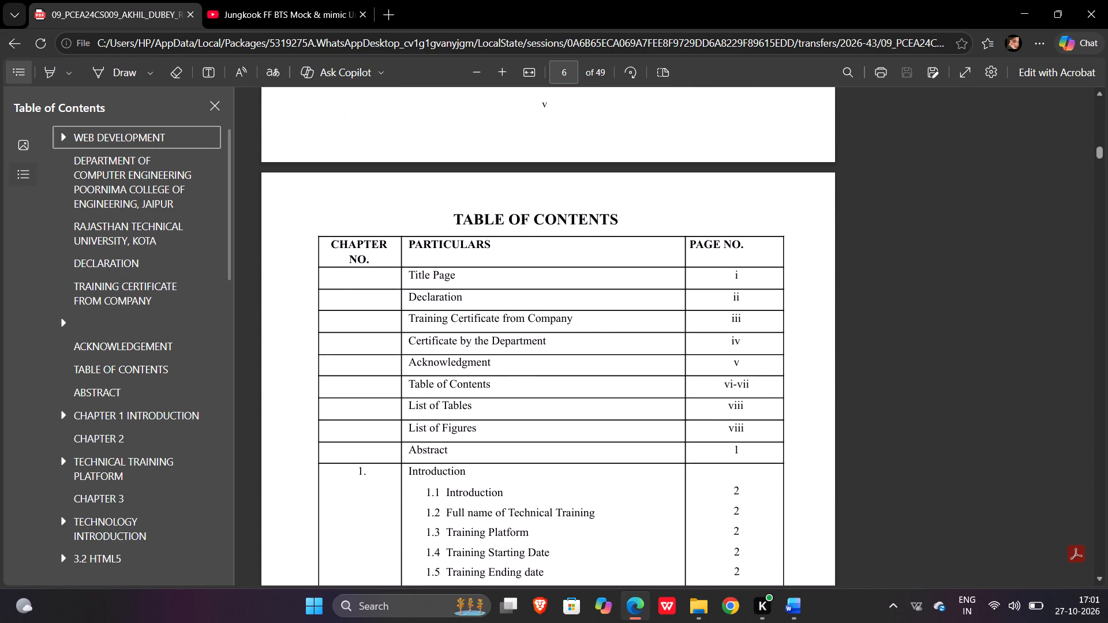
{"action": "scroll", "coordinate": [471, 302], "scroll_direction": "down", "scroll_amount": 1}
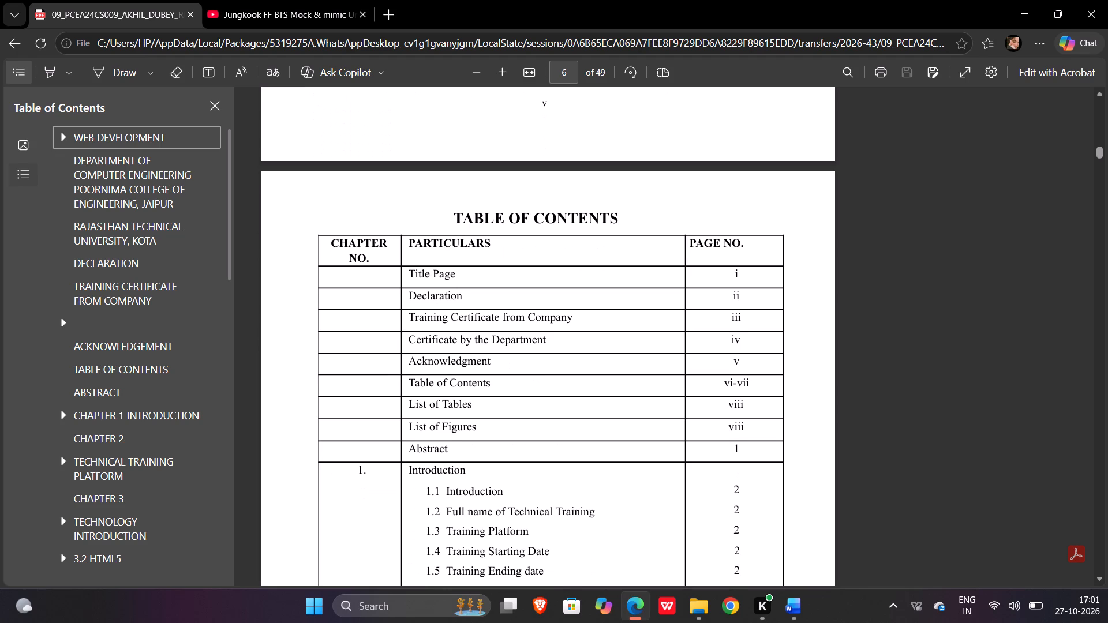
{"action": "scroll", "coordinate": [471, 302], "scroll_direction": "down", "scroll_amount": 2}
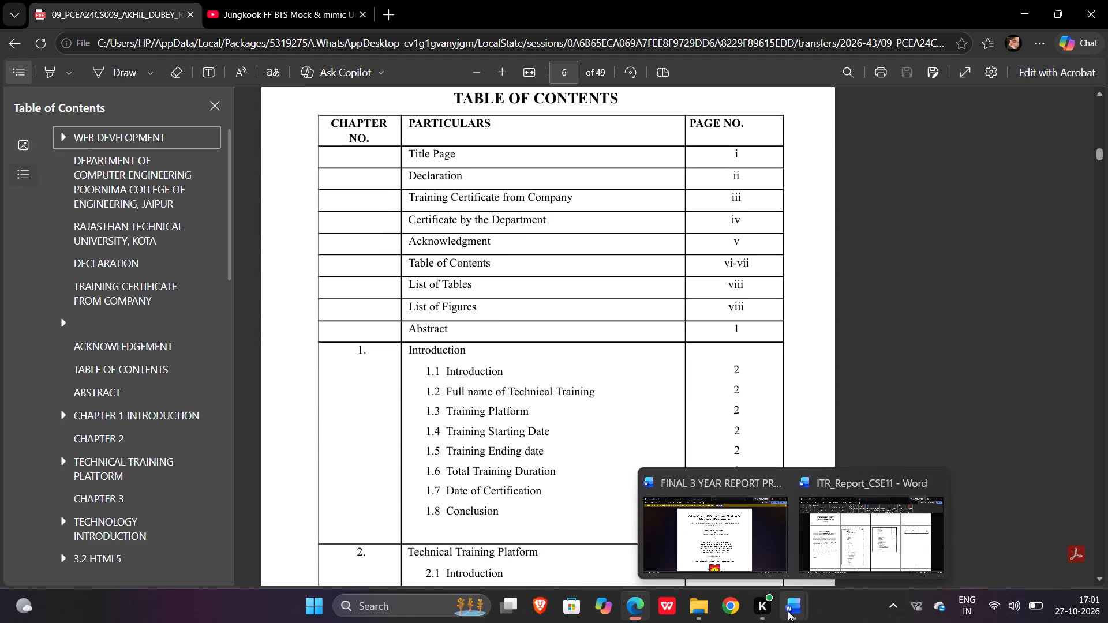
Switch to the ITR_Report_CSE11 document and examine its front matter, table of contents, abstract and chapters 1 to 3 for comparison.
{"action": "left_click", "coordinate": [844, 515]}
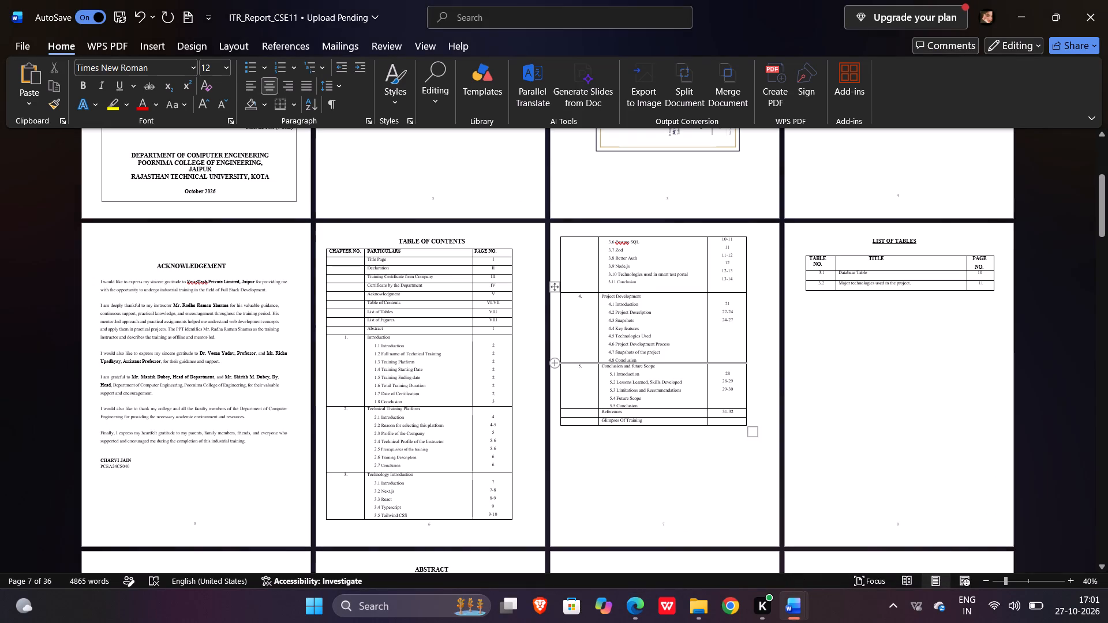
{"action": "scroll", "coordinate": [560, 355], "scroll_direction": "up", "scroll_amount": 5}
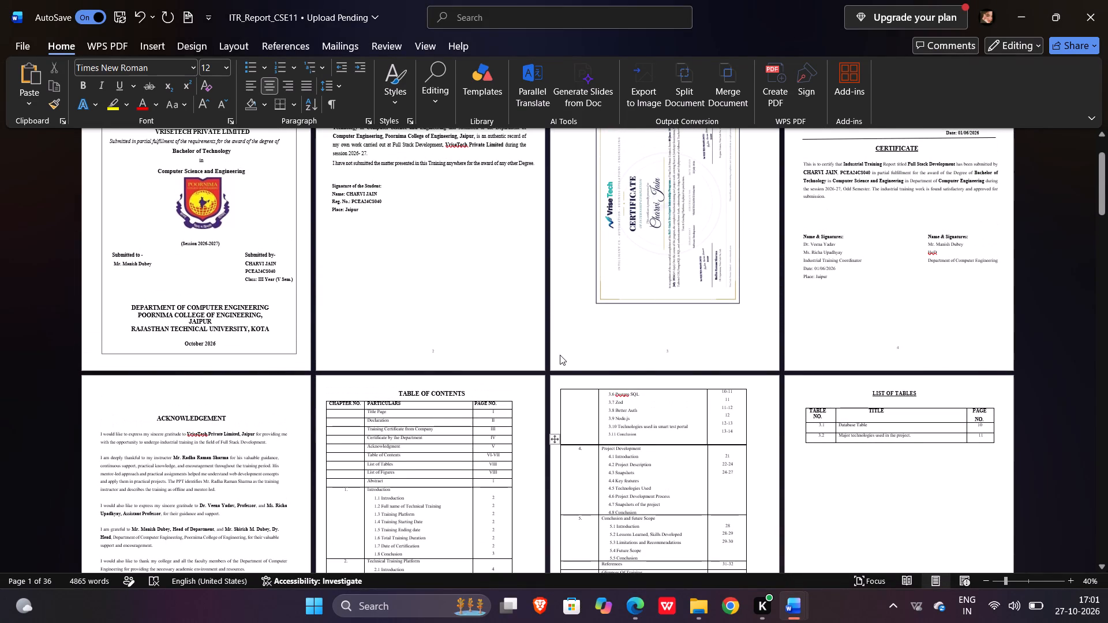
{"action": "scroll", "coordinate": [560, 355], "scroll_direction": "down", "scroll_amount": 4}
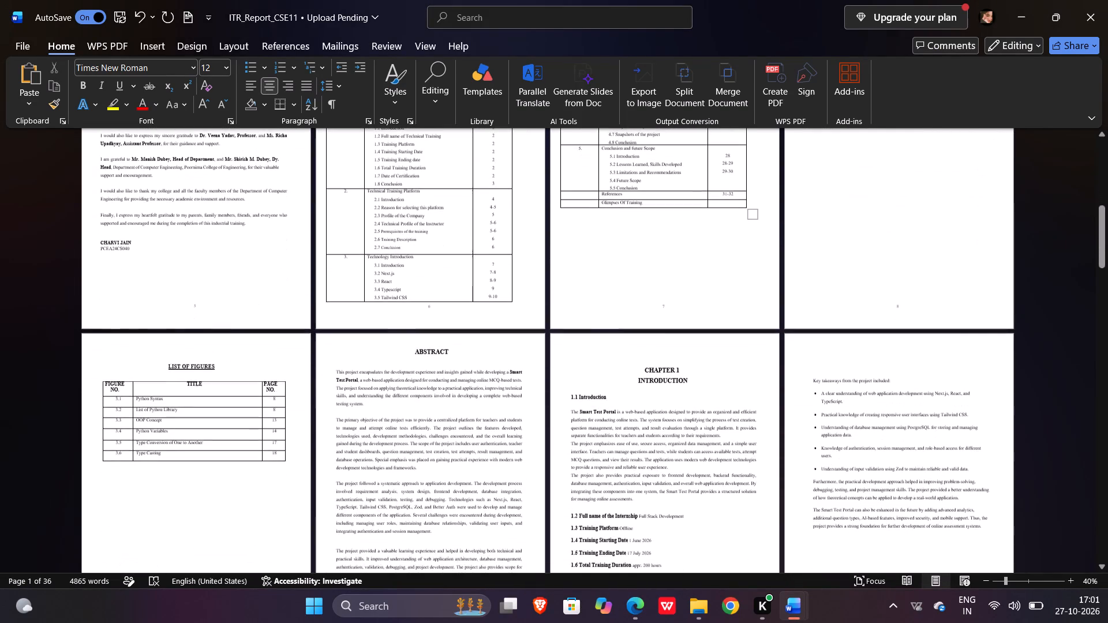
{"action": "scroll", "coordinate": [560, 355], "scroll_direction": "down", "scroll_amount": 5}
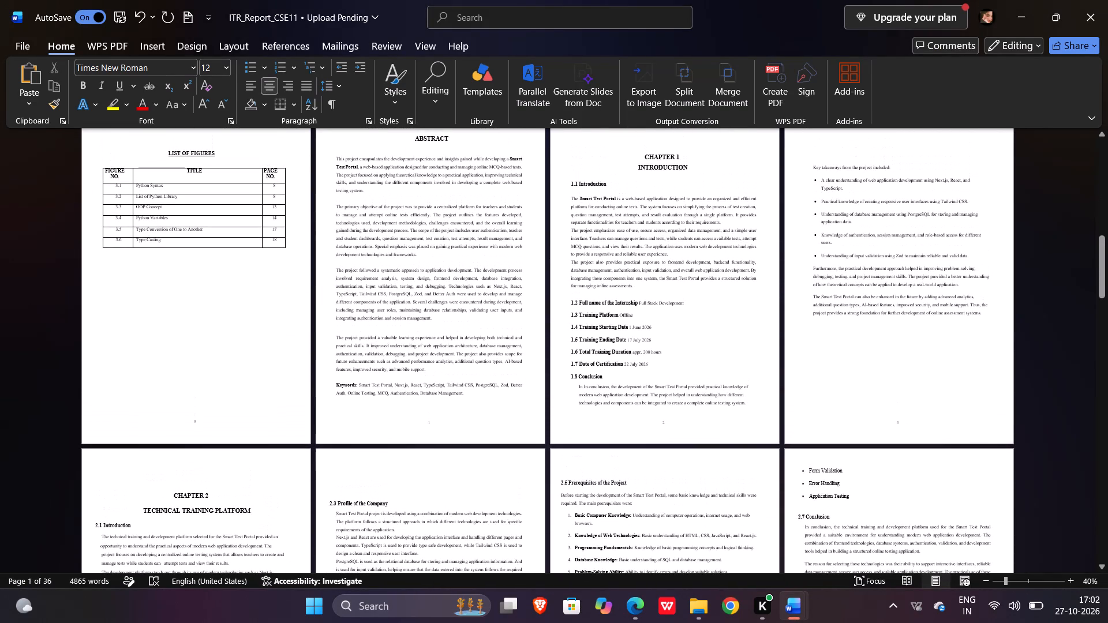
{"action": "scroll", "coordinate": [560, 355], "scroll_direction": "up", "scroll_amount": 1}
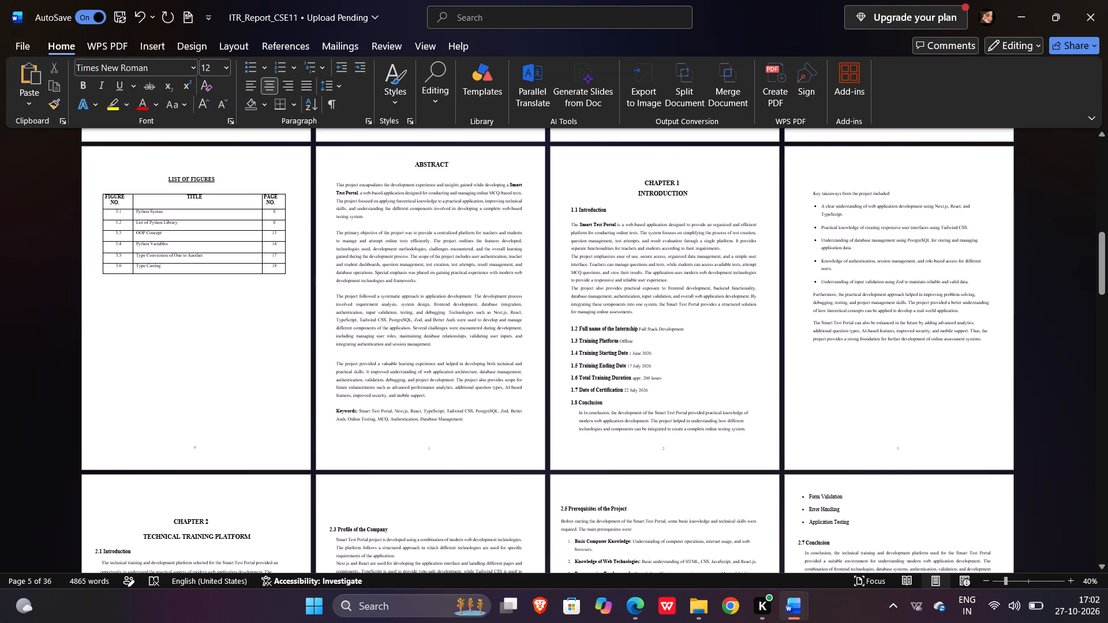
{"action": "scroll", "coordinate": [646, 438], "scroll_direction": "down", "scroll_amount": 8}
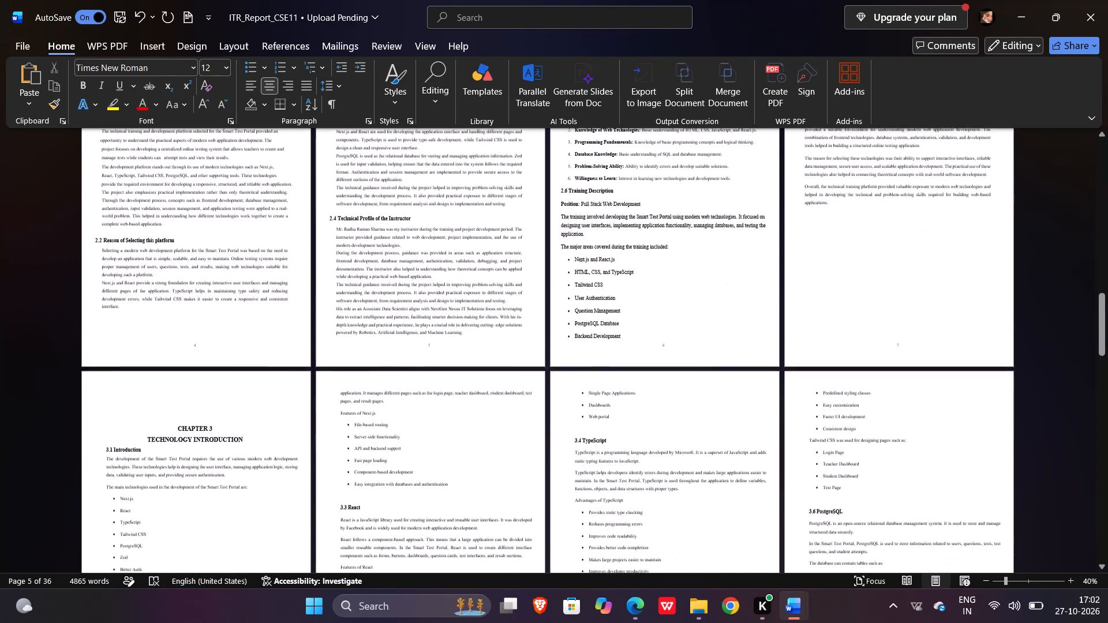
{"action": "scroll", "coordinate": [646, 438], "scroll_direction": "down", "scroll_amount": 5}
{"action": "scroll", "coordinate": [646, 438], "scroll_direction": "up", "scroll_amount": 15}
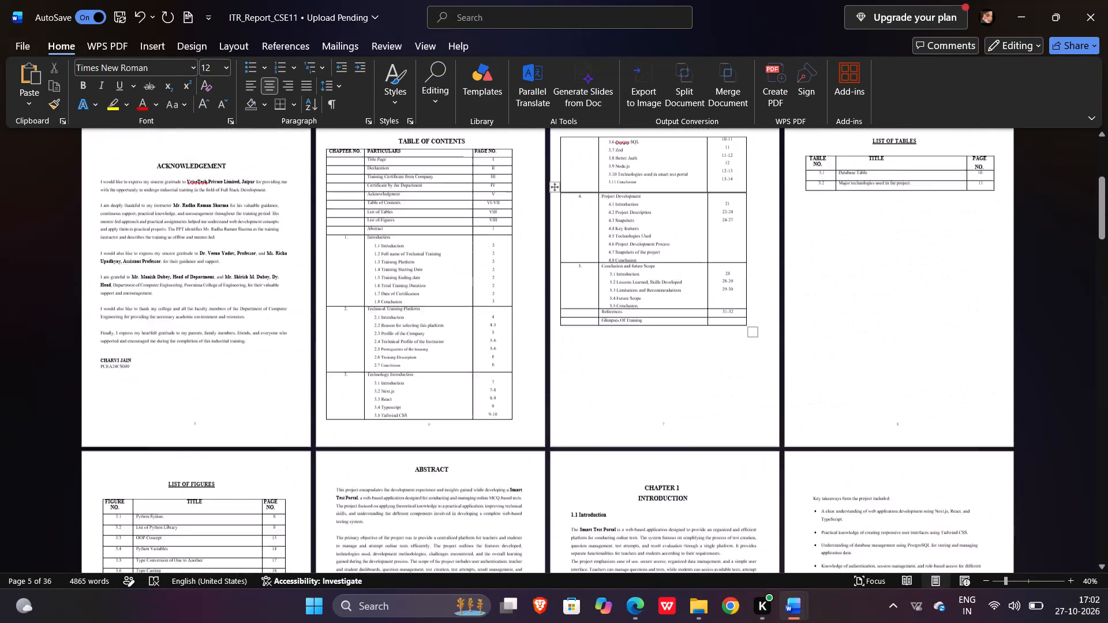
{"action": "scroll", "coordinate": [646, 438], "scroll_direction": "up", "scroll_amount": 14}
{"action": "scroll", "coordinate": [646, 438], "scroll_direction": "down", "scroll_amount": 2}
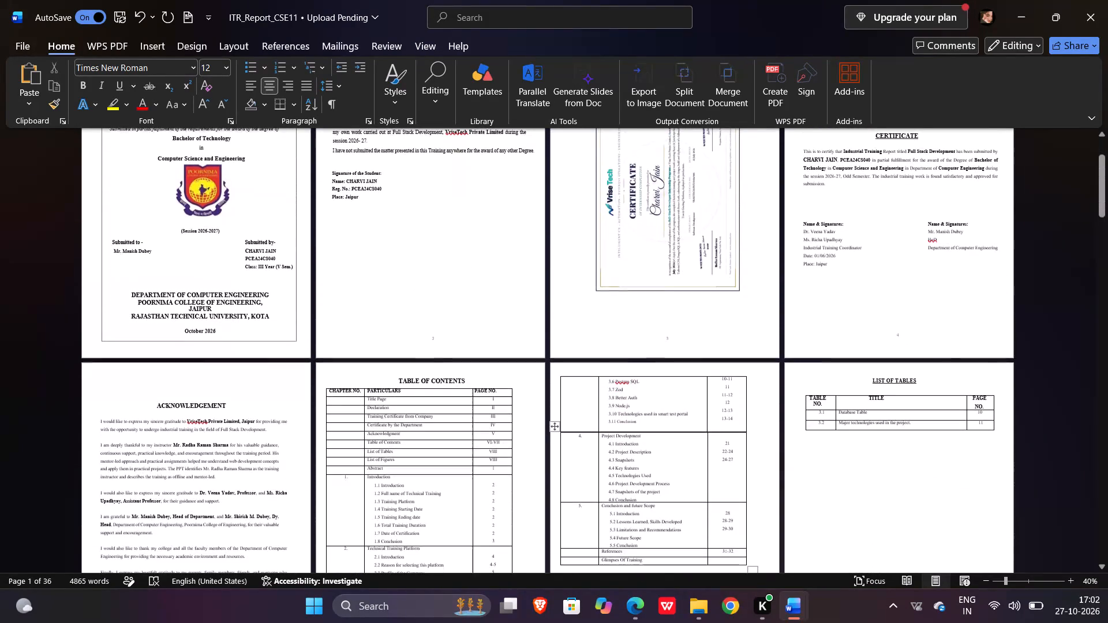
{"action": "scroll", "coordinate": [646, 438], "scroll_direction": "down", "scroll_amount": 4}
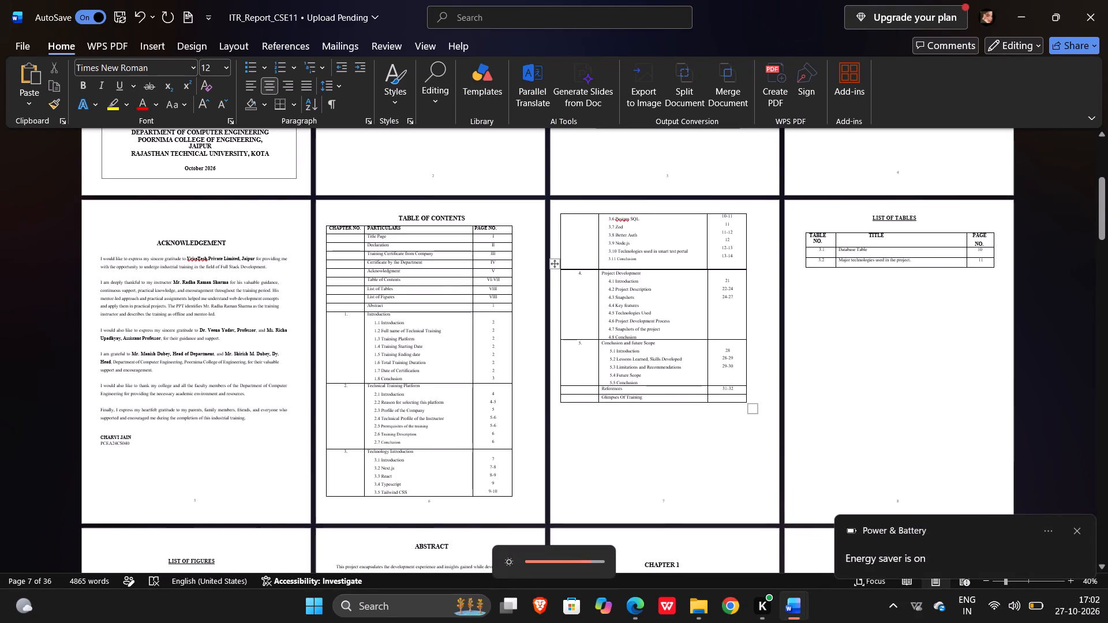
Examine the chapter 4 and chapter 5 pages of the training report, including the project description, technologies, development process and snapshots.
{"action": "scroll", "coordinate": [646, 438], "scroll_direction": "down", "scroll_amount": 4}
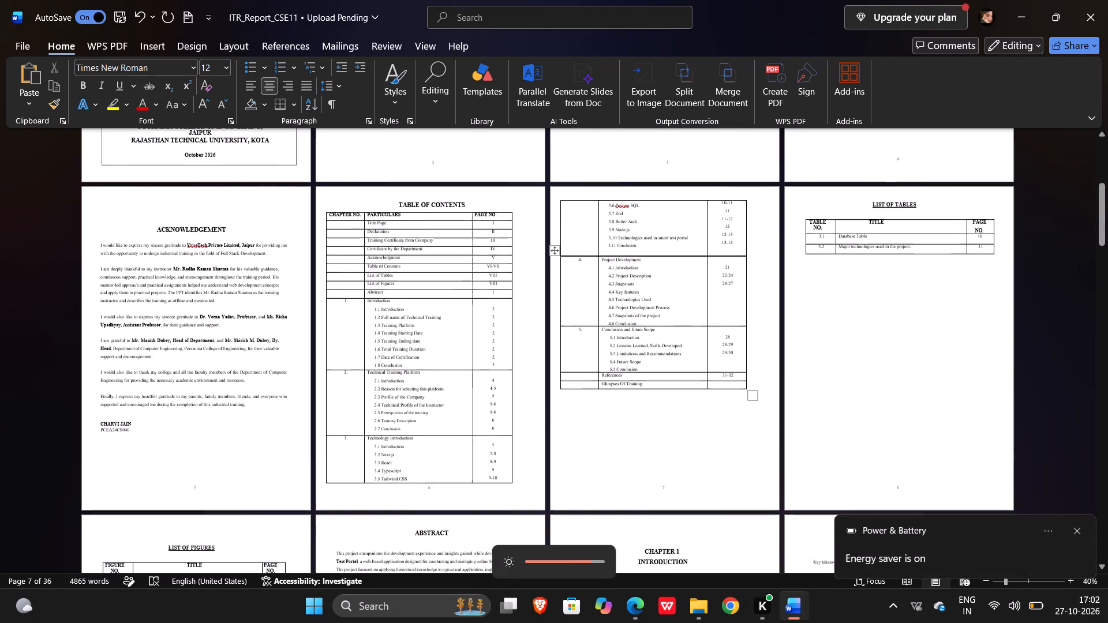
{"action": "scroll", "coordinate": [646, 438], "scroll_direction": "down", "scroll_amount": 3}
{"action": "scroll", "coordinate": [646, 438], "scroll_direction": "down", "scroll_amount": 20}
{"action": "scroll", "coordinate": [646, 438], "scroll_direction": "down", "scroll_amount": 20}
{"action": "scroll", "coordinate": [646, 438], "scroll_direction": "down", "scroll_amount": 1}
{"action": "scroll", "coordinate": [646, 438], "scroll_direction": "up", "scroll_amount": 2}
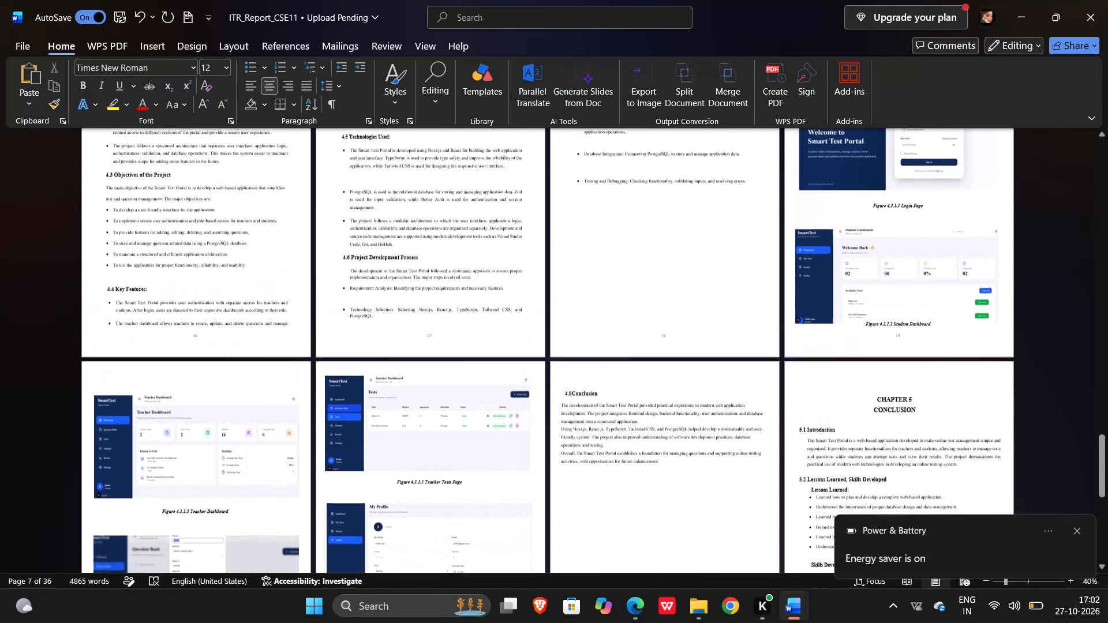
{"action": "scroll", "coordinate": [646, 438], "scroll_direction": "up", "scroll_amount": 3}
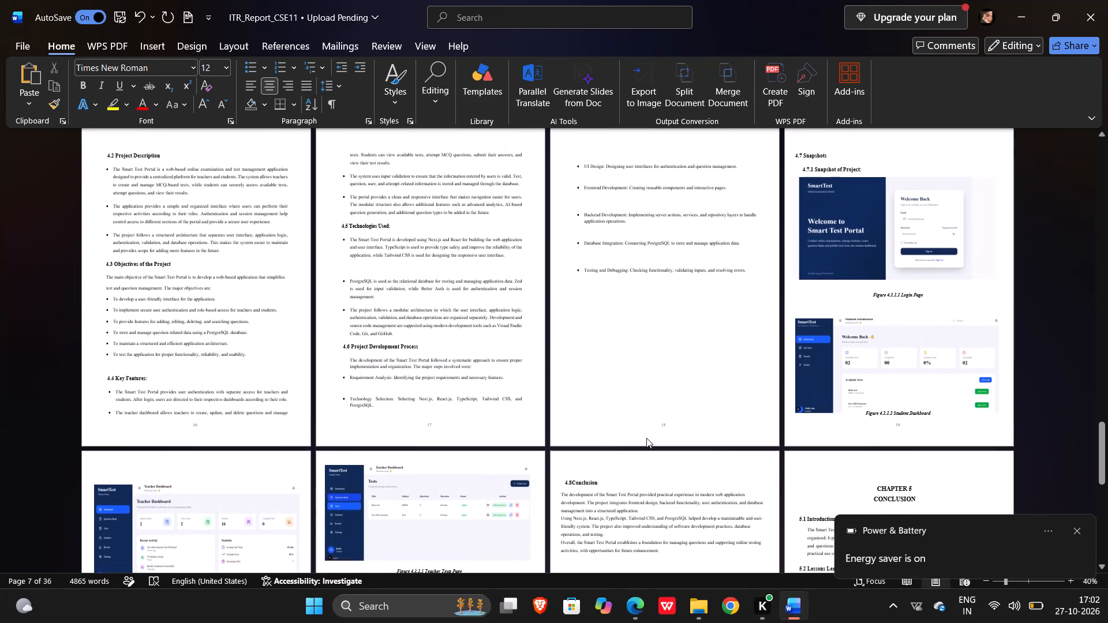
{"action": "scroll", "coordinate": [646, 438], "scroll_direction": "up", "scroll_amount": 1}
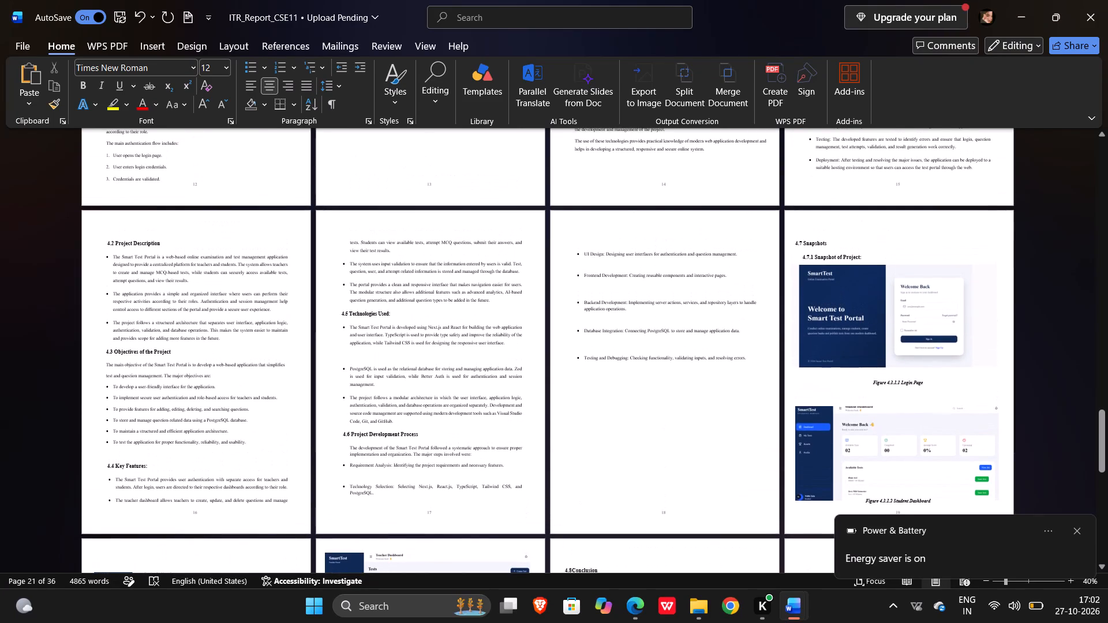
Insert a blank unbulleted line after the PostgreSQL bullet in section 4.5 Technologies Used.
{"action": "left_click", "coordinate": [396, 382]}
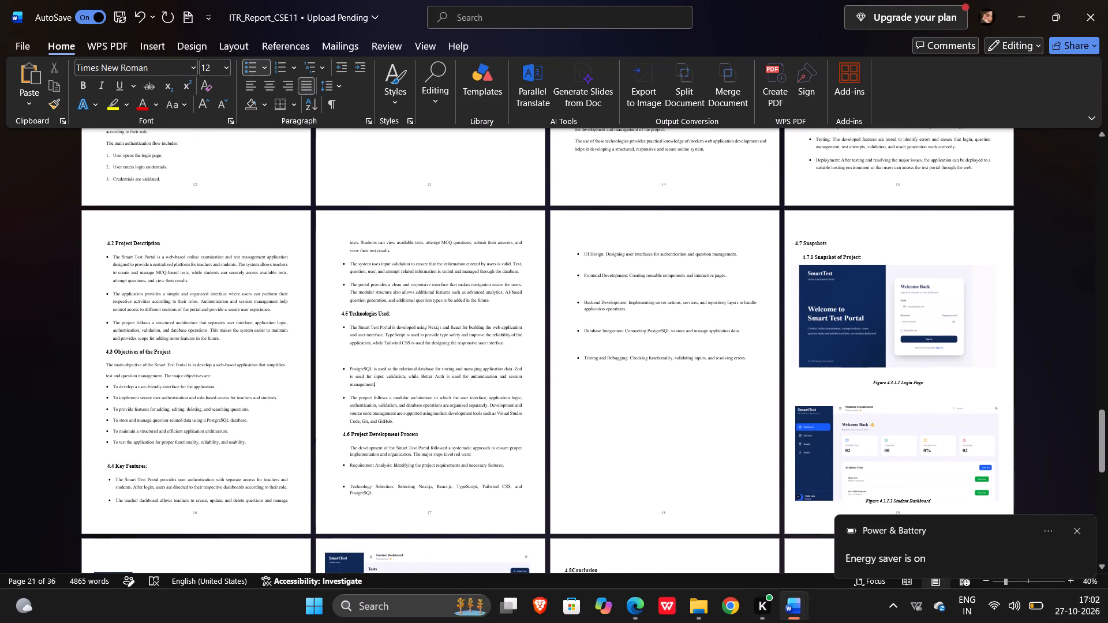
{"action": "key", "text": "Return"}
{"action": "key", "text": "BackSpace"}
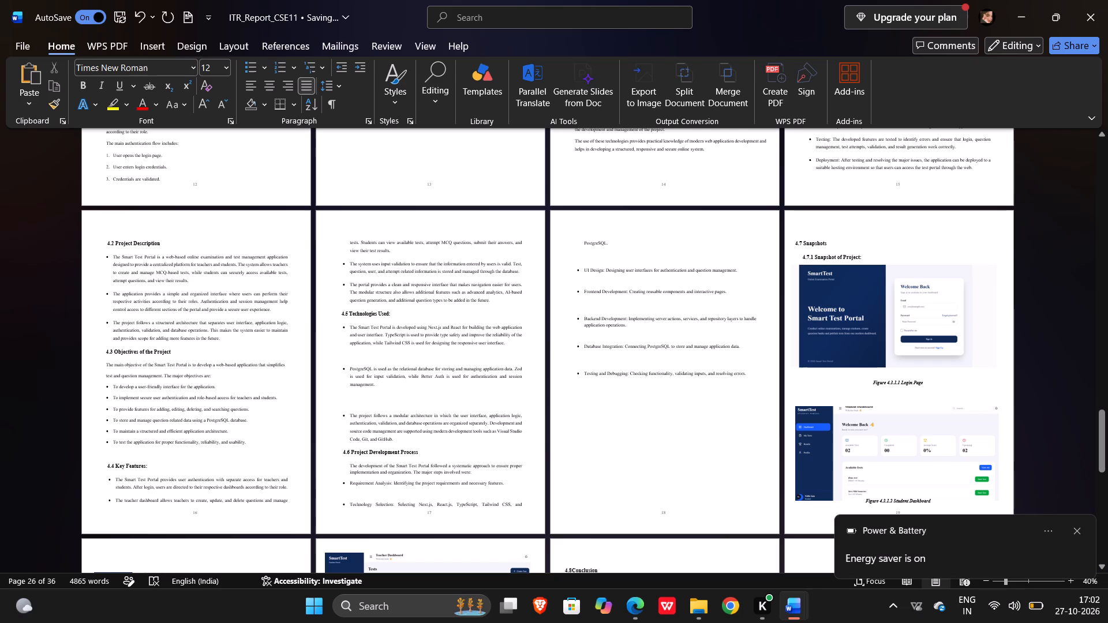
Insert a blank unbulleted, unindented line after the key-features bullet ending "view their test results" in section 4.4.
{"action": "left_click", "coordinate": [270, 493]}
{"action": "left_click", "coordinate": [398, 249]}
{"action": "key", "text": "Return"}
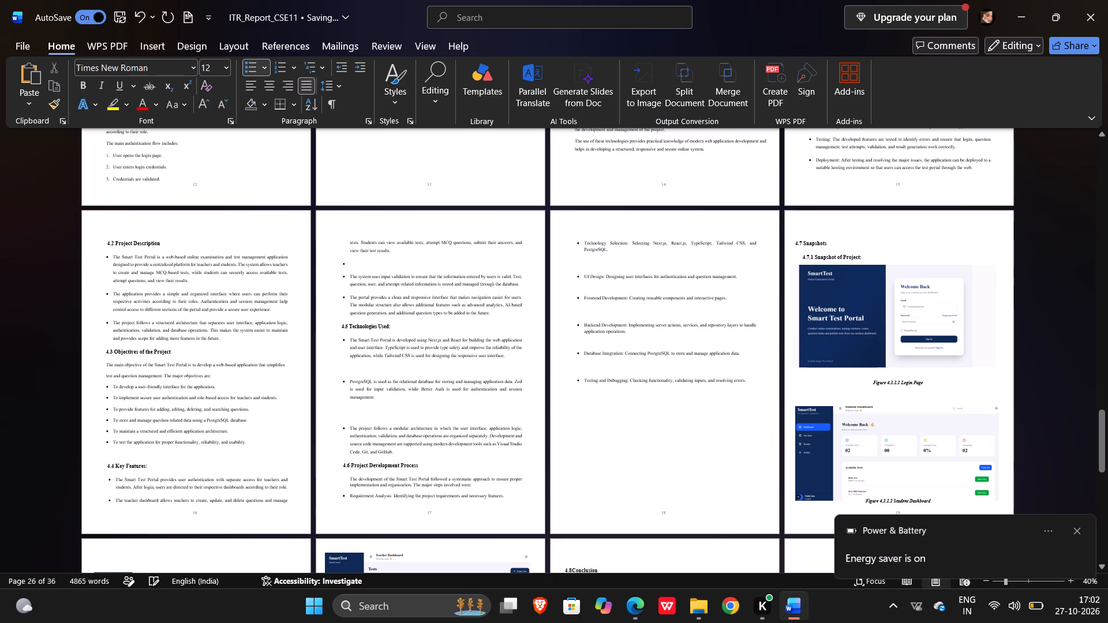
{"action": "key", "text": "BackSpace"}
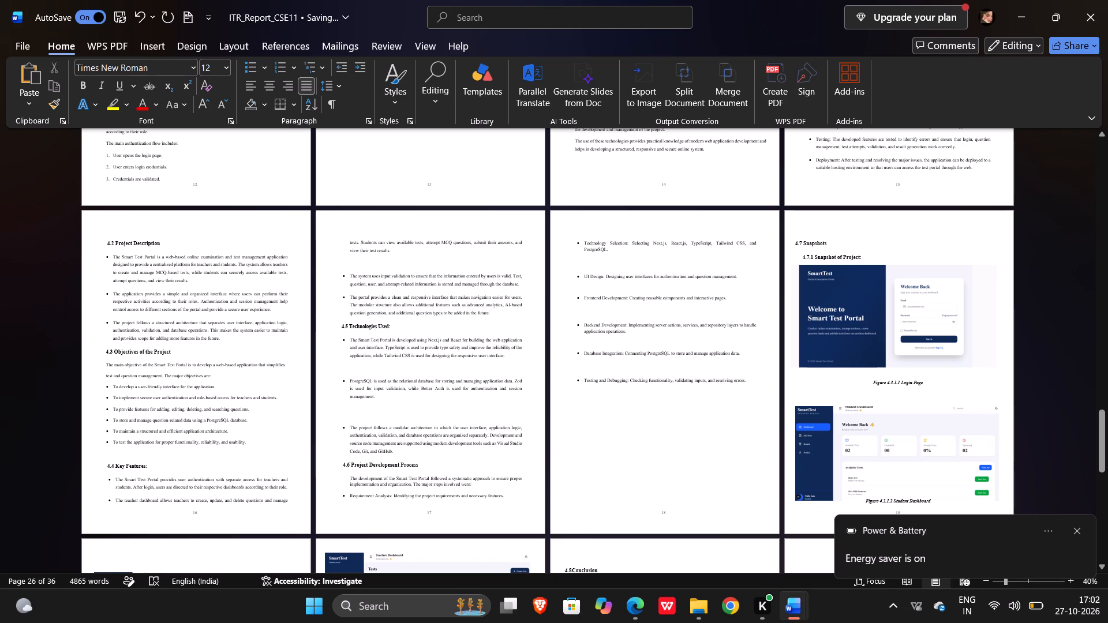
{"action": "key", "text": "BackSpace"}
{"action": "key", "text": "BackSpace"}
Delete the blank line after the key-features bullet ending "view their test results" in section 4.4.
{"action": "key", "text": "BackSpace"}
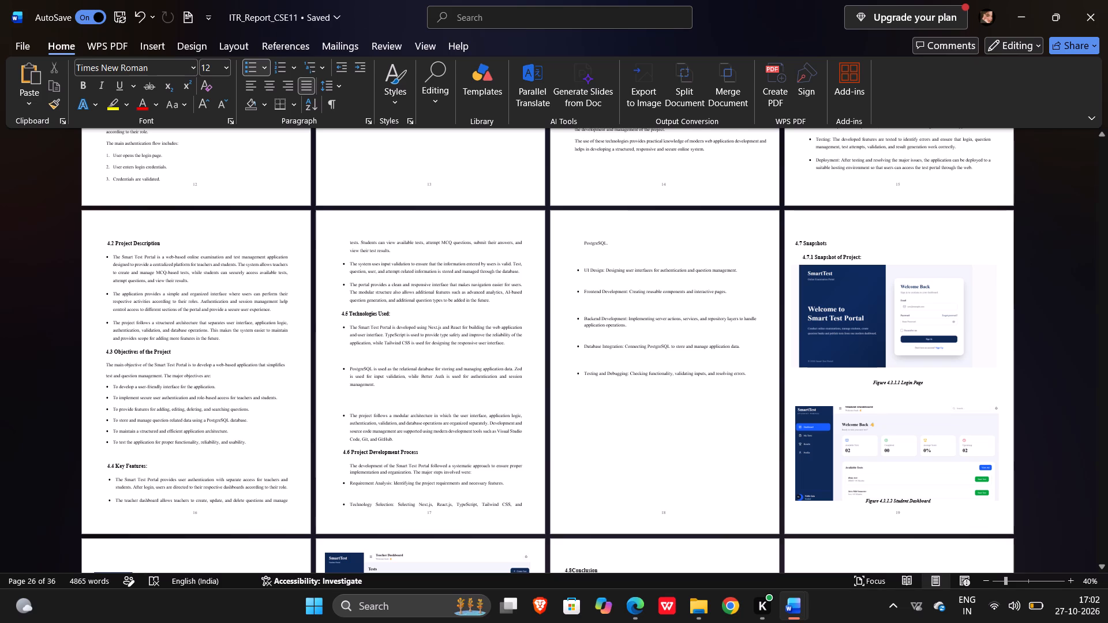
Remove the page break before the 4.7 Snapshots heading so the section directly follows the 4.6 bullets.
{"action": "left_click", "coordinate": [803, 227]}
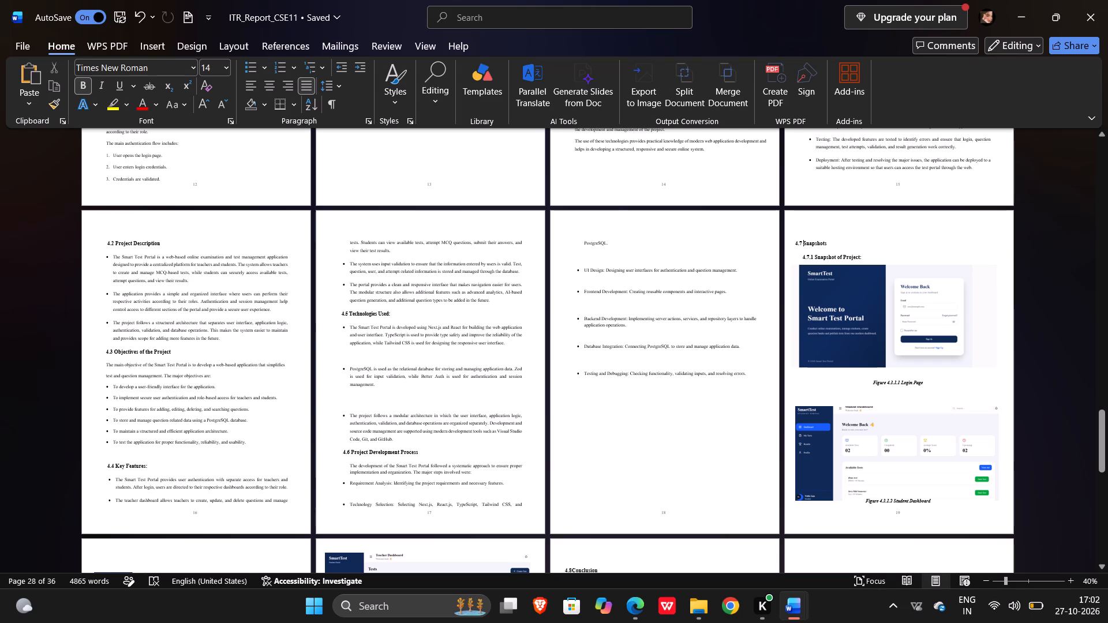
{"action": "left_click", "coordinate": [798, 242]}
{"action": "key", "text": "Left"}
{"action": "key", "text": "BackSpace"}
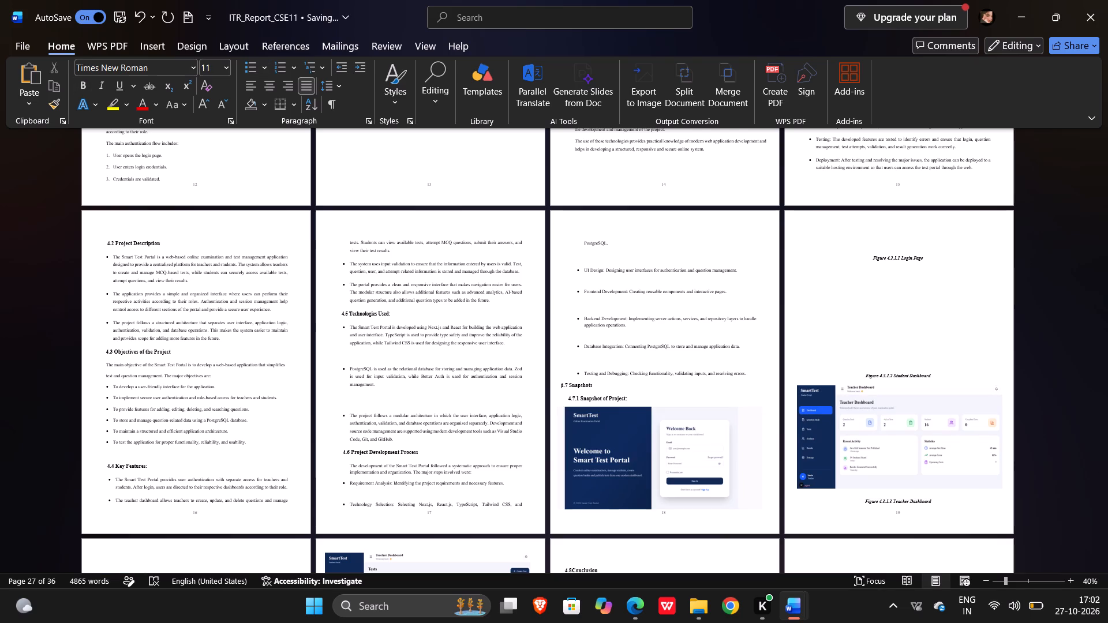
Delete the blank line above the Testing and Debugging bullet and one blank line above the Backend Development bullet in section 4.6.
{"action": "left_click", "coordinate": [690, 355]}
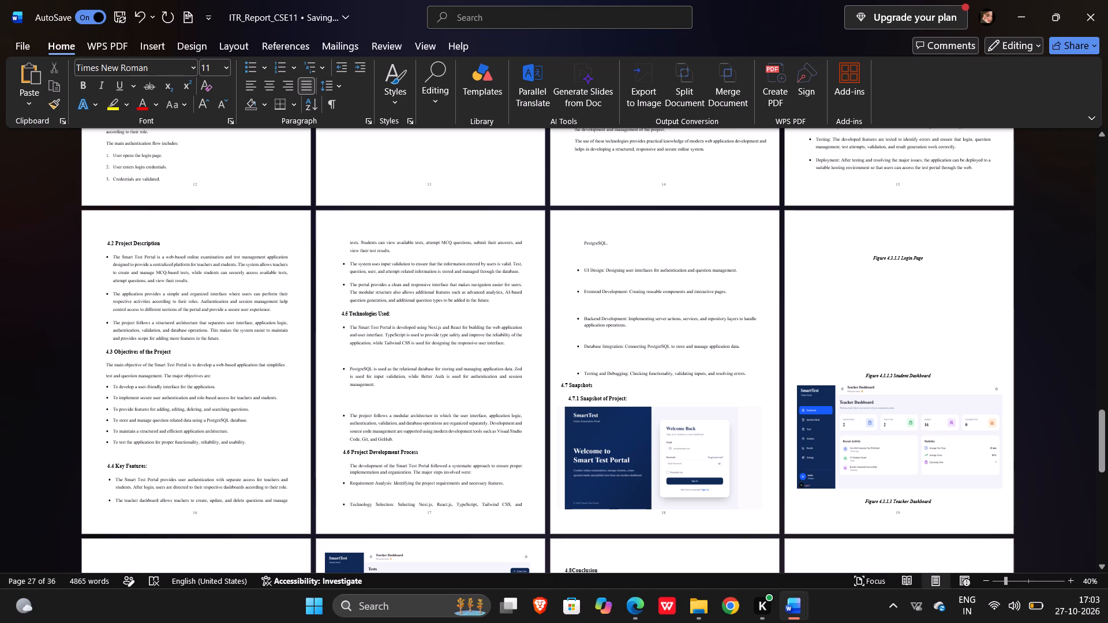
{"action": "key", "text": "Down"}
{"action": "key", "text": "BackSpace"}
{"action": "key", "text": "BackSpace"}
{"action": "key", "text": "BackSpace"}
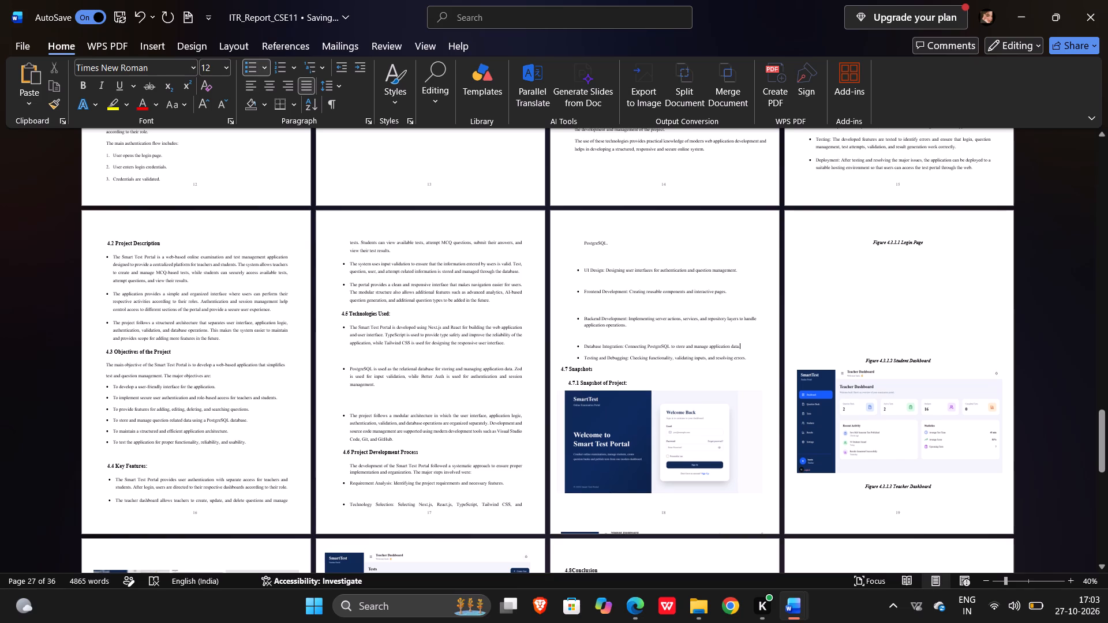
{"action": "left_click", "coordinate": [660, 302]}
{"action": "key", "text": "BackSpace"}
{"action": "key", "text": "BackSpace"}
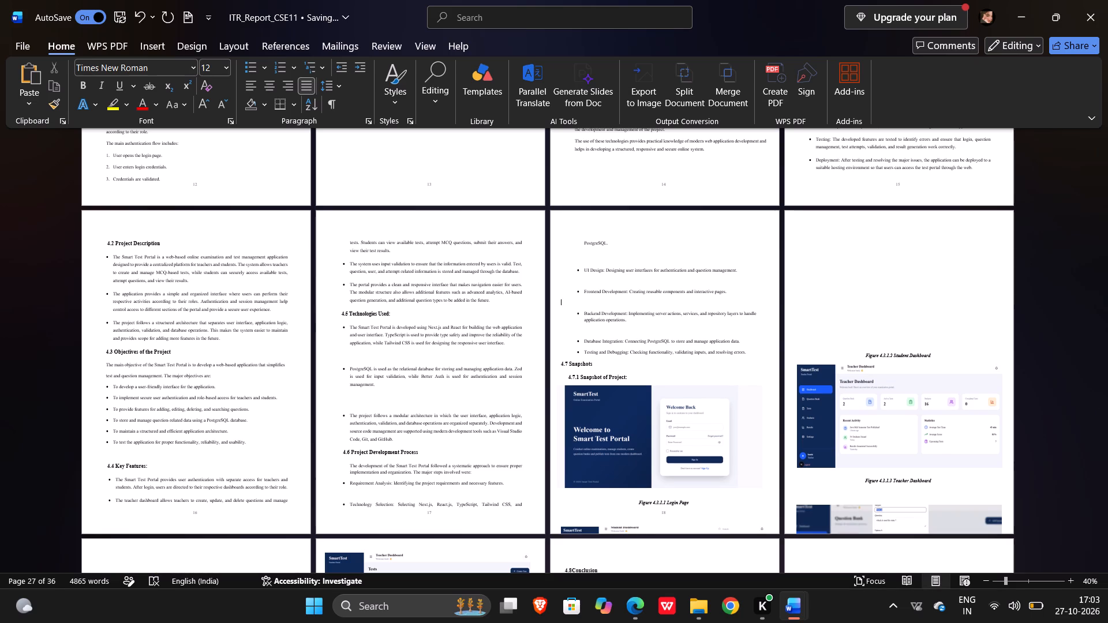
Move the Student Dashboard screenshot onto the following page, directly above its Student Dashboard caption.
{"action": "scroll", "coordinate": [781, 338], "scroll_direction": "down", "scroll_amount": 4}
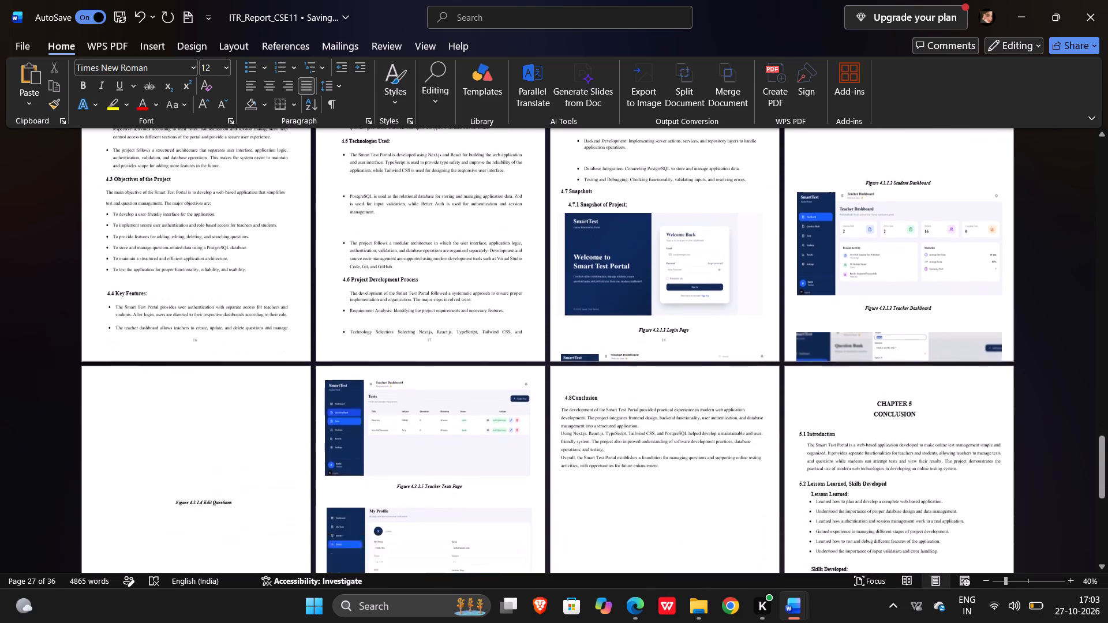
{"action": "scroll", "coordinate": [781, 338], "scroll_direction": "down", "scroll_amount": 1}
{"action": "scroll", "coordinate": [781, 338], "scroll_direction": "up", "scroll_amount": 3}
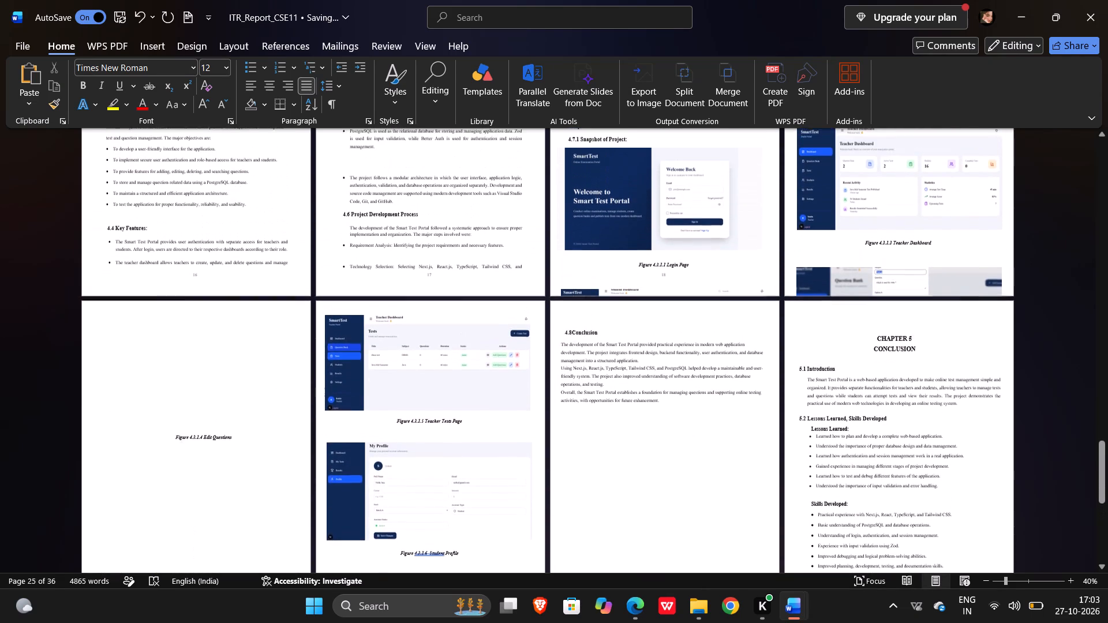
{"action": "scroll", "coordinate": [781, 338], "scroll_direction": "up", "scroll_amount": 2}
{"action": "scroll", "coordinate": [875, 308], "scroll_direction": "up", "scroll_amount": 1}
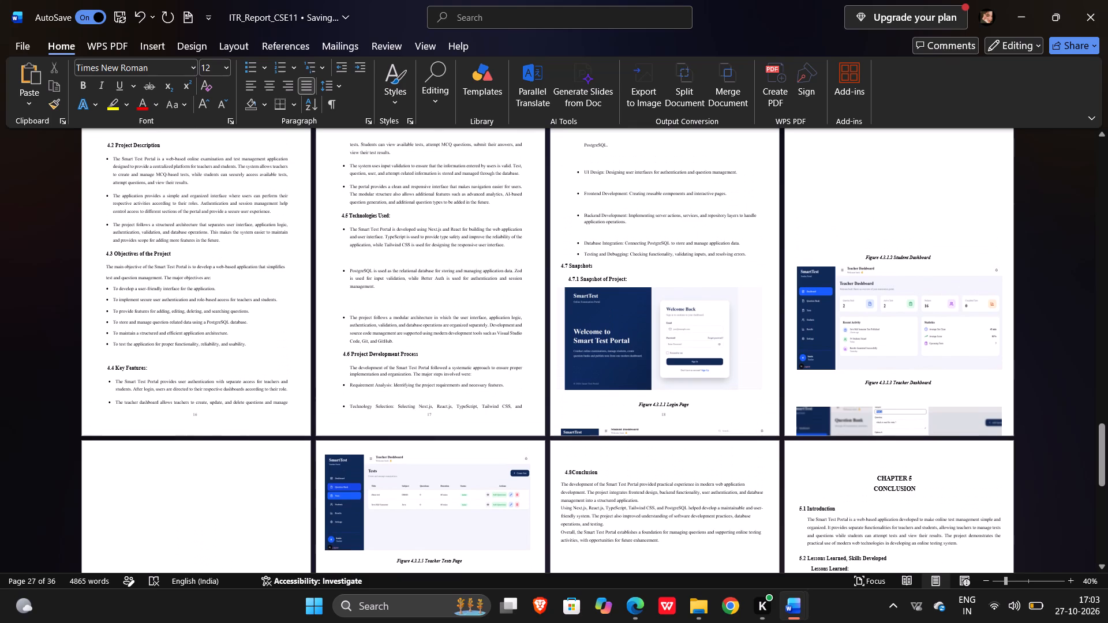
{"action": "scroll", "coordinate": [822, 354], "scroll_direction": "down", "scroll_amount": 1}
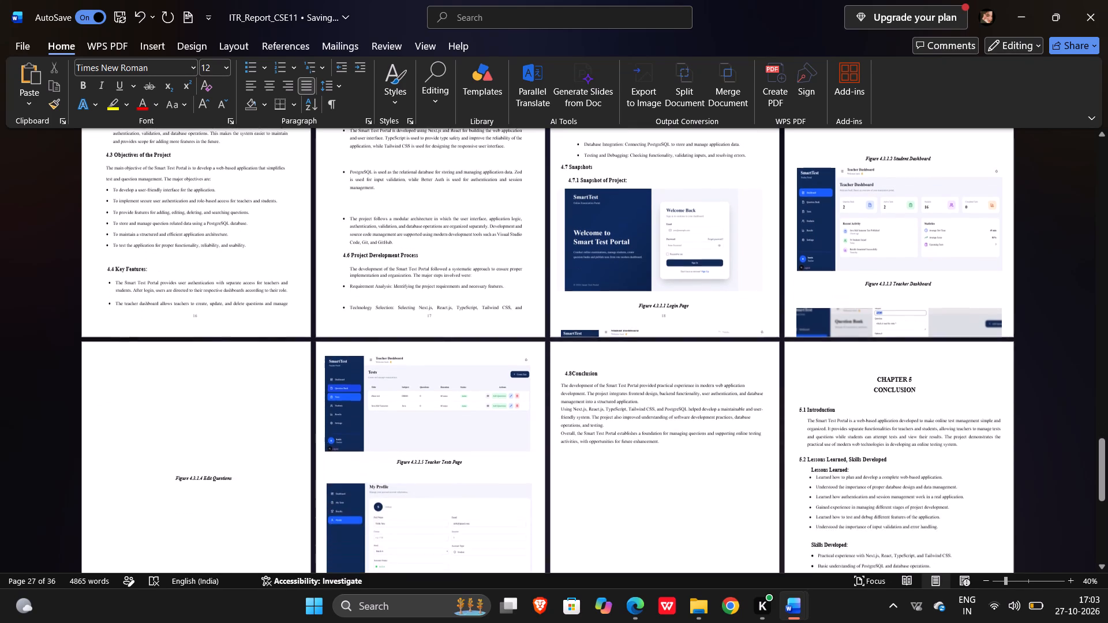
{"action": "scroll", "coordinate": [822, 354], "scroll_direction": "down", "scroll_amount": 1}
{"action": "scroll", "coordinate": [724, 347], "scroll_direction": "up", "scroll_amount": 3}
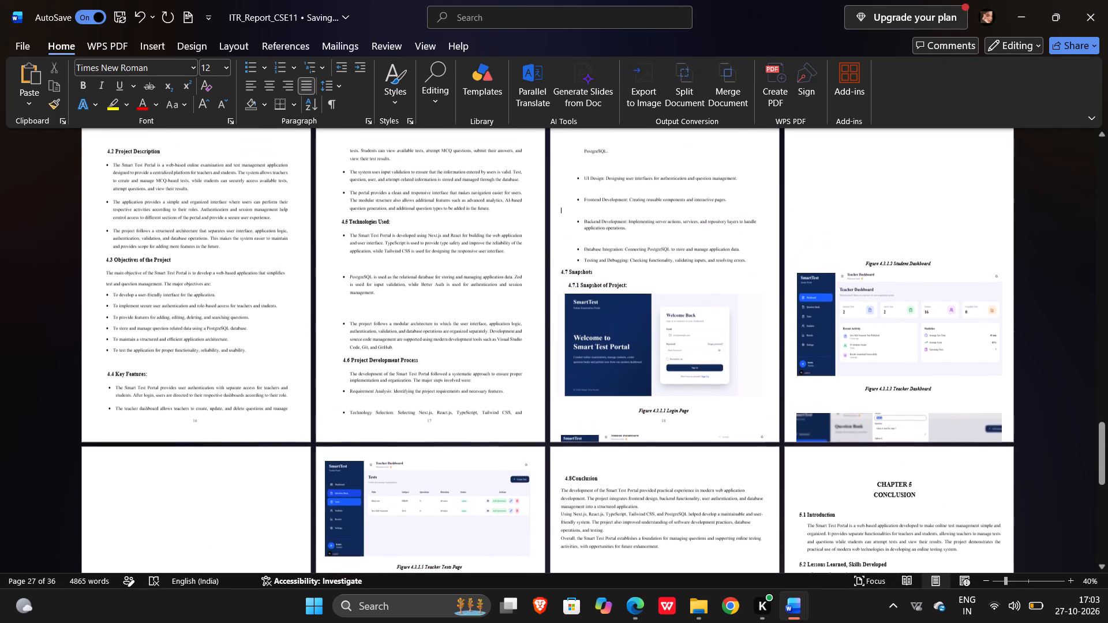
{"action": "scroll", "coordinate": [714, 389], "scroll_direction": "up", "scroll_amount": 1}
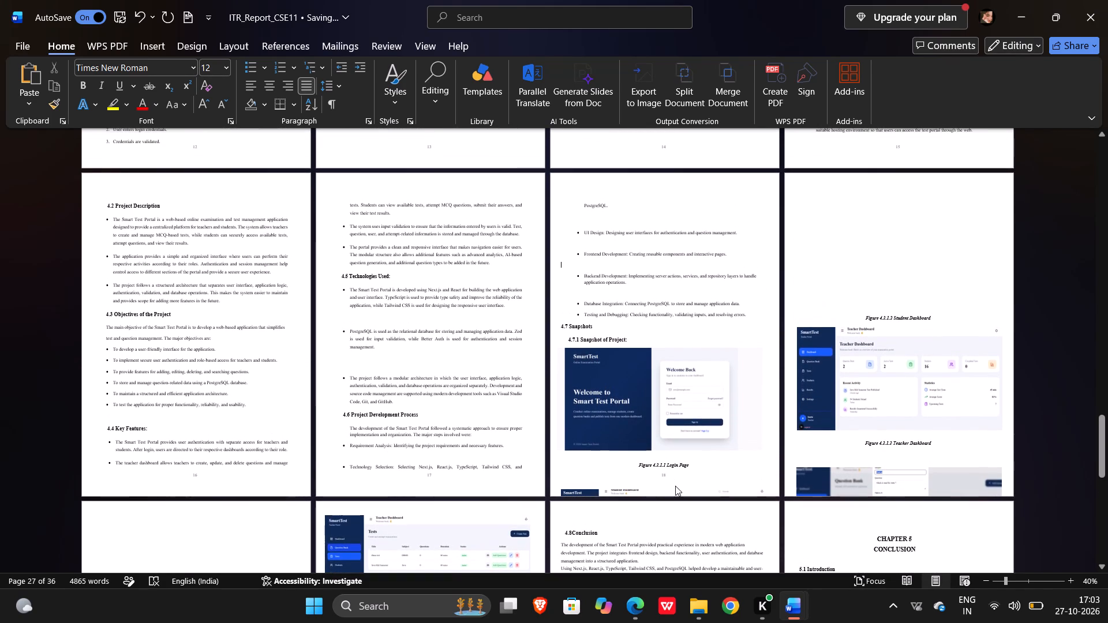
{"action": "left_click_drag", "start_coordinate": [683, 488], "coordinate": [737, 456]}
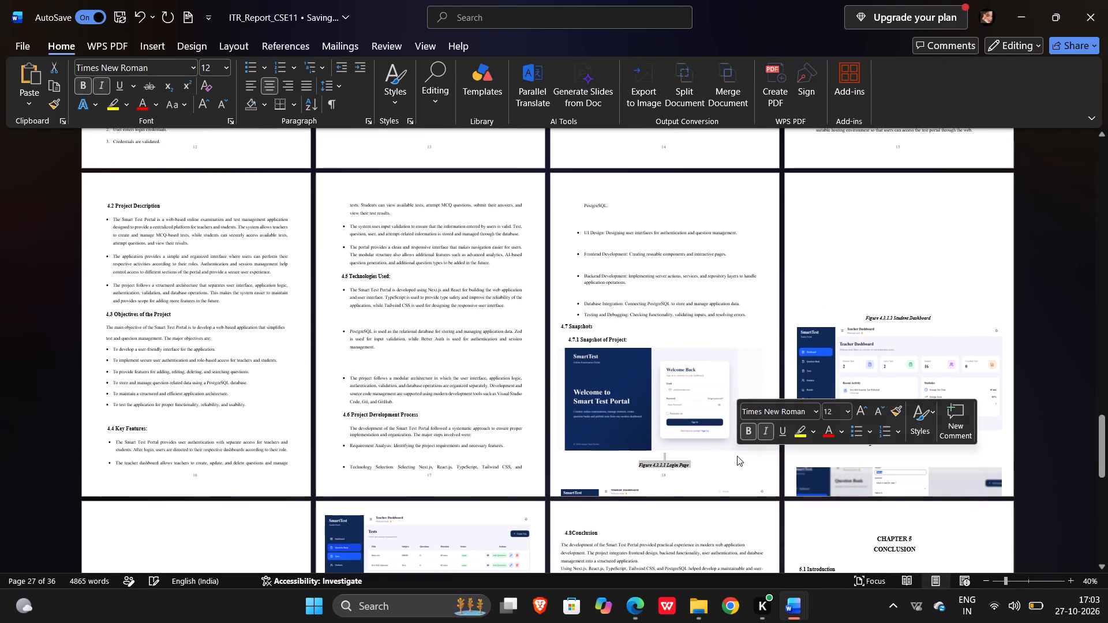
{"action": "left_click", "coordinate": [660, 486]}
{"action": "left_click_drag", "start_coordinate": [669, 493], "coordinate": [905, 155]}
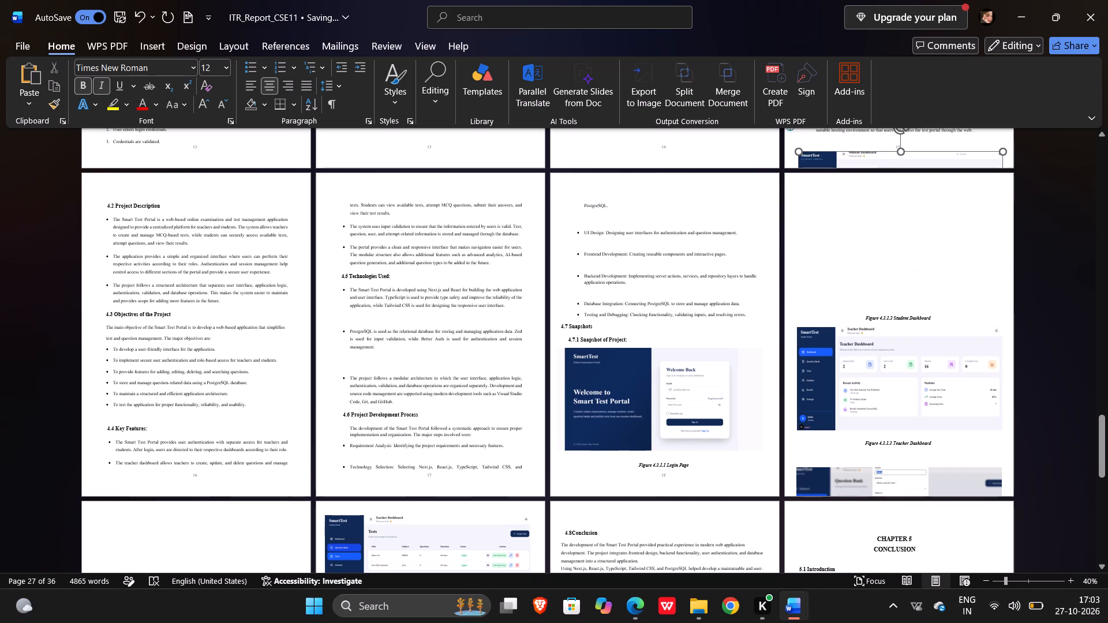
{"action": "left_click_drag", "start_coordinate": [905, 155], "coordinate": [894, 216]}
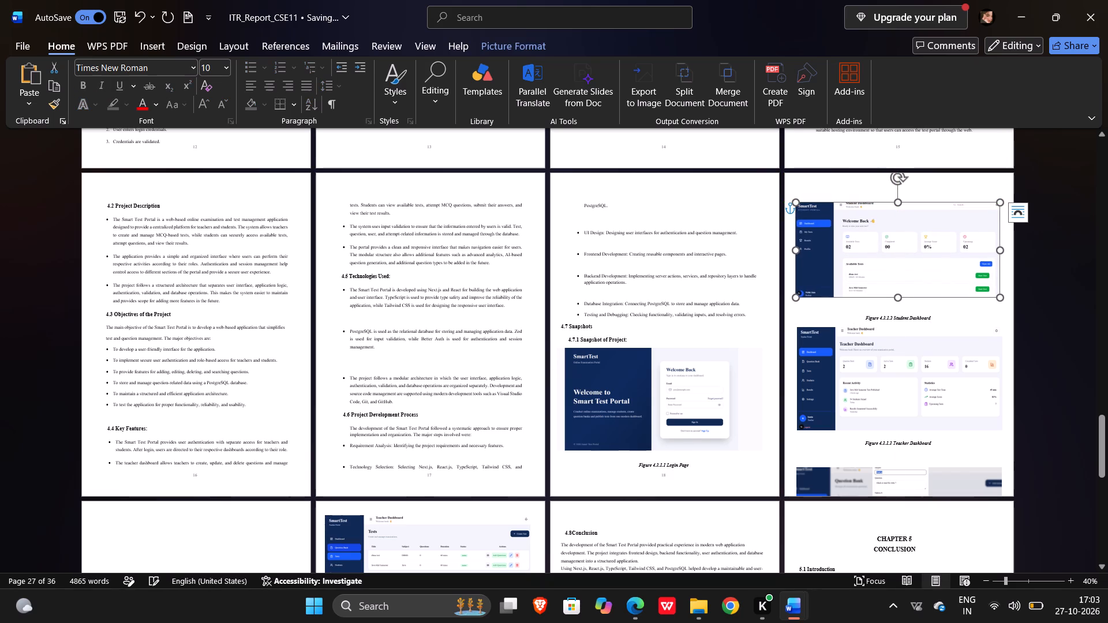
Move the Question Bank screenshot onto the following page, centred above the Edit Questions caption.
{"action": "left_click_drag", "start_coordinate": [905, 480], "coordinate": [858, 477]}
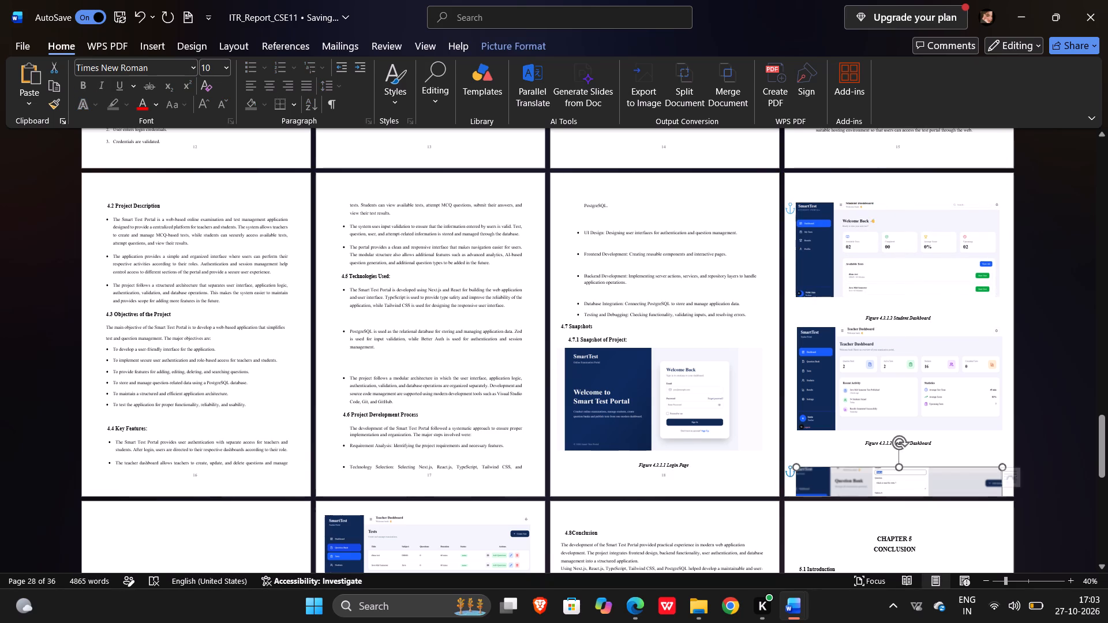
{"action": "left_click_drag", "start_coordinate": [858, 477], "coordinate": [141, 534]}
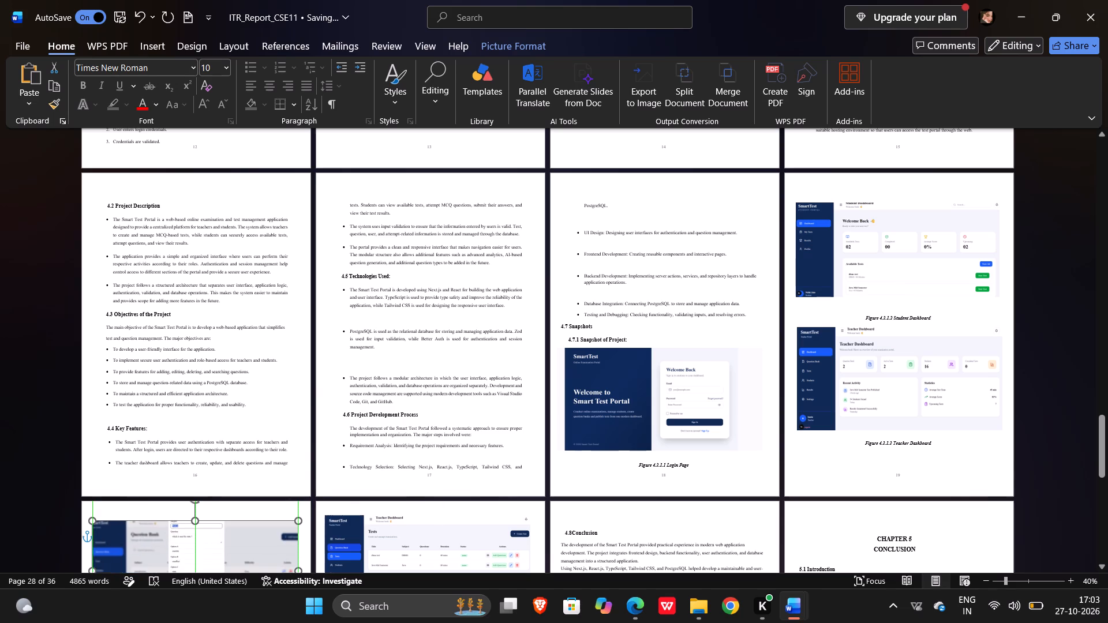
{"action": "left_click_drag", "start_coordinate": [141, 534], "coordinate": [194, 530]}
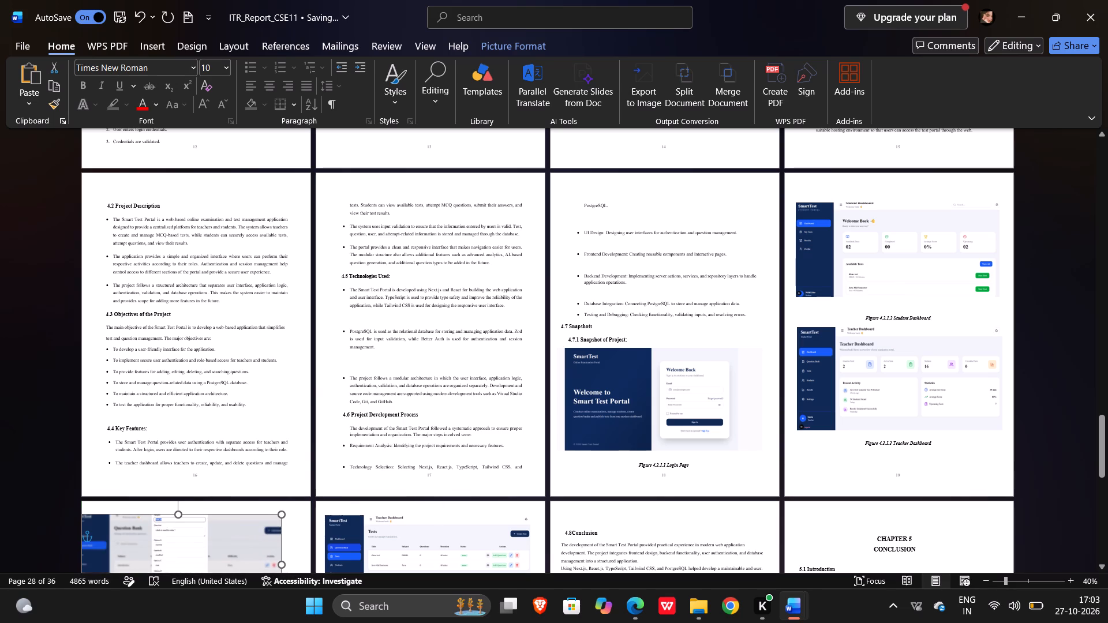
{"action": "left_click_drag", "start_coordinate": [194, 530], "coordinate": [207, 529]}
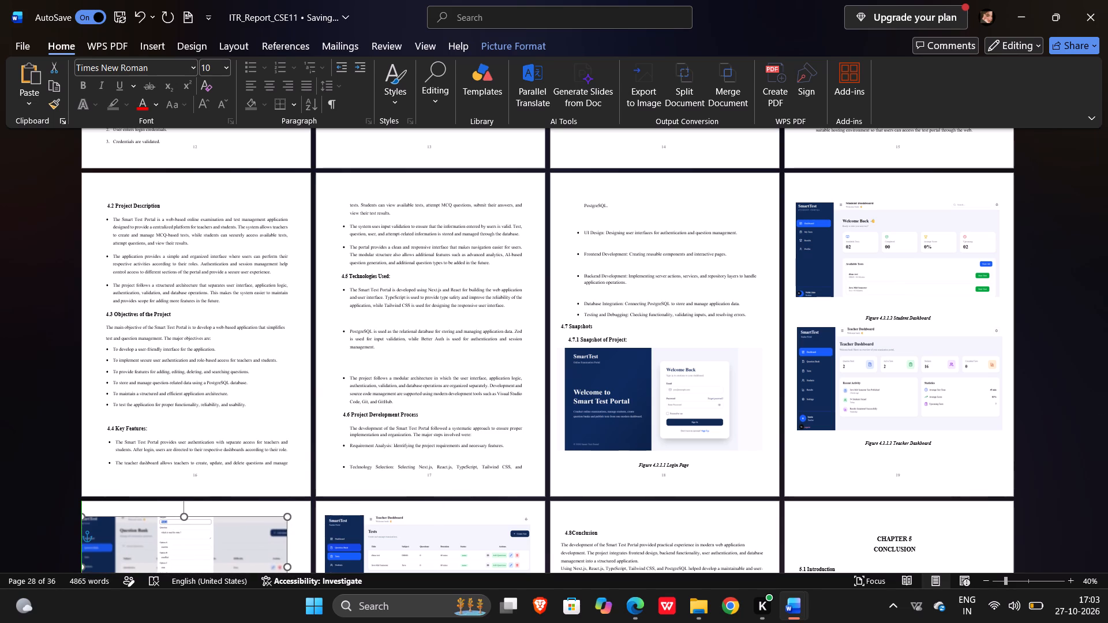
{"action": "left_click_drag", "start_coordinate": [207, 529], "coordinate": [200, 526]}
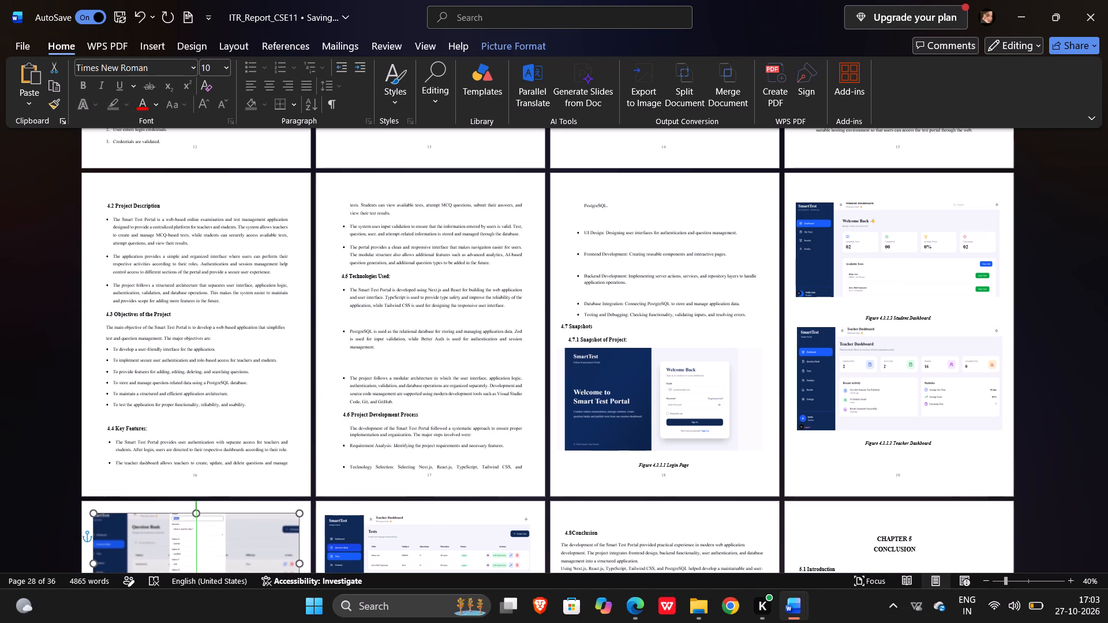
Move the Teacher Tests screenshot back to the preceding page, placing it below the Edit Questions caption.
{"action": "scroll", "coordinate": [192, 320], "scroll_direction": "up", "scroll_amount": 4}
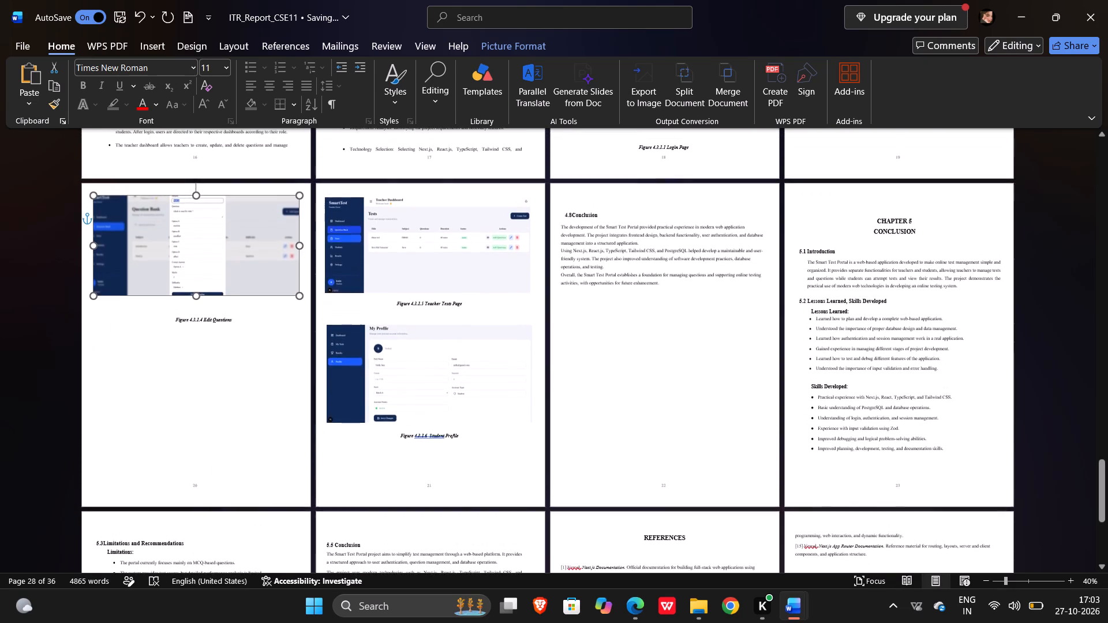
{"action": "scroll", "coordinate": [192, 320], "scroll_direction": "up", "scroll_amount": 4}
{"action": "scroll", "coordinate": [192, 320], "scroll_direction": "down", "scroll_amount": 2}
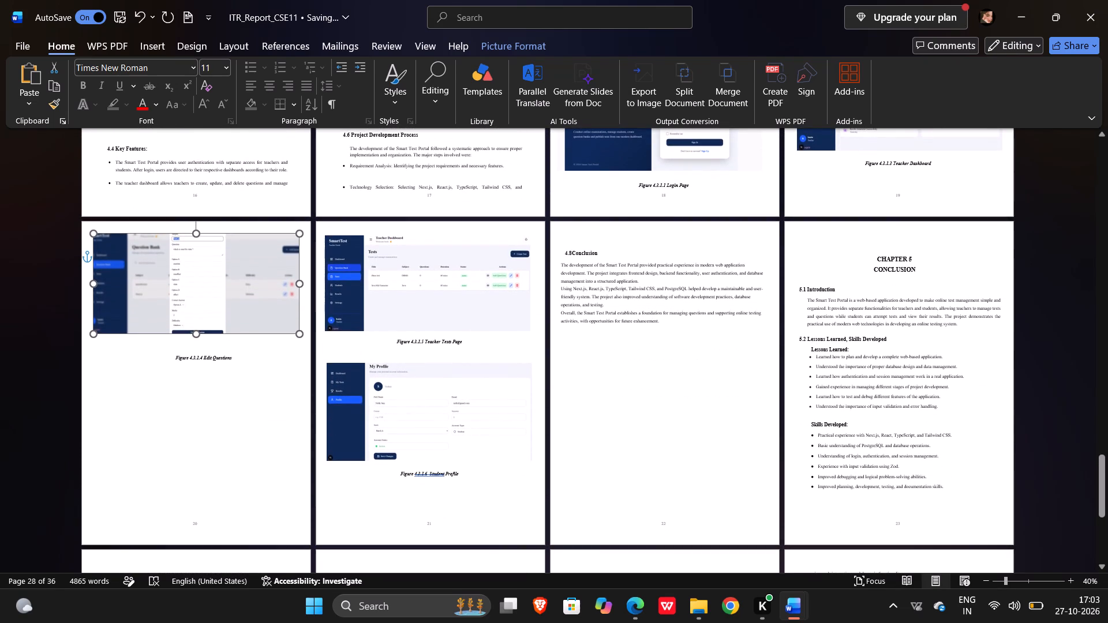
{"action": "left_click_drag", "start_coordinate": [408, 298], "coordinate": [179, 427]}
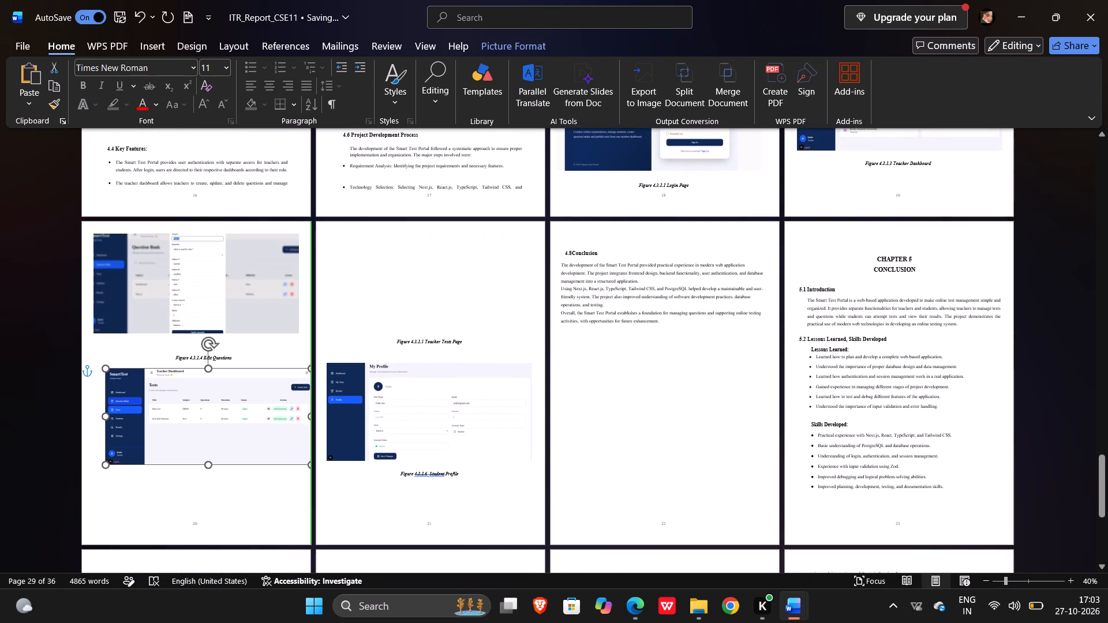
{"action": "left_click_drag", "start_coordinate": [179, 427], "coordinate": [176, 452]}
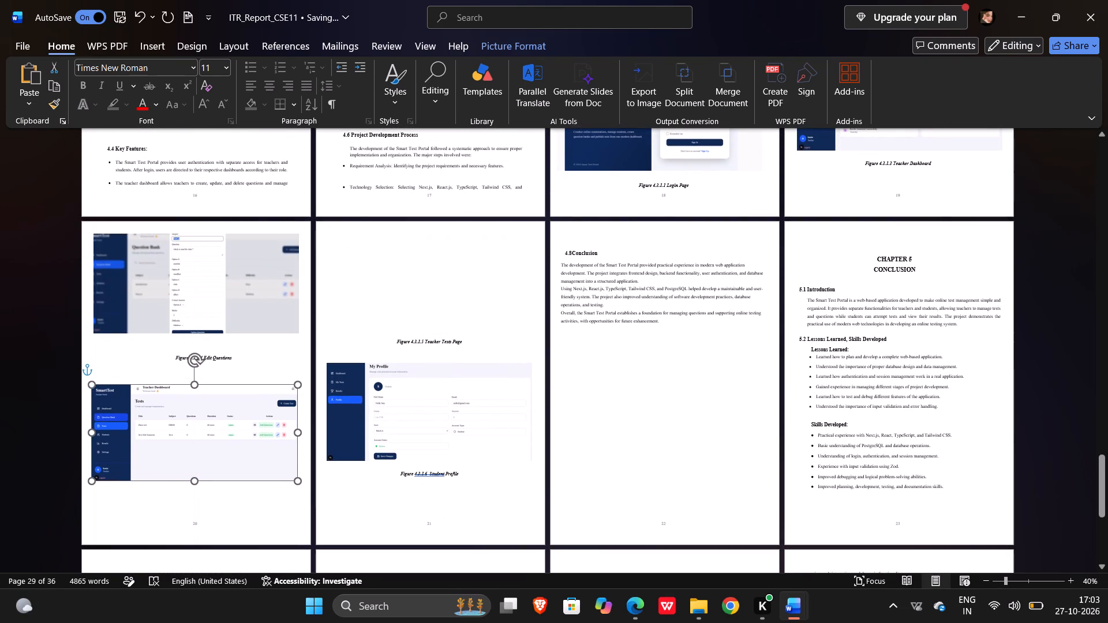
{"action": "left_click_drag", "start_coordinate": [176, 452], "coordinate": [173, 445]}
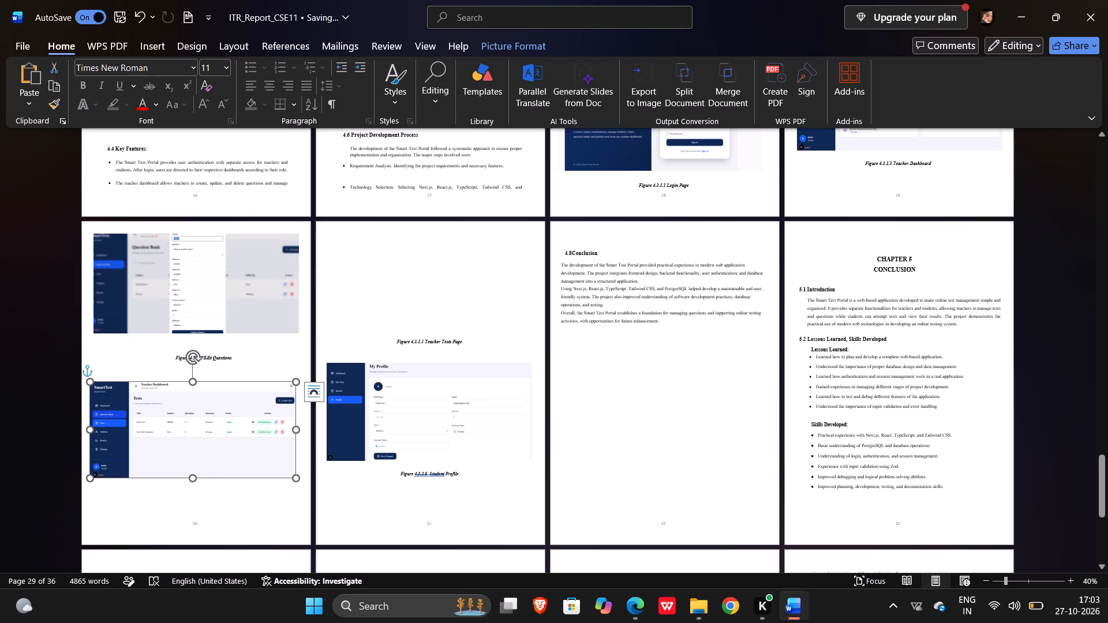
Delete the empty lines above the Teacher Tests Page caption, back to the end of the Edit Questions caption.
{"action": "left_click", "coordinate": [394, 343]}
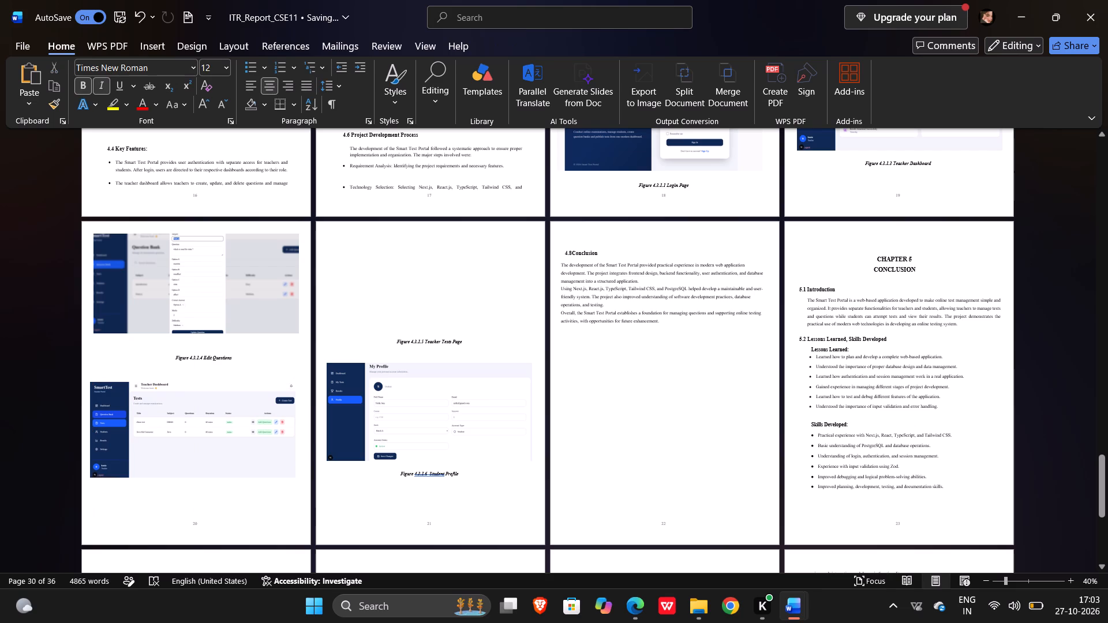
{"action": "left_click", "coordinate": [236, 500]}
{"action": "left_click", "coordinate": [410, 301]}
{"action": "key", "text": "BackSpace"}
{"action": "key", "text": "BackSpace"}
{"action": "key", "text": "BackSpace"}
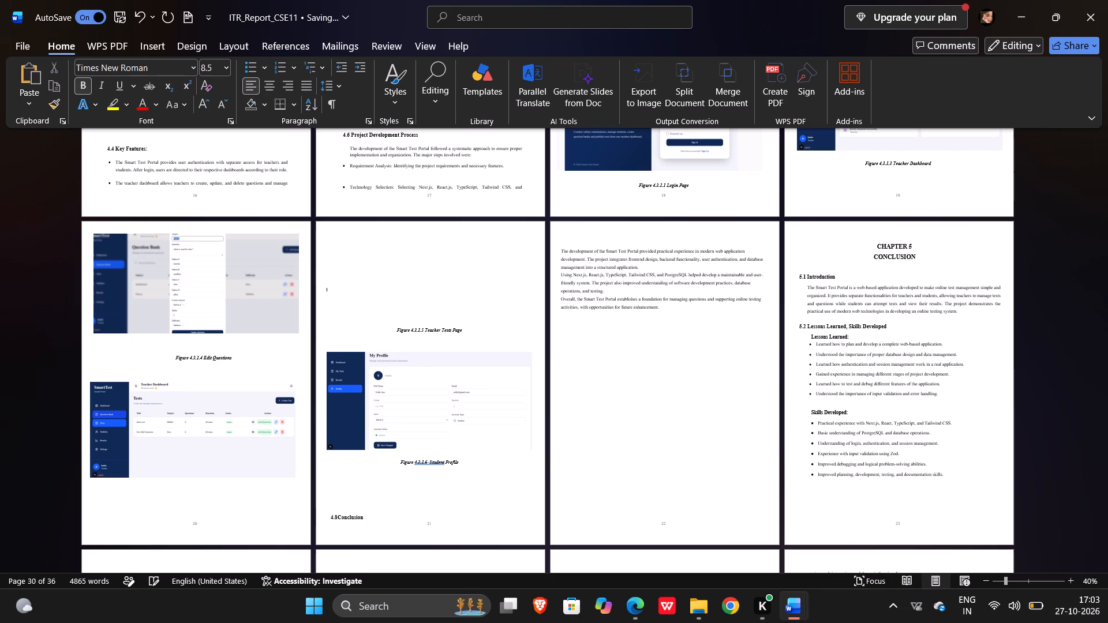
{"action": "key", "text": "BackSpace"}
{"action": "key", "text": "BackSpace"}
{"action": "key", "text": "BackSpace"}
{"action": "key", "text": "BackSpace"}
{"action": "key", "text": "BackSpace"}
{"action": "key", "text": "BackSpace"}
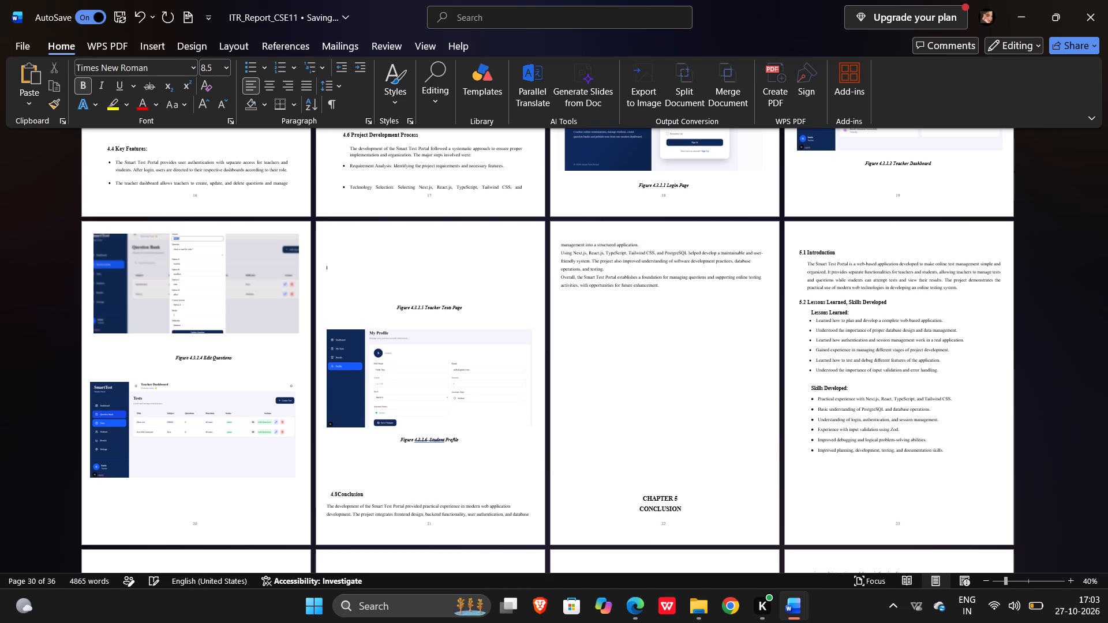
{"action": "key", "text": "BackSpace"}
{"action": "key", "text": "BackSpace"}
{"action": "key", "text": "BackSpace"}
{"action": "key", "text": "BackSpace"}
{"action": "key", "text": "BackSpace"}
{"action": "key", "text": "BackSpace"}
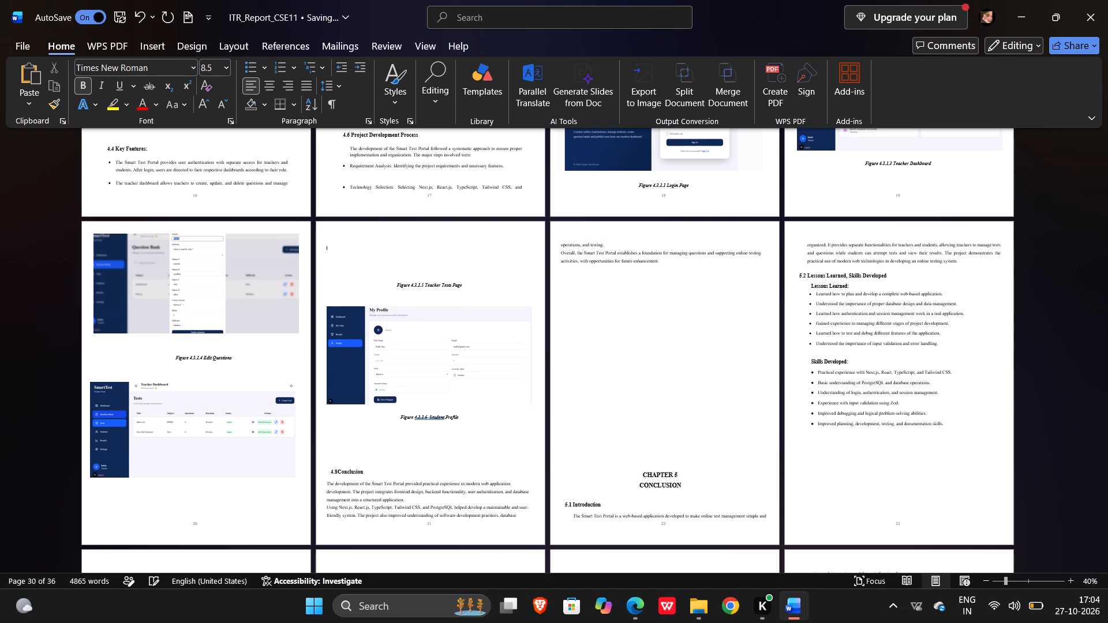
{"action": "key", "text": "BackSpace"}
{"action": "key", "text": "BackSpace"}
{"action": "key", "text": "BackSpace"}
{"action": "key", "text": "BackSpace"}
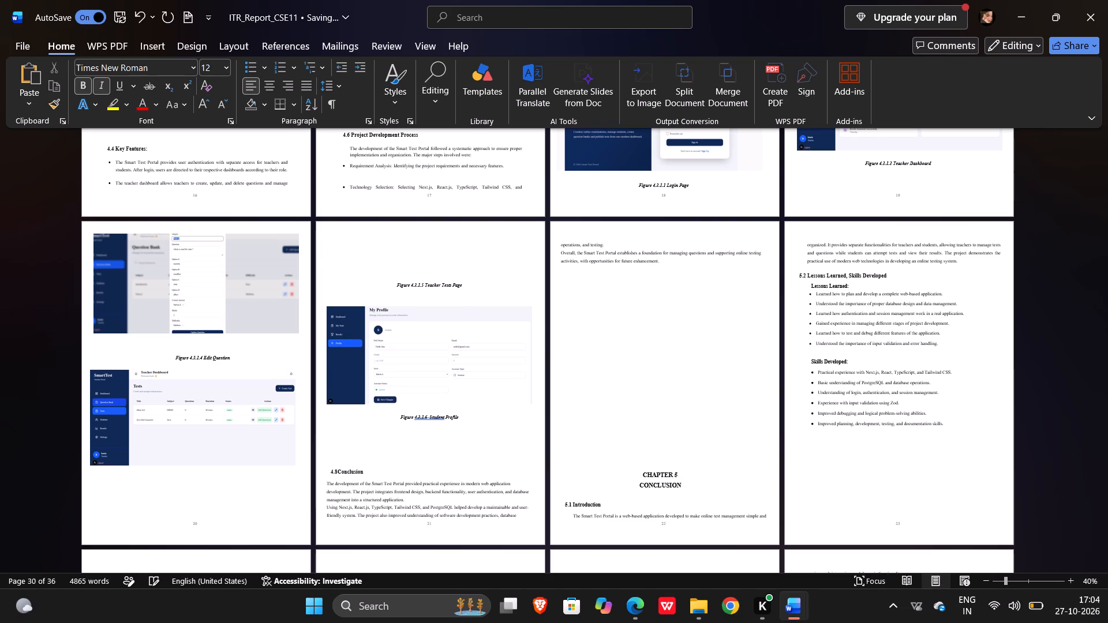
Undo the last deletions at the end of the Edit Questions caption.
{"action": "key", "text": "ctrl+z"}
{"action": "key", "text": "ctrl+z"}
Copy the Teacher Tests Page caption to the space below the moved Teacher Tests screenshot.
{"action": "left_click", "coordinate": [418, 253]}
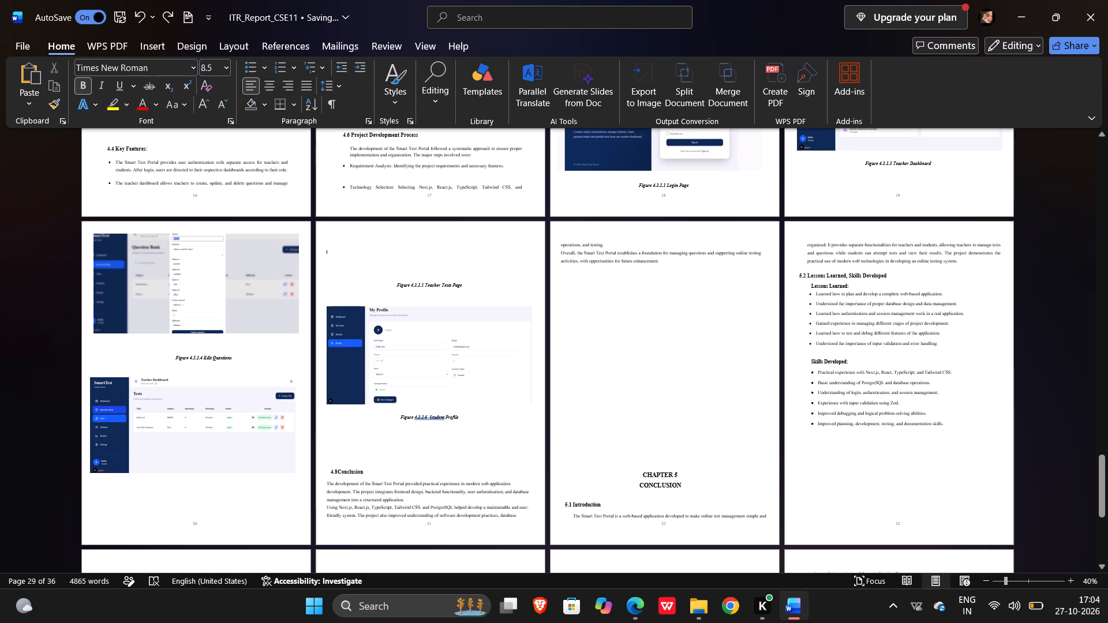
{"action": "left_click", "coordinate": [461, 282]}
{"action": "left_click_drag", "start_coordinate": [464, 286], "coordinate": [458, 286]}
{"action": "left_click_drag", "start_coordinate": [458, 286], "coordinate": [397, 283]}
{"action": "key", "text": "ctrl+c"}
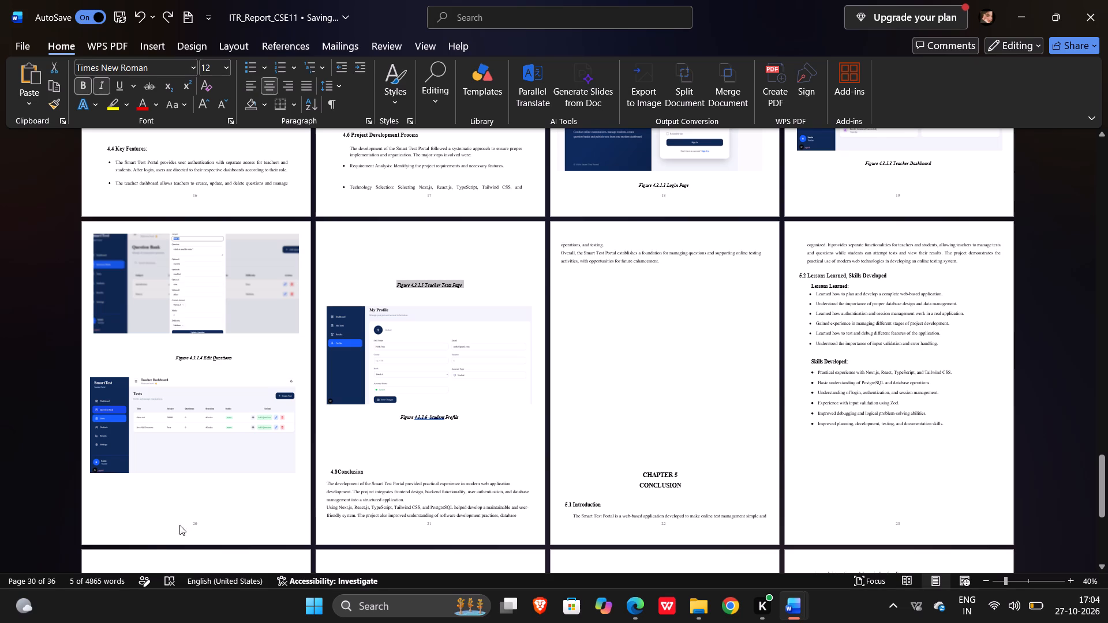
{"action": "left_click", "coordinate": [189, 500]}
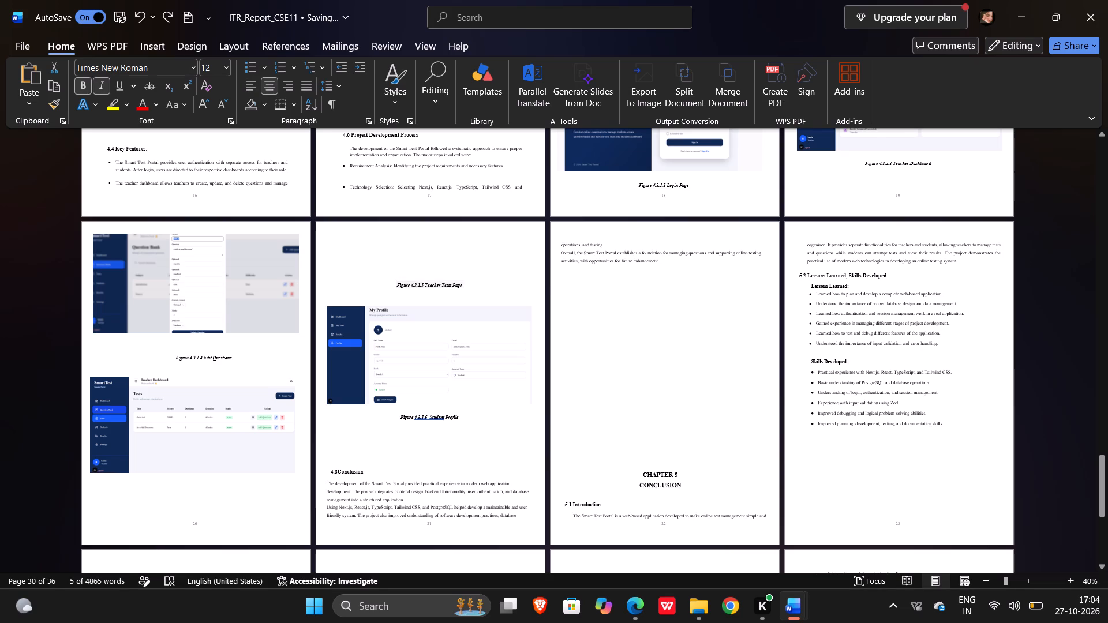
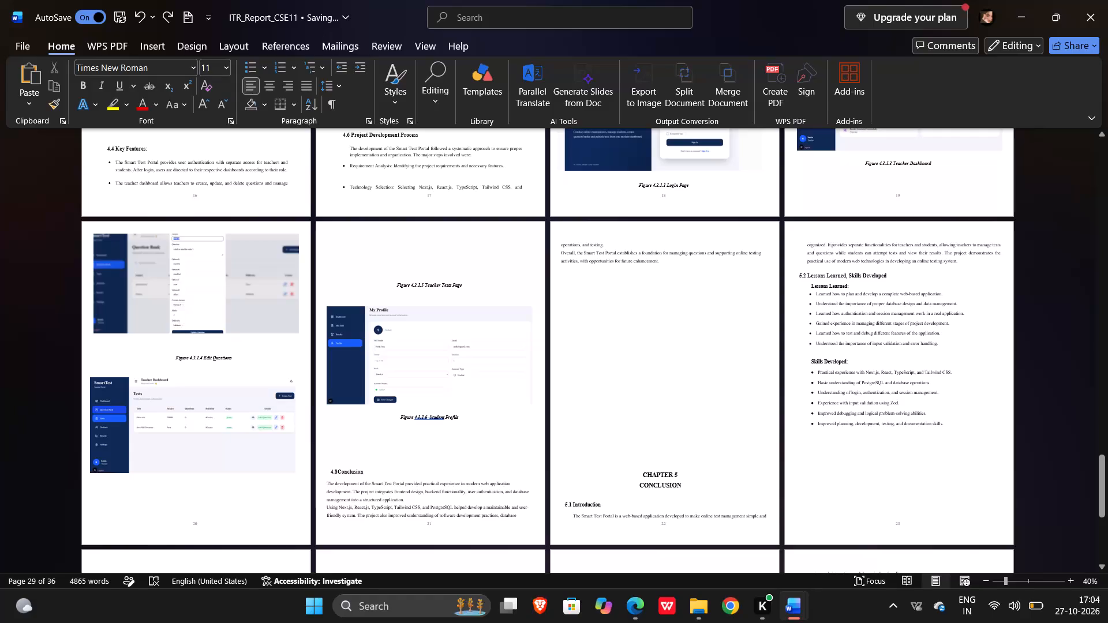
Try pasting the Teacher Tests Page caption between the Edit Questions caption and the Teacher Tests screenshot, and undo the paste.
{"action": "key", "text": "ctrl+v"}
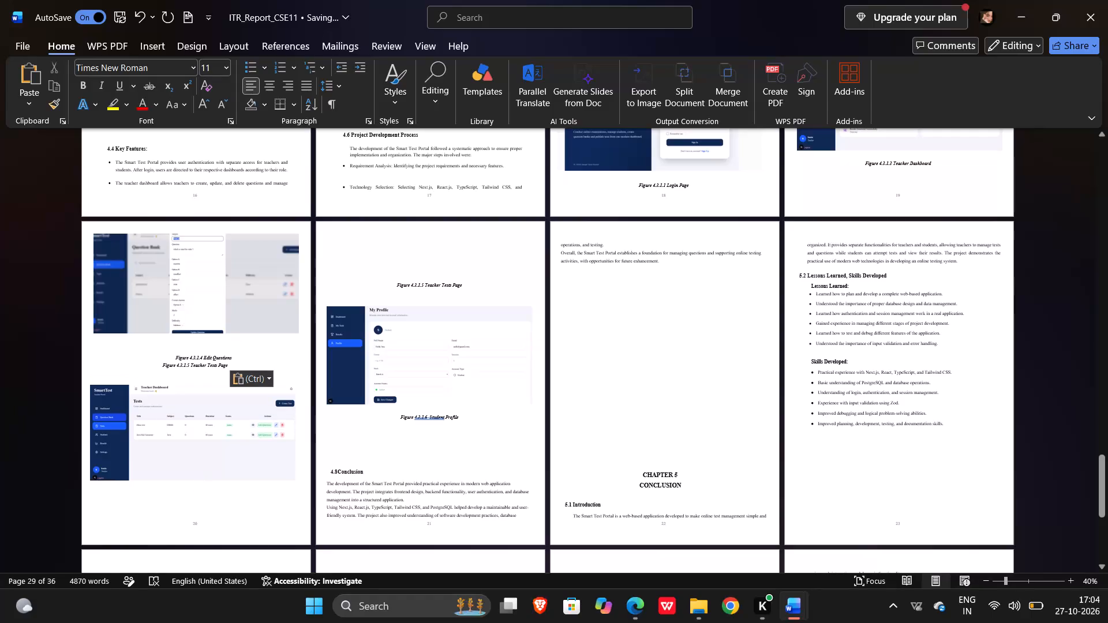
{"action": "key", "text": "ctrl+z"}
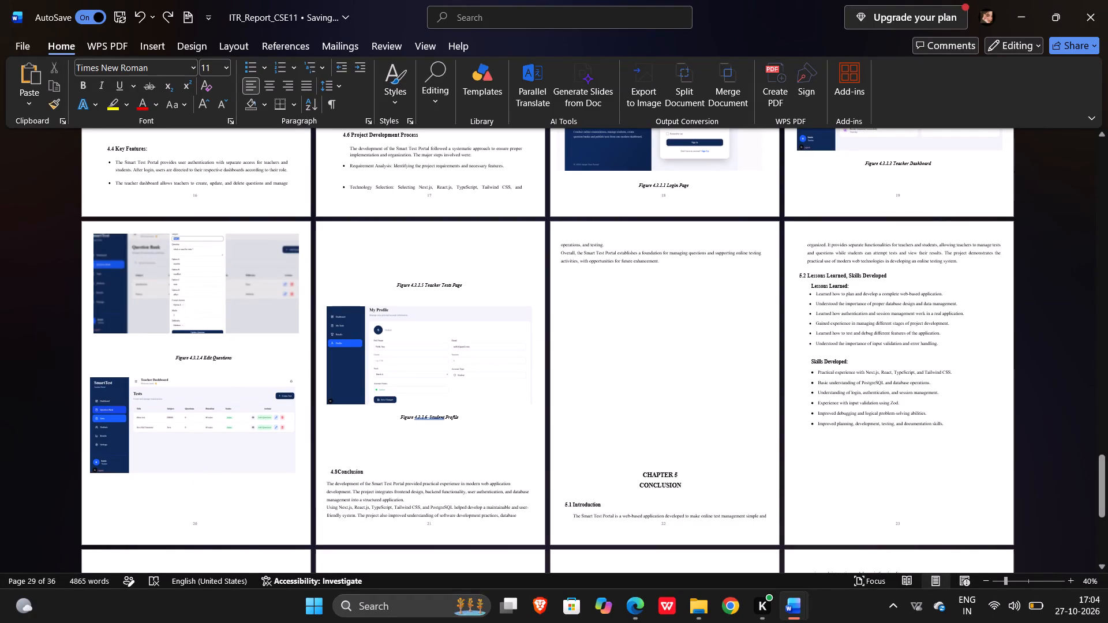
Shift the Teacher Tests screenshot up slightly and paste the Teacher Tests Page caption on the line after the Edit Questions caption.
{"action": "left_click_drag", "start_coordinate": [196, 451], "coordinate": [199, 425]}
{"action": "left_click", "coordinate": [210, 486]}
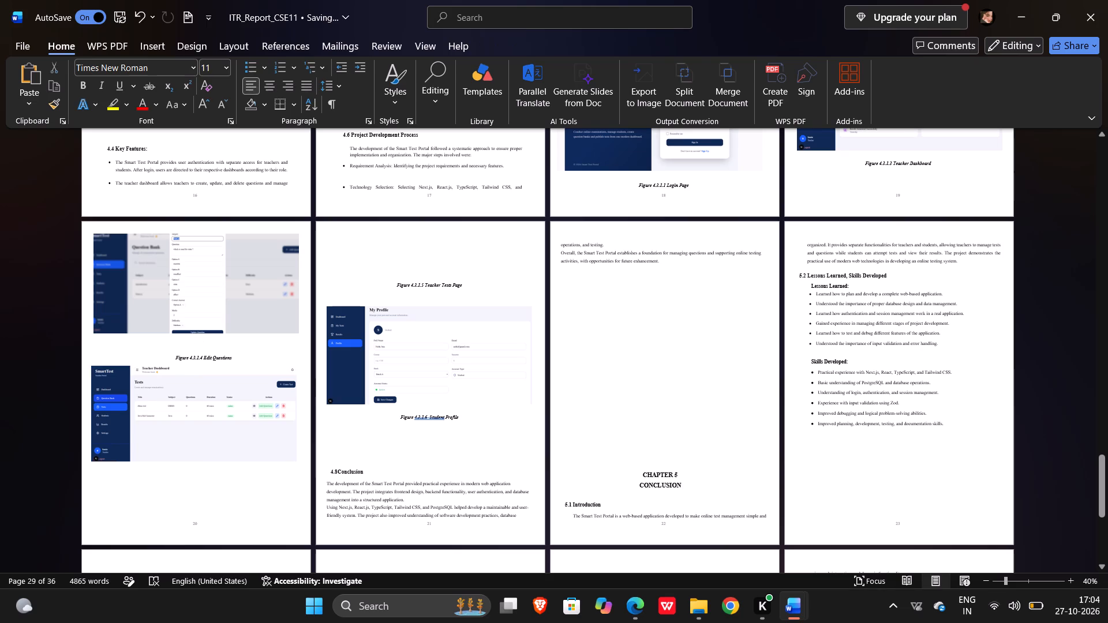
{"action": "left_click", "coordinate": [246, 461]}
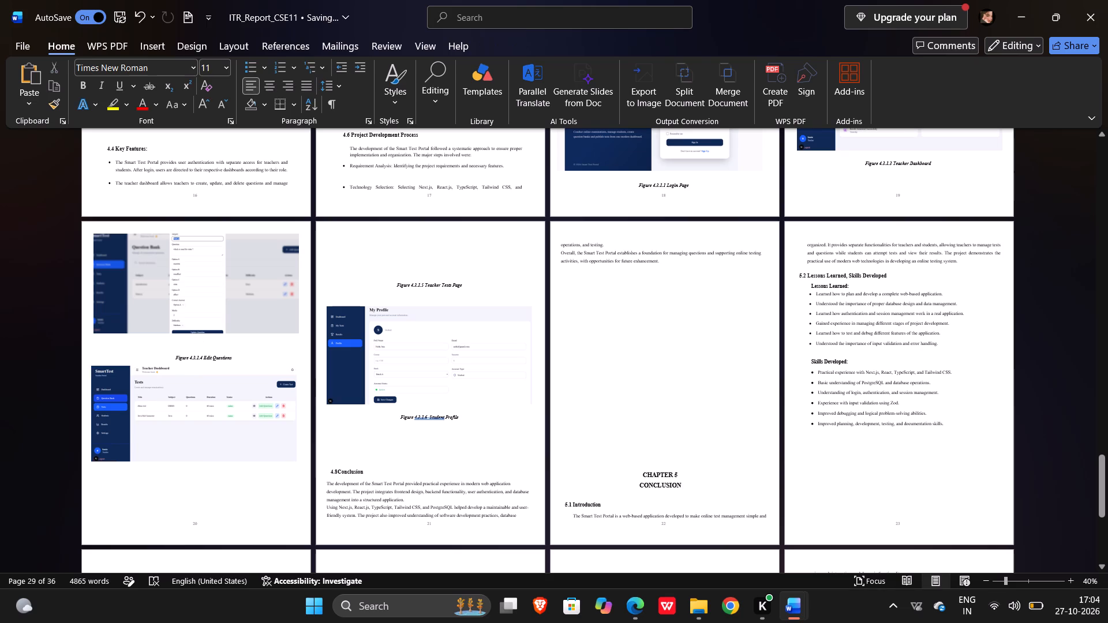
{"action": "left_click", "coordinate": [254, 474]}
{"action": "left_click", "coordinate": [230, 479]}
{"action": "key", "text": "ctrl+v"}
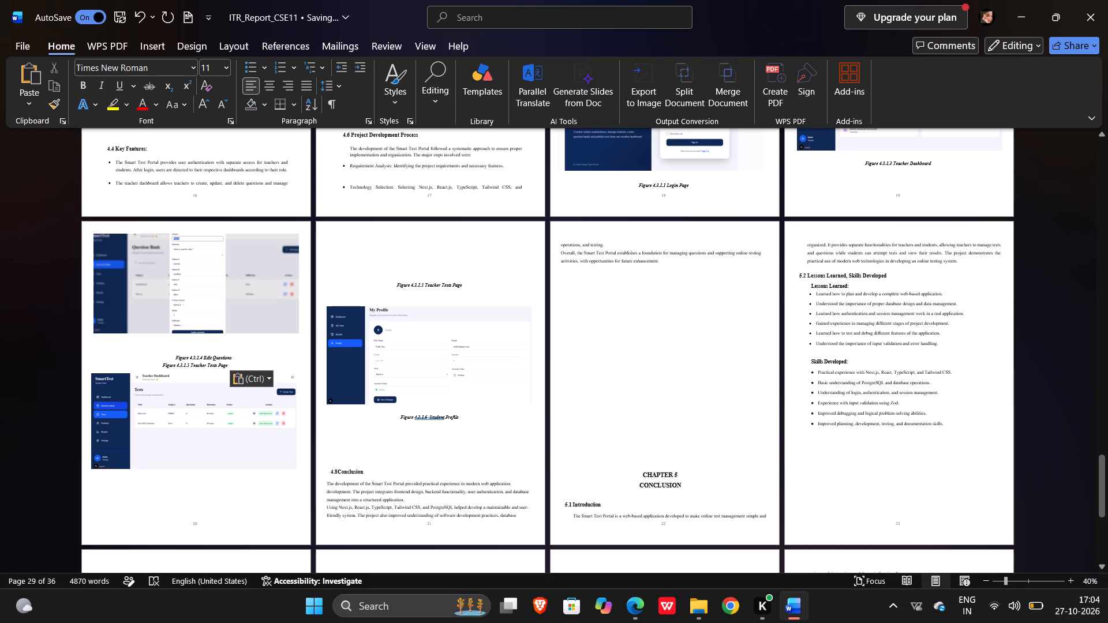
Insert empty lines after the Edit Questions caption to push the Teacher Tests Page caption down near the end of its page.
{"action": "left_click_drag", "start_coordinate": [232, 367], "coordinate": [227, 374]}
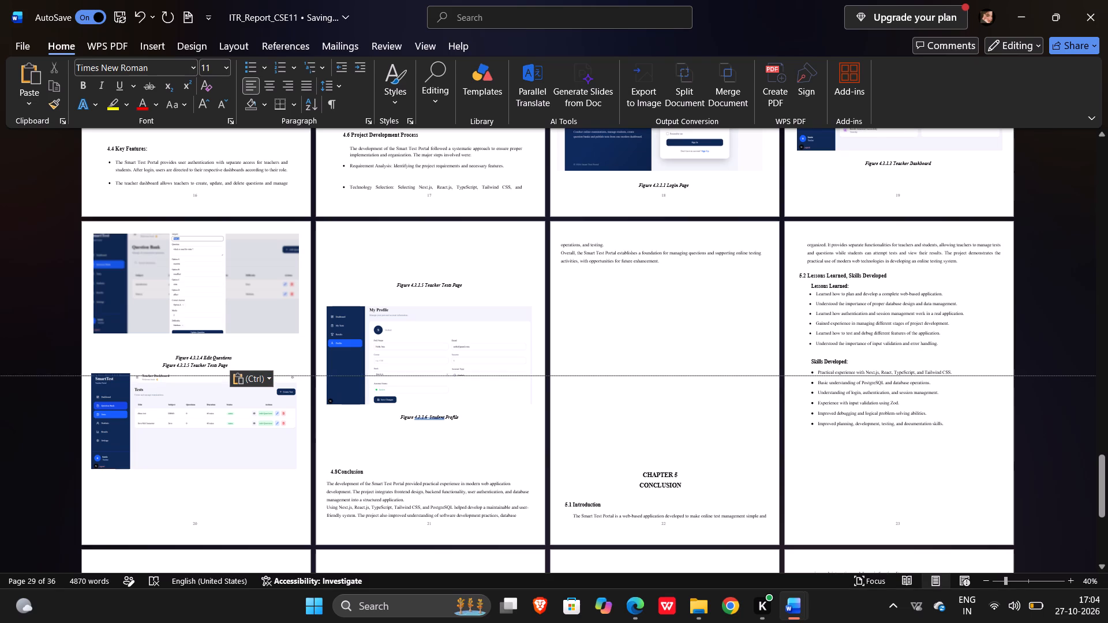
{"action": "left_click_drag", "start_coordinate": [227, 374], "coordinate": [223, 367]}
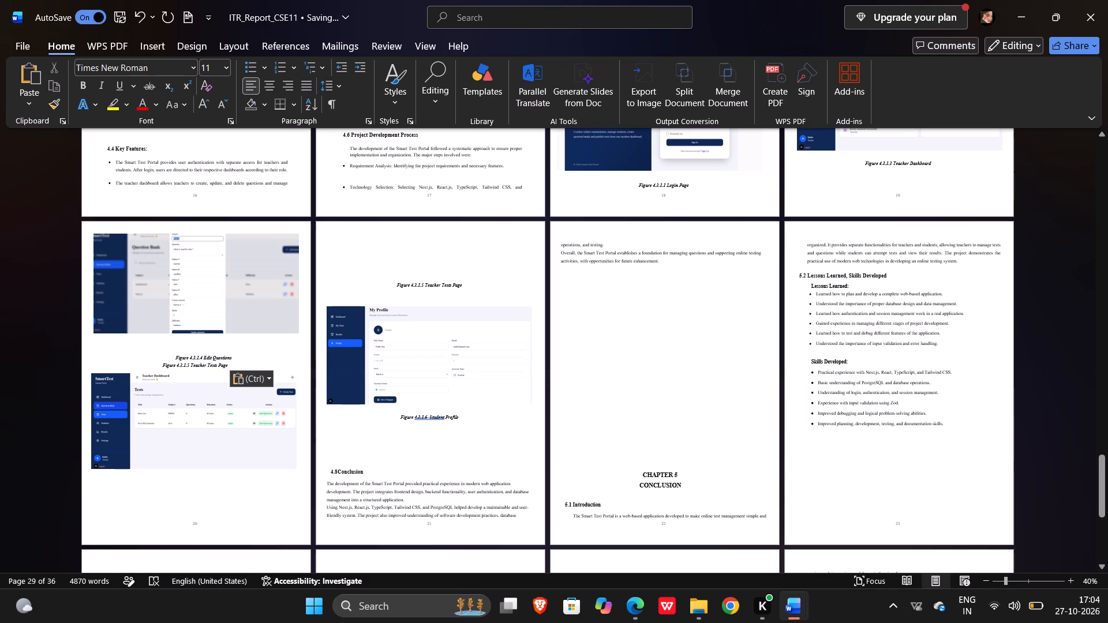
{"action": "left_click_drag", "start_coordinate": [207, 365], "coordinate": [227, 366]}
{"action": "left_click_drag", "start_coordinate": [227, 366], "coordinate": [218, 366]}
{"action": "left_click", "coordinate": [171, 359]}
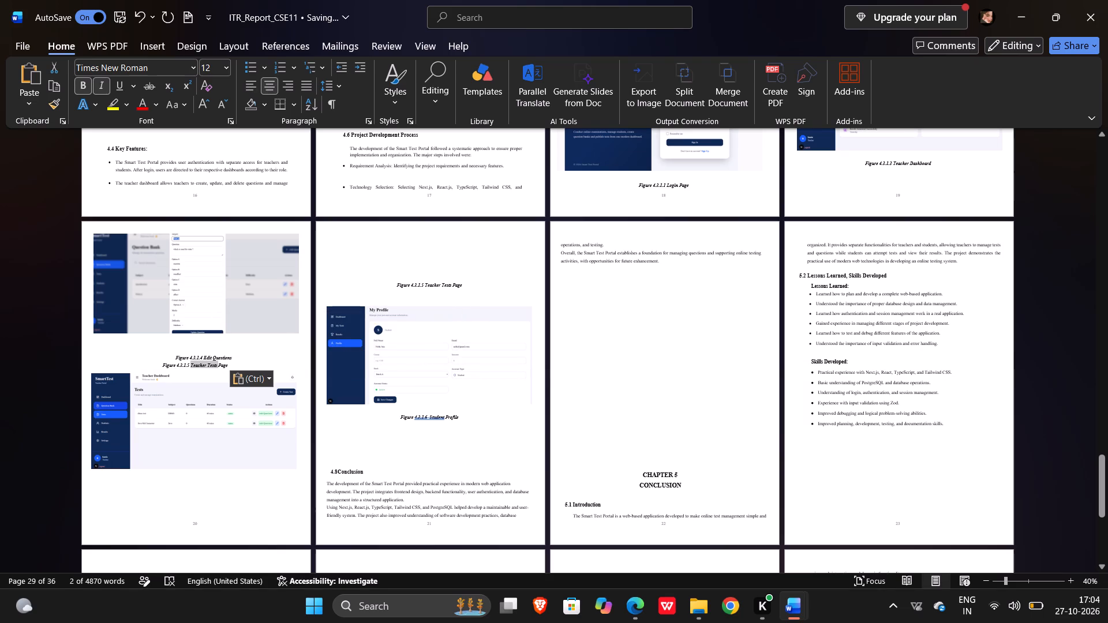
{"action": "left_click", "coordinate": [234, 356]}
{"action": "left_click", "coordinate": [224, 358]}
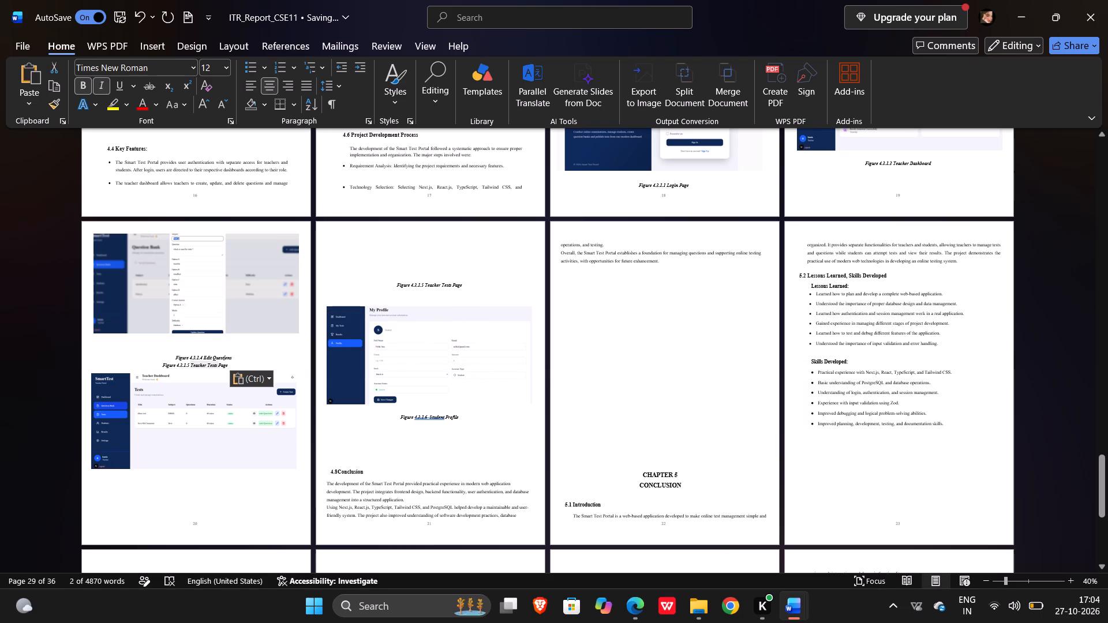
{"action": "left_click", "coordinate": [239, 358]}
{"action": "key", "text": "Return"}
{"action": "key", "text": "Return"}
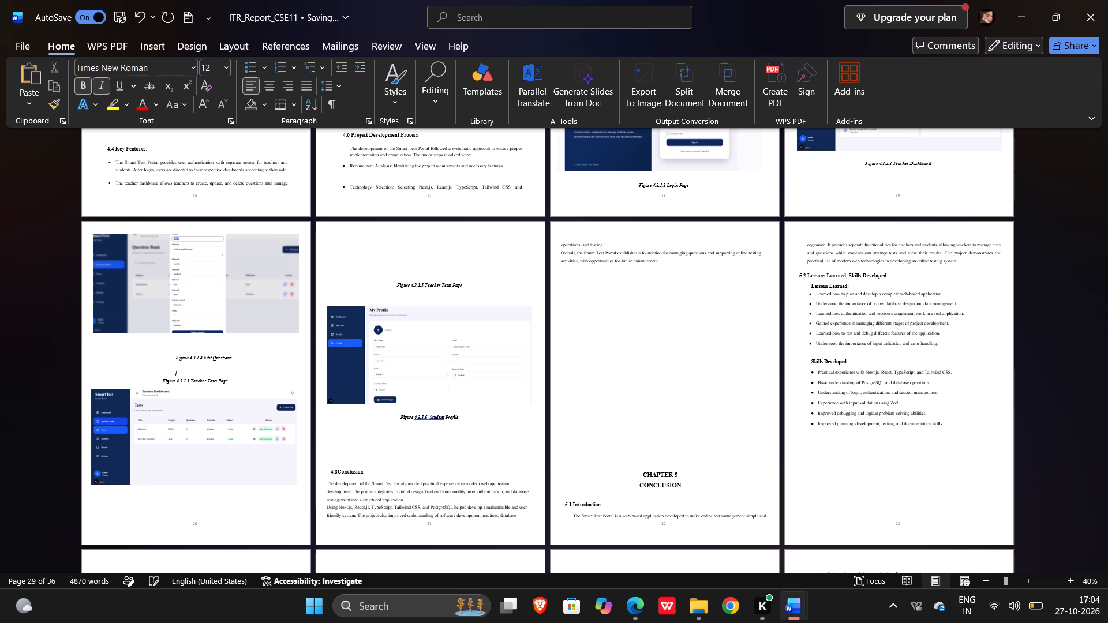
{"action": "key", "text": "Return"}
{"action": "key", "text": "Return"}
{"action": "key", "text": "Return"}
{"action": "key", "text": "Return"}
{"action": "key", "text": "Return"}
{"action": "key", "text": "Return"}
{"action": "key", "text": "Return"}
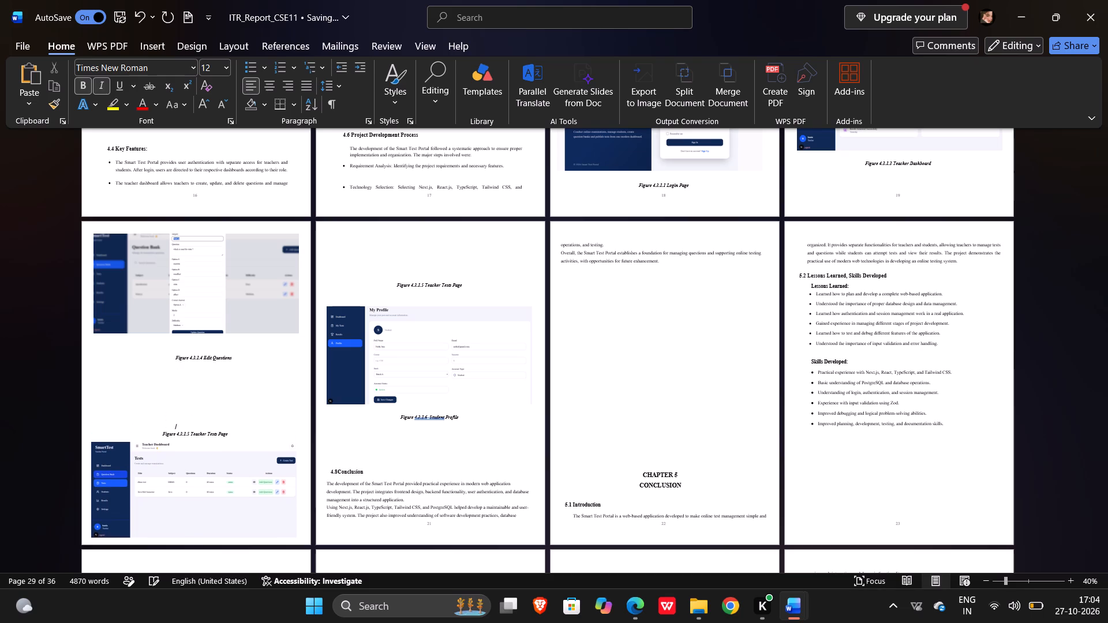
{"action": "key", "text": "Return"}
{"action": "key", "text": "Return"}
{"action": "key", "text": "Return"}
{"action": "key", "text": "Return"}
{"action": "key", "text": "Return"}
{"action": "key", "text": "Return"}
{"action": "key", "text": "Return"}
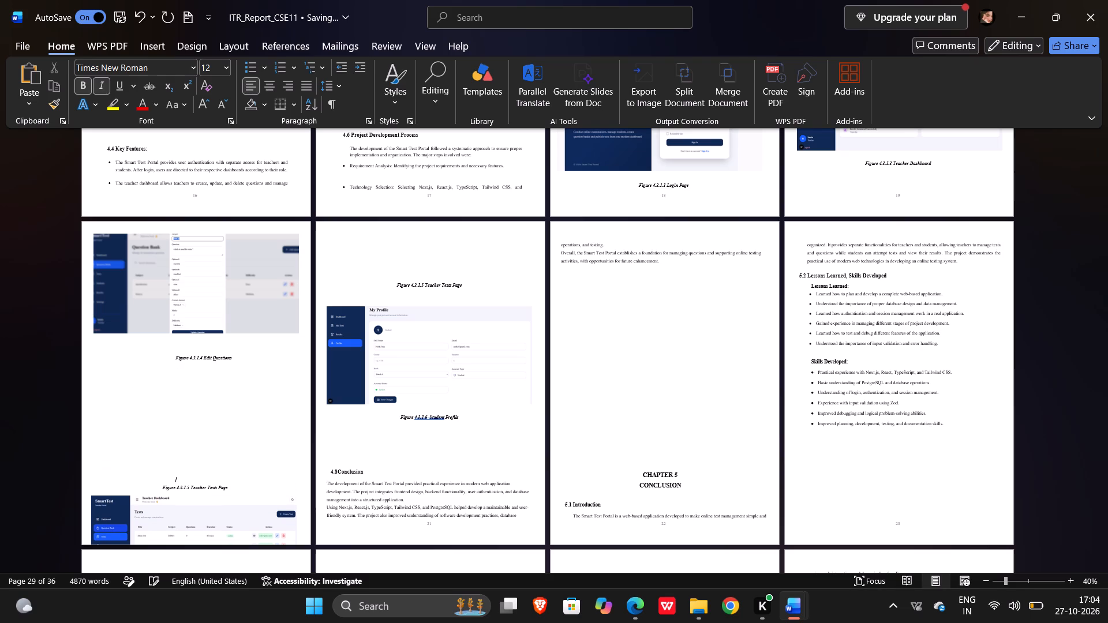
{"action": "key", "text": "Return"}
{"action": "key", "text": "Return"}
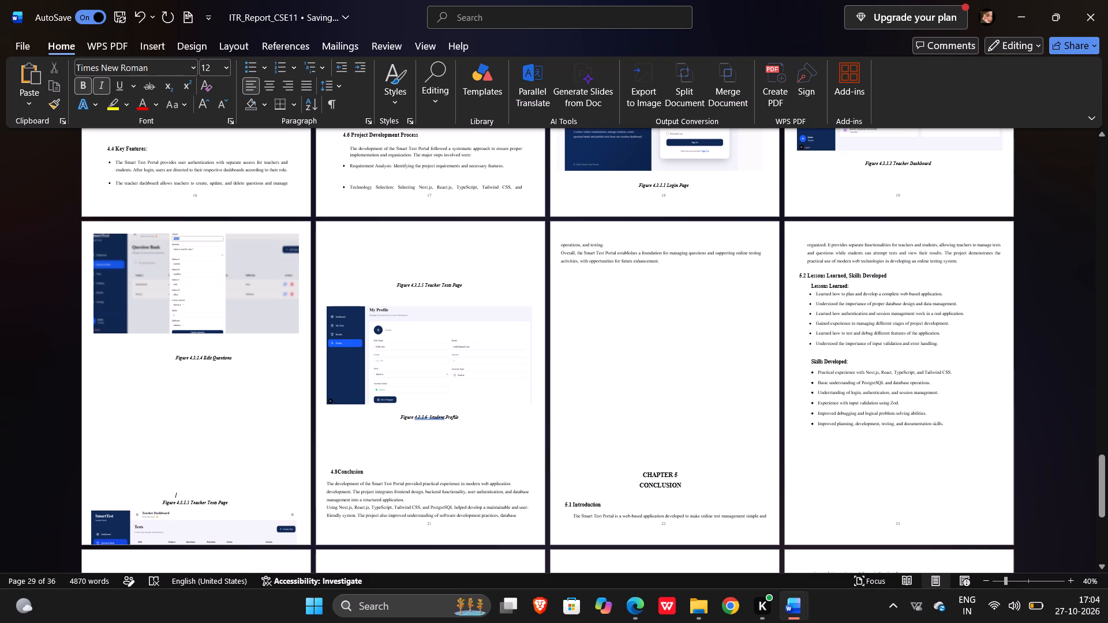
Move the Teacher Tests screenshot up into the gap between the Edit Questions and Teacher Tests Page captions.
{"action": "left_click_drag", "start_coordinate": [170, 527], "coordinate": [157, 383]}
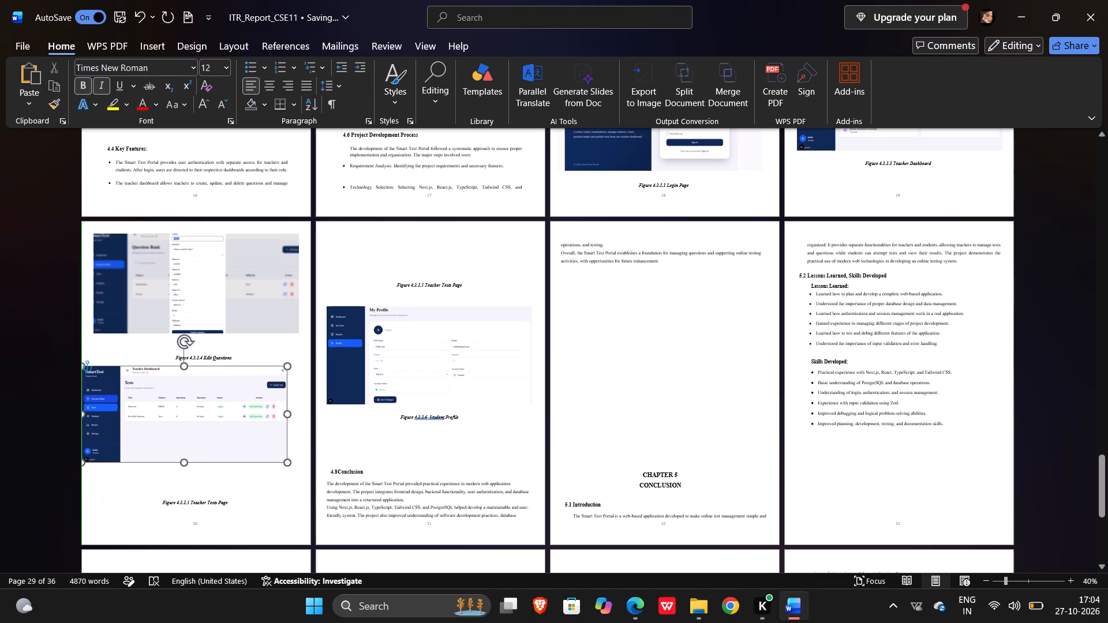
{"action": "left_click_drag", "start_coordinate": [157, 383], "coordinate": [171, 396]}
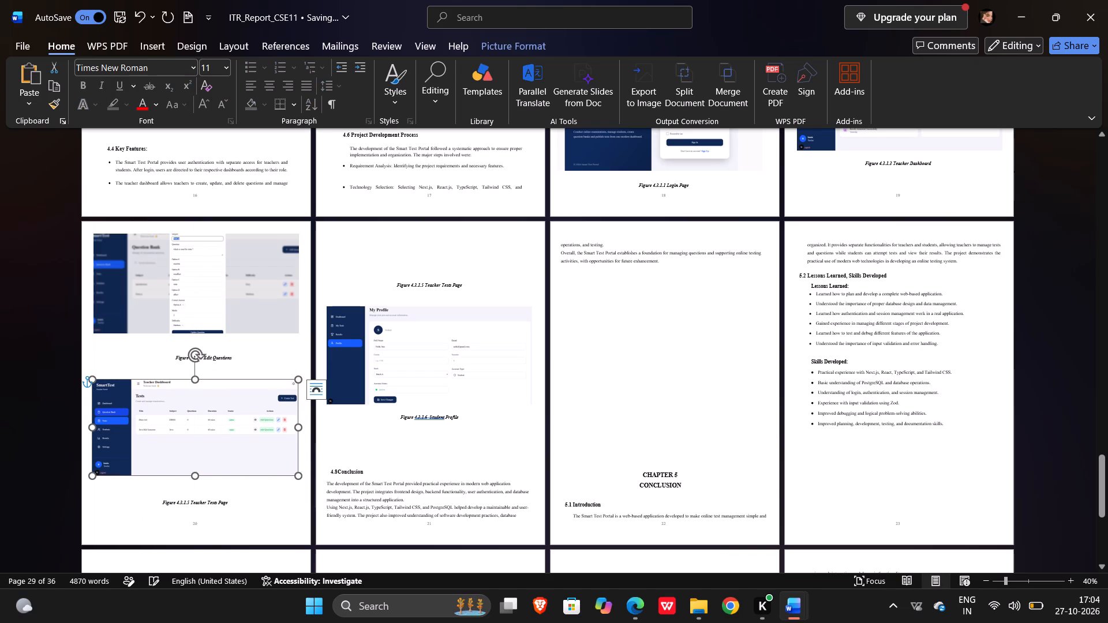
Delete the duplicate Teacher Tests Page caption above the My Profile screenshot.
{"action": "left_click", "coordinate": [435, 275]}
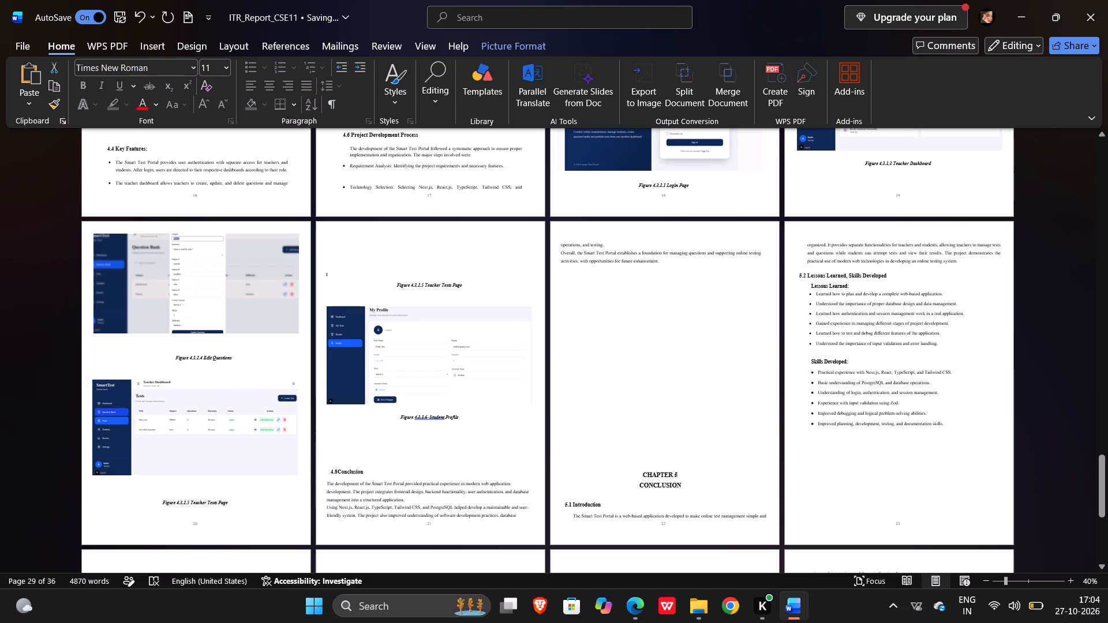
{"action": "left_click", "coordinate": [473, 283]}
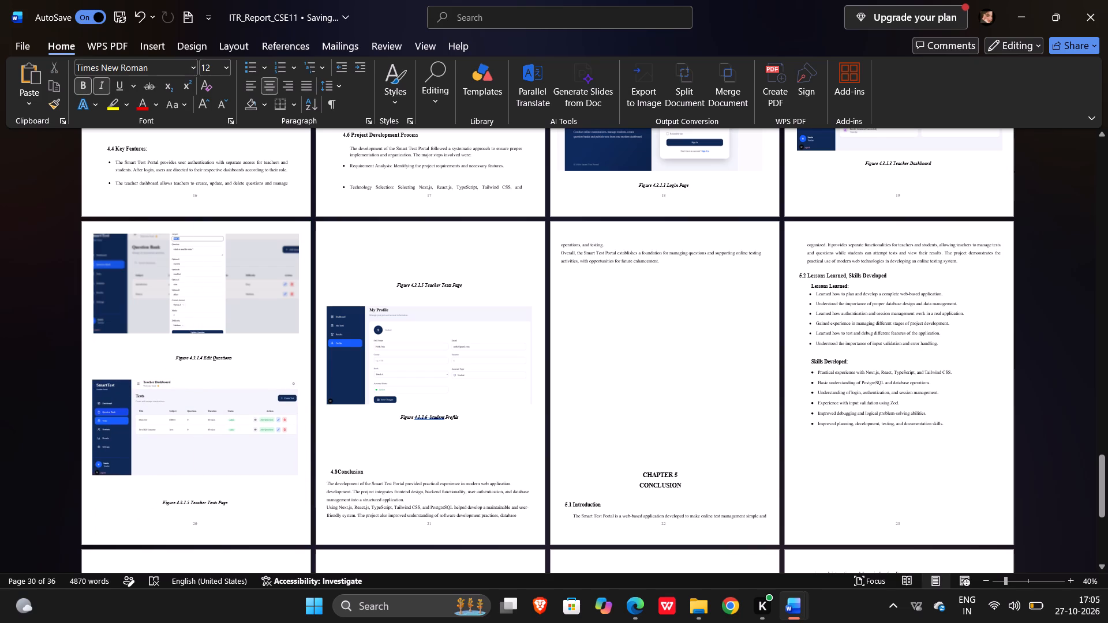
{"action": "key", "text": "BackSpace"}
{"action": "key", "text": "BackSpace"}
{"action": "key", "text": "BackSpace"}
{"action": "key", "text": "BackSpace"}
{"action": "key", "text": "BackSpace"}
{"action": "key", "text": "BackSpace"}
{"action": "key", "text": "BackSpace"}
{"action": "key", "text": "BackSpace"}
{"action": "key", "text": "BackSpace"}
{"action": "key", "text": "BackSpace"}
{"action": "key", "text": "BackSpace"}
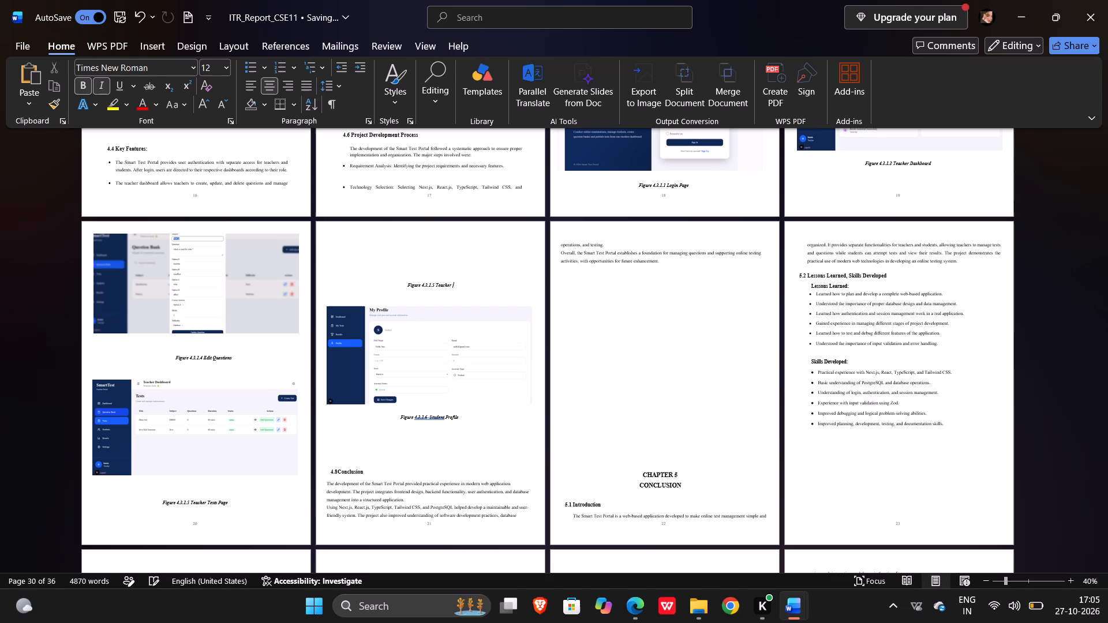
{"action": "key", "text": "BackSpace"}
{"action": "key", "text": "BackSpace"}
{"action": "key", "text": "BackSpace"}
{"action": "key", "text": "BackSpace"}
{"action": "key", "text": "BackSpace"}
{"action": "key", "text": "BackSpace"}
{"action": "key", "text": "BackSpace"}
{"action": "key", "text": "BackSpace"}
{"action": "key", "text": "BackSpace"}
{"action": "key", "text": "BackSpace"}
{"action": "key", "text": "BackSpace"}
{"action": "key", "text": "BackSpace"}
{"action": "key", "text": "BackSpace"}
{"action": "key", "text": "BackSpace"}
{"action": "key", "text": "BackSpace"}
{"action": "key", "text": "BackSpace"}
{"action": "key", "text": "BackSpace"}
{"action": "key", "text": "BackSpace"}
{"action": "key", "text": "BackSpace"}
{"action": "key", "text": "BackSpace"}
{"action": "key", "text": "BackSpace"}
{"action": "key", "text": "BackSpace"}
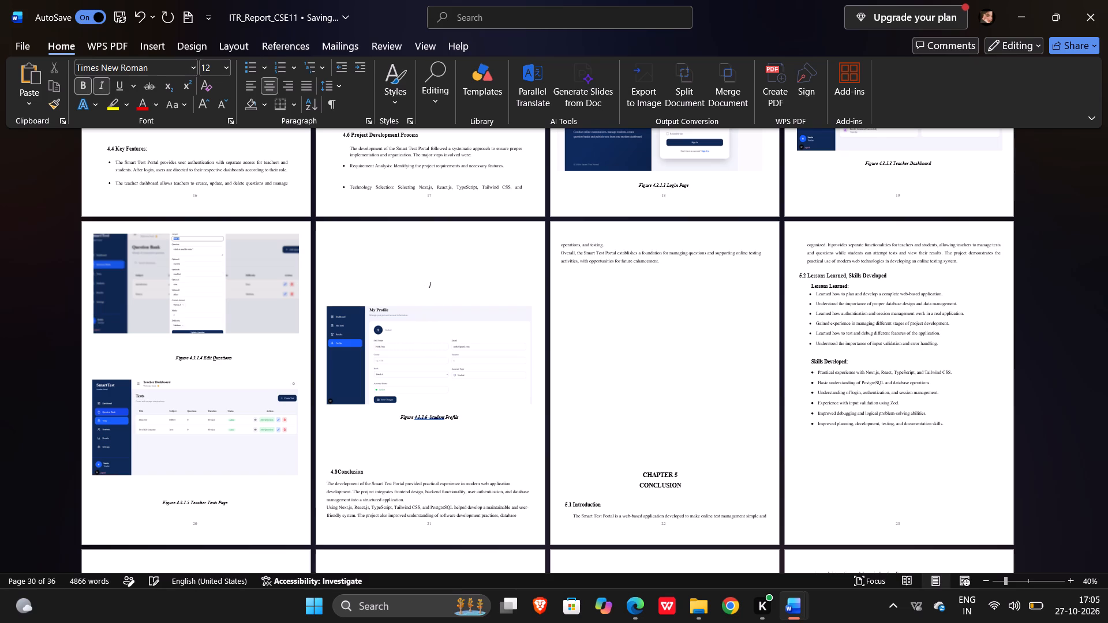
Delete the empty lines above the My Profile screenshot, bringing it up near the start of its page.
{"action": "key", "text": "BackSpace"}
{"action": "key", "text": "BackSpace"}
{"action": "key", "text": "BackSpace"}
{"action": "key", "text": "BackSpace"}
{"action": "key", "text": "BackSpace"}
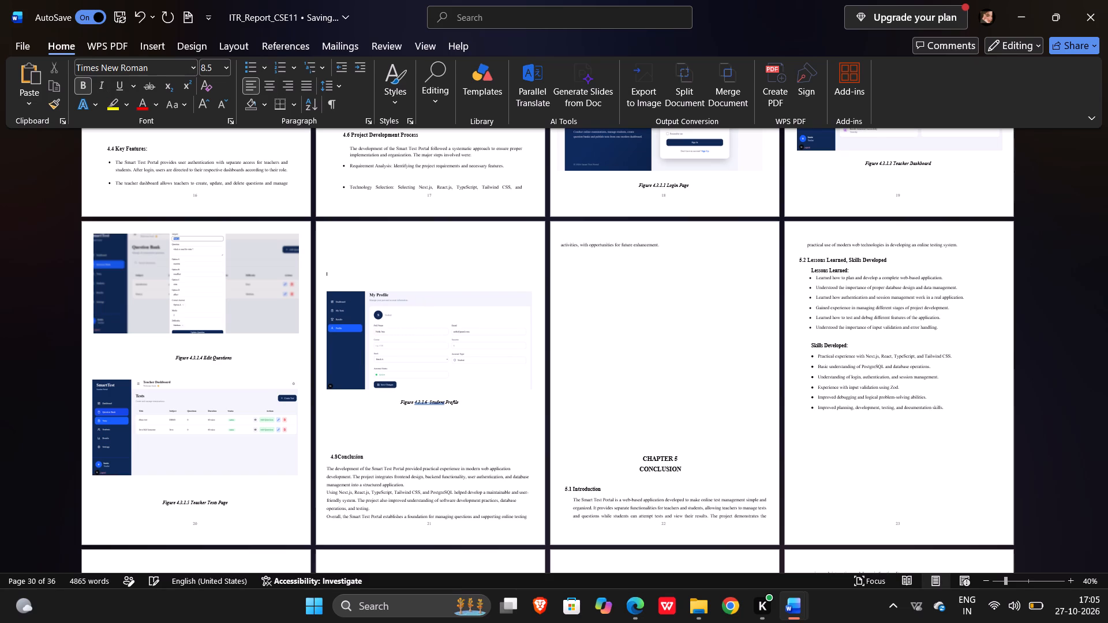
{"action": "key", "text": "BackSpace"}
{"action": "key", "text": "BackSpace"}
{"action": "key", "text": "BackSpace"}
{"action": "key", "text": "BackSpace"}
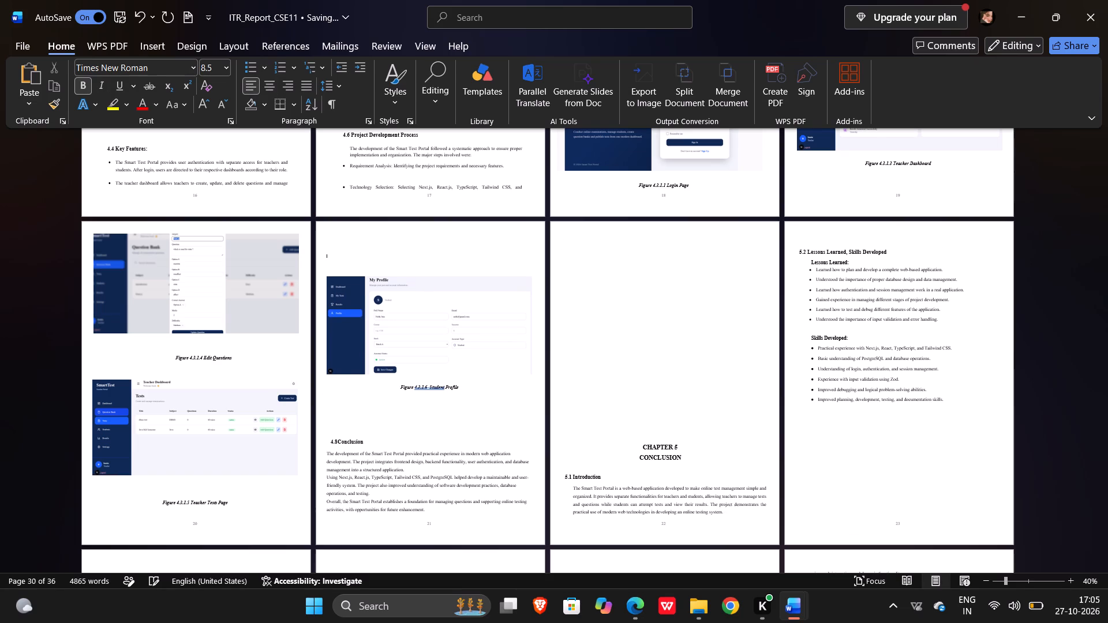
{"action": "key", "text": "BackSpace"}
{"action": "key", "text": "BackSpace"}
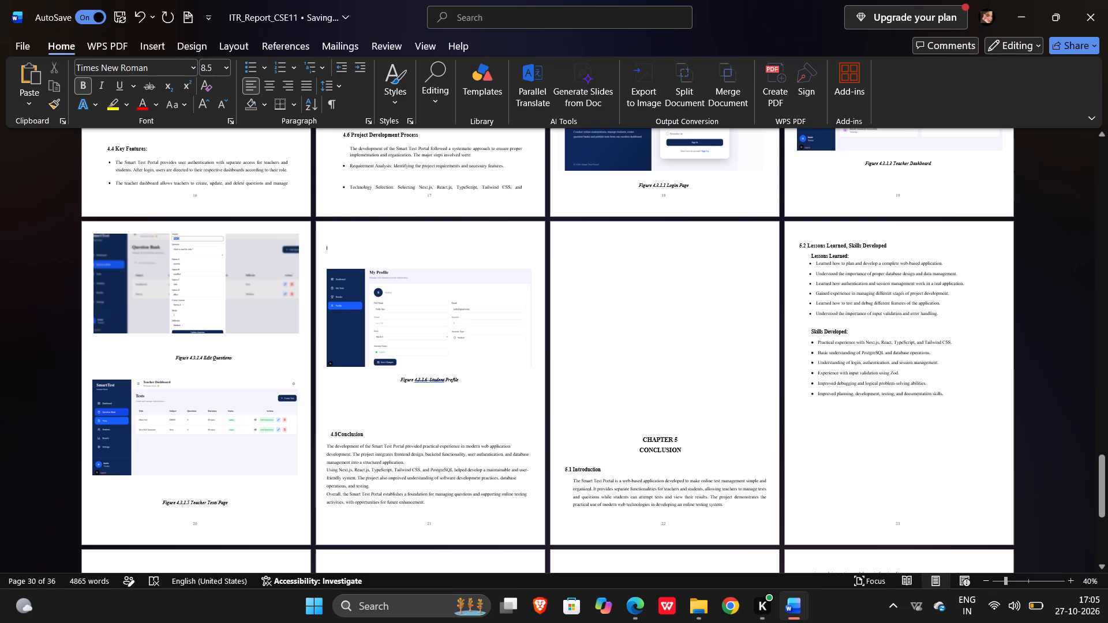
Delete the block of empty lines above the CHAPTER 5 CONCLUSION heading.
{"action": "left_click_drag", "start_coordinate": [643, 419], "coordinate": [585, 247]}
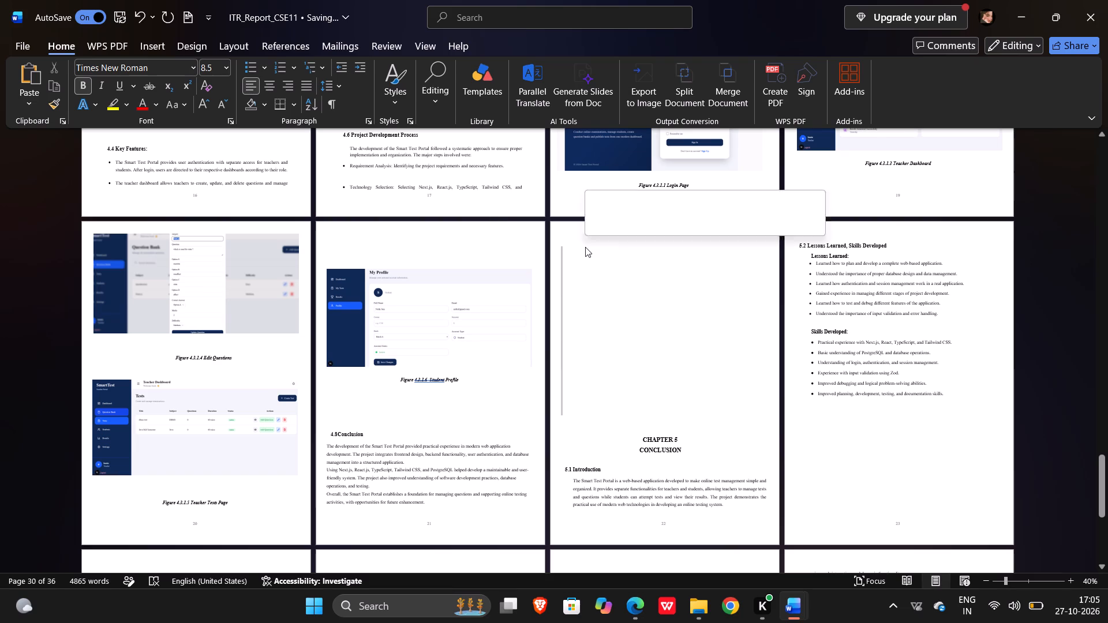
{"action": "key", "text": "BackSpace"}
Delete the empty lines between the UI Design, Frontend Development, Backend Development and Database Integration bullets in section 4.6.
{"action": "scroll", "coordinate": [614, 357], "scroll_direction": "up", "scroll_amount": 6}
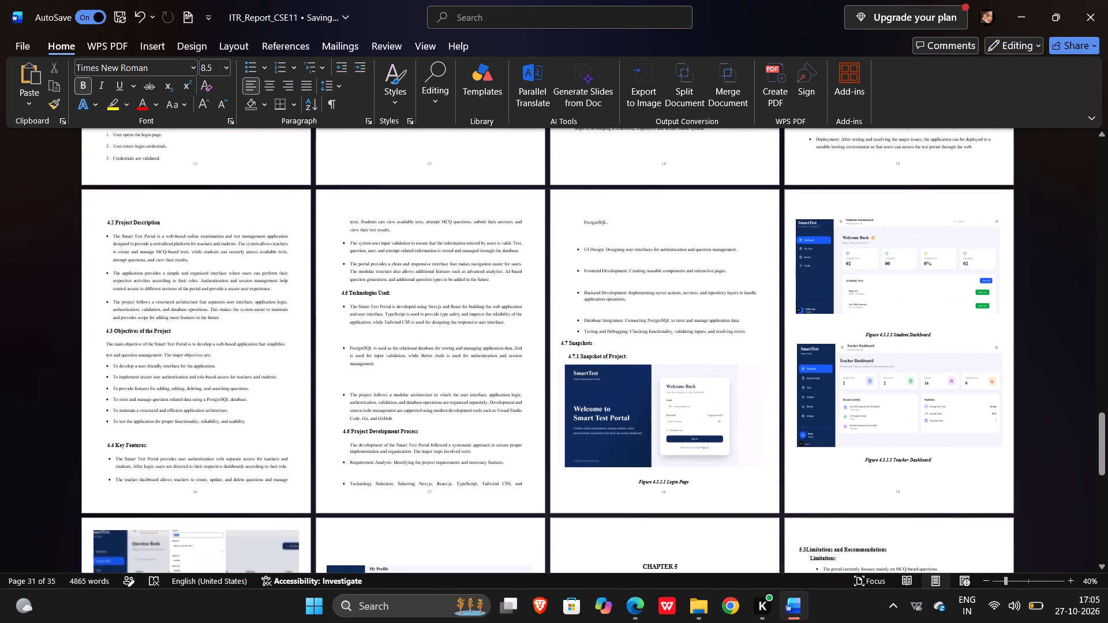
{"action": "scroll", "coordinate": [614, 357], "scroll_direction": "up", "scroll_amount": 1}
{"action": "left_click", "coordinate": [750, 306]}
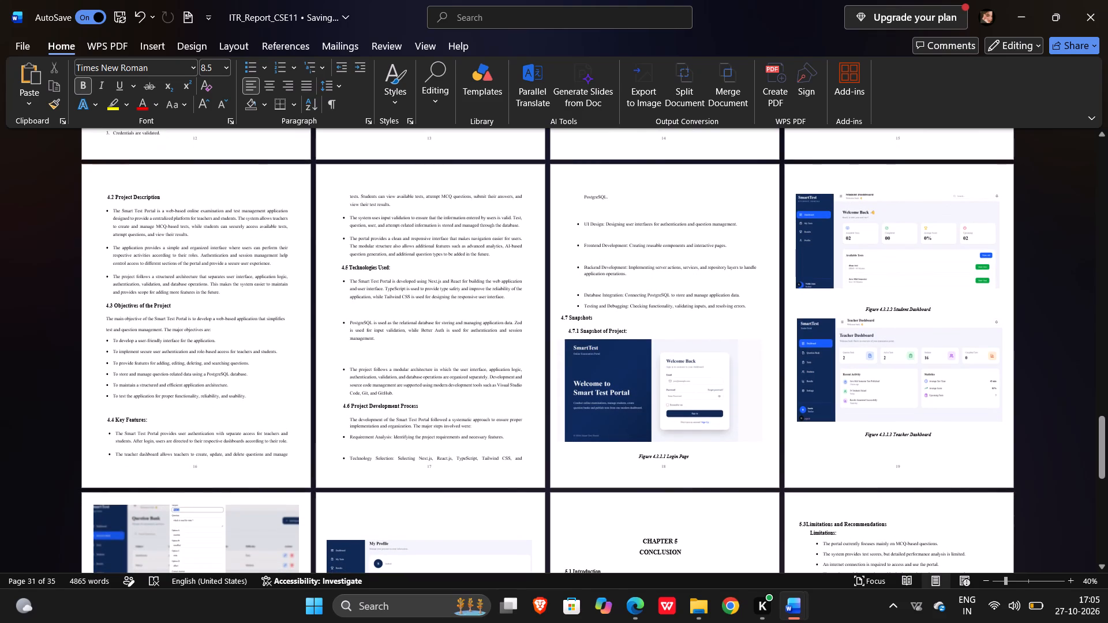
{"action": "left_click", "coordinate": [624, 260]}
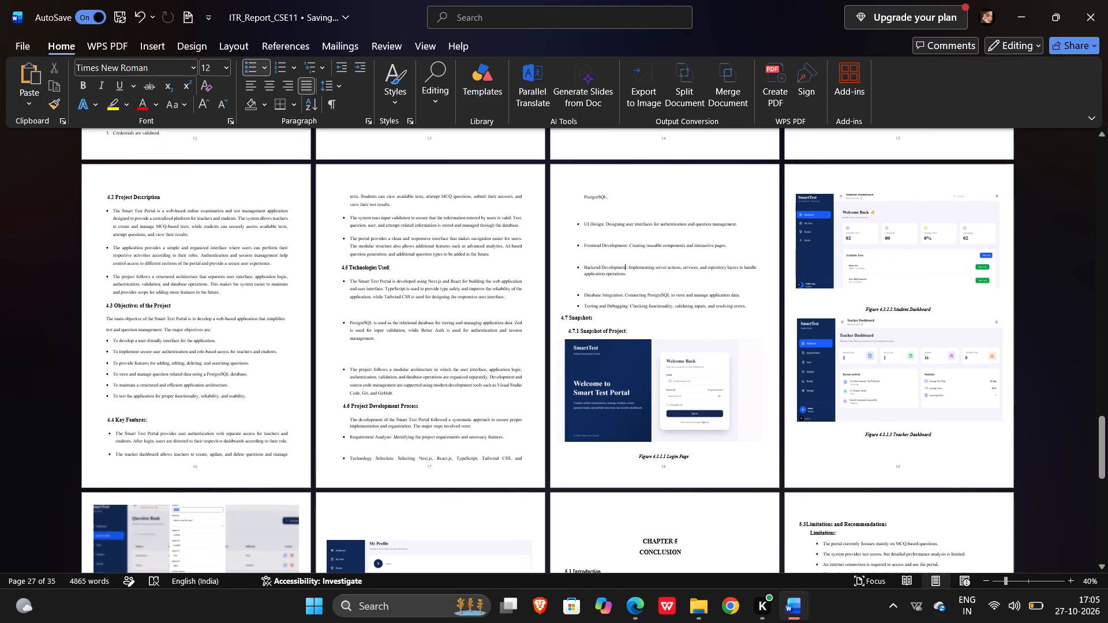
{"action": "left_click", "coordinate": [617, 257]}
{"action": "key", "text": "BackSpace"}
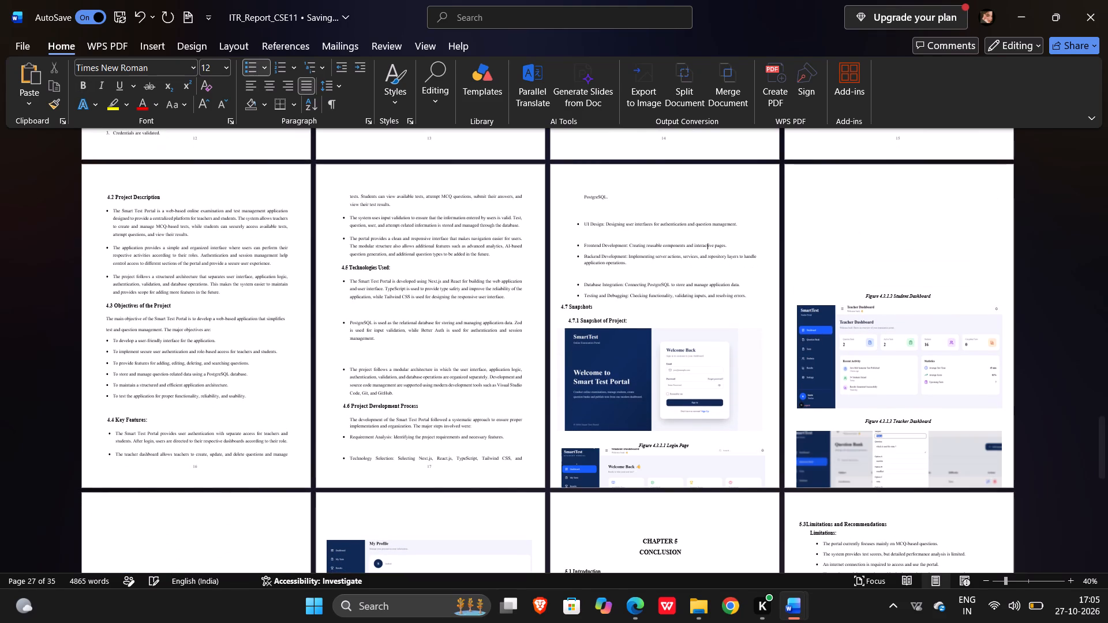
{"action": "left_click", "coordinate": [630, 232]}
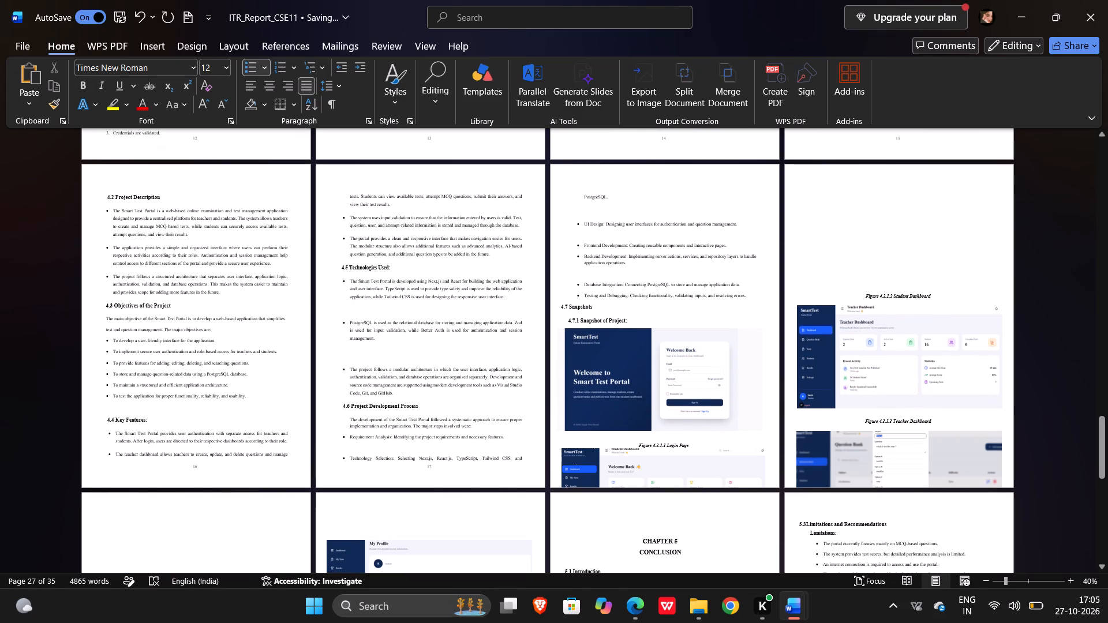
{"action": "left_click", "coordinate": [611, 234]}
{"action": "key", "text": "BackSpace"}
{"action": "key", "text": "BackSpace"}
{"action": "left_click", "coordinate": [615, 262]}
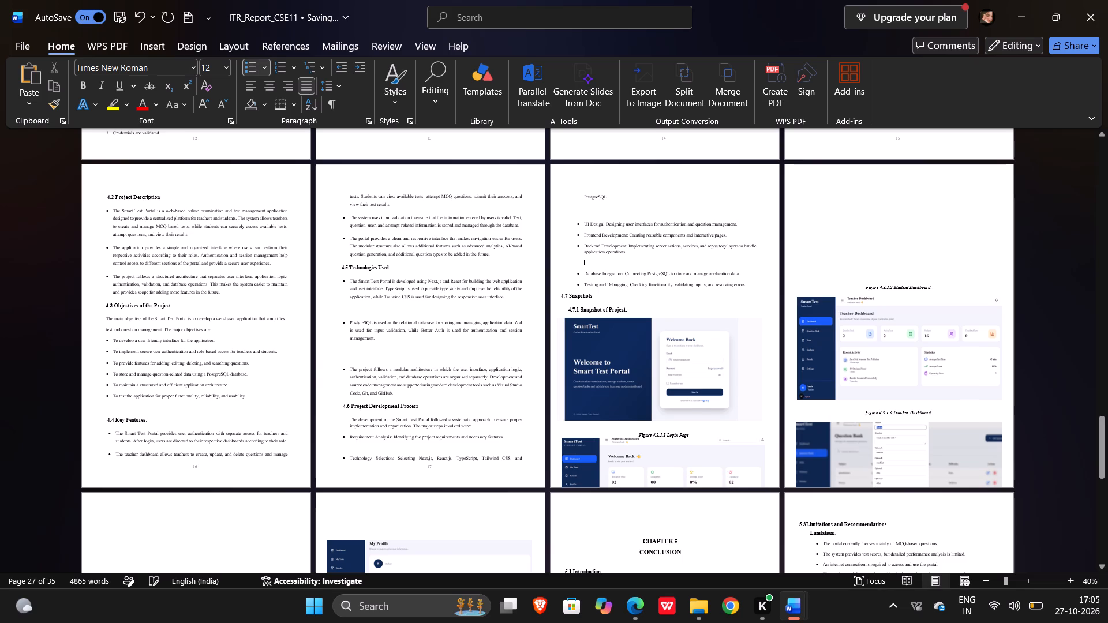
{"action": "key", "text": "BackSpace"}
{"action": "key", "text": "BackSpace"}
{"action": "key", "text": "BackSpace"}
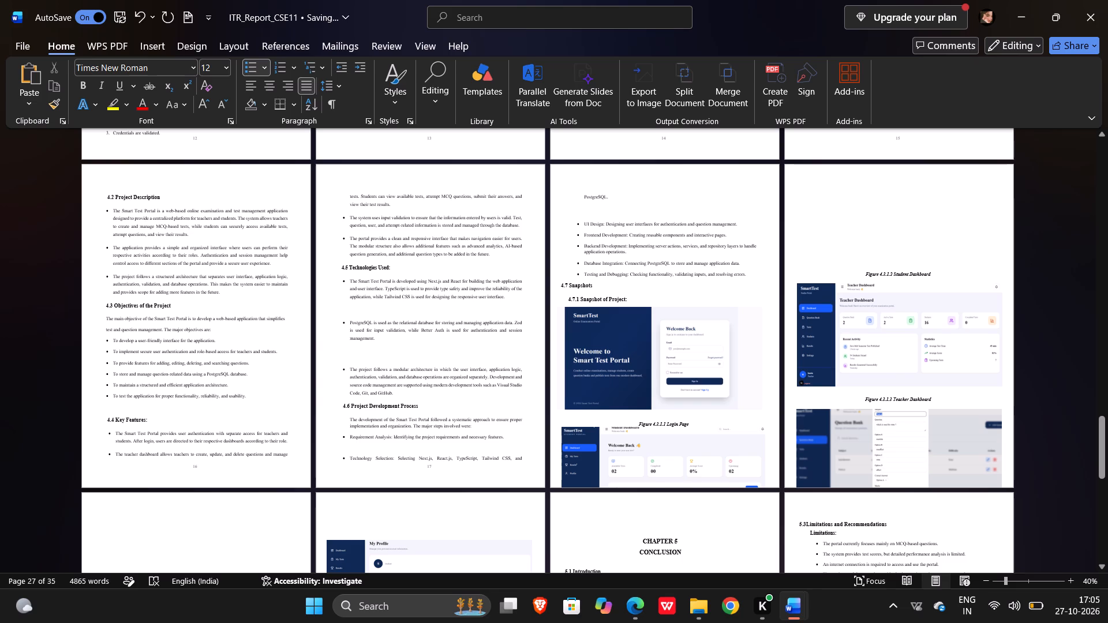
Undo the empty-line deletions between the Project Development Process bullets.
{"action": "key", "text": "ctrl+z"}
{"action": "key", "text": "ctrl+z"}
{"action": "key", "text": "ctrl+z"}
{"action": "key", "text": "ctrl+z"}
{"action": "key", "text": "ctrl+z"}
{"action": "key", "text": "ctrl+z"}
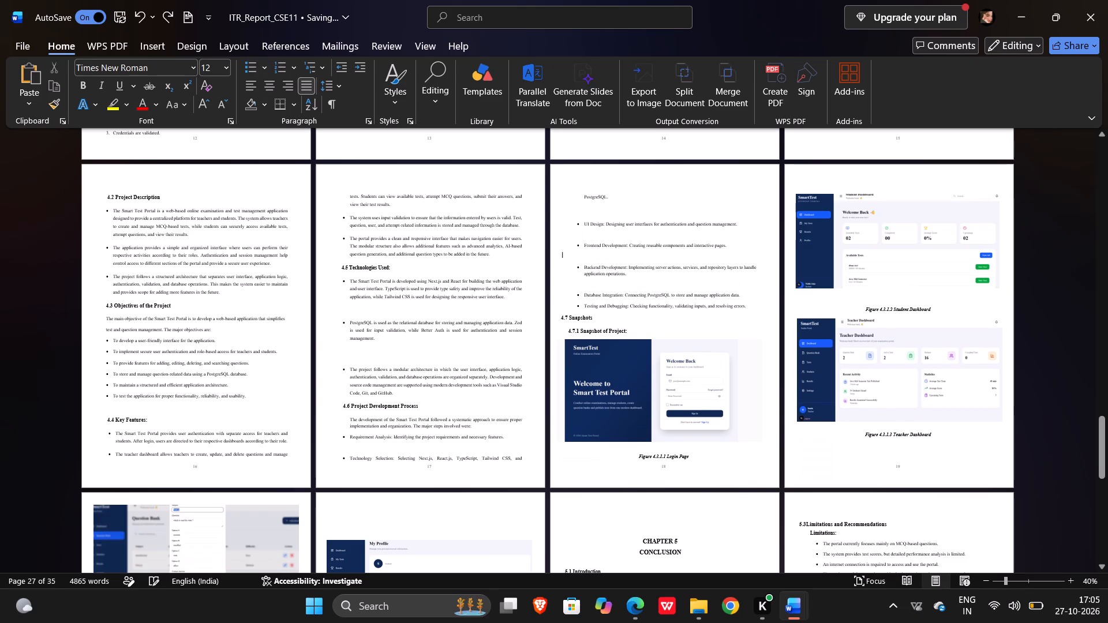
Move the Teacher Tests Page and Edit Questions screenshots slightly down, closer to their captions.
{"action": "scroll", "coordinate": [739, 401], "scroll_direction": "down", "scroll_amount": 2}
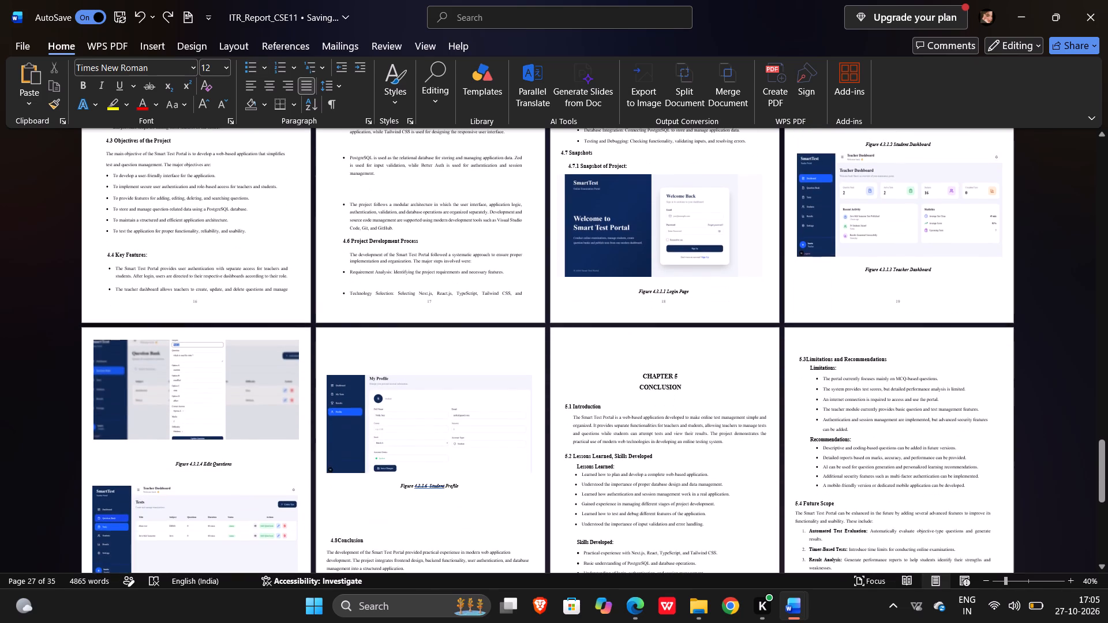
{"action": "scroll", "coordinate": [739, 401], "scroll_direction": "down", "scroll_amount": 2}
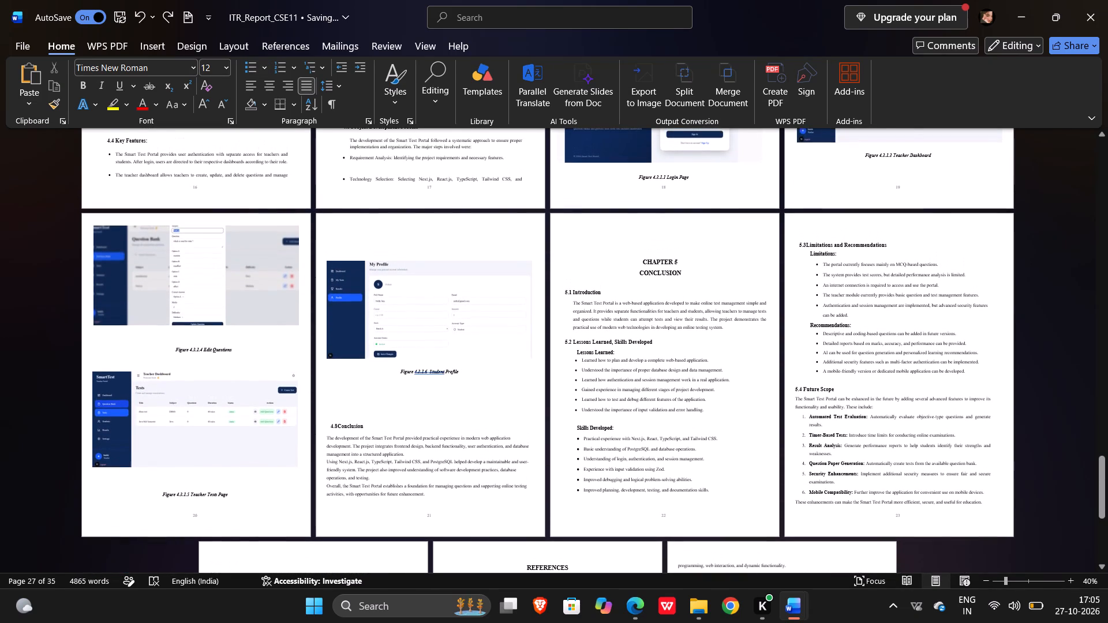
{"action": "left_click_drag", "start_coordinate": [203, 427], "coordinate": [203, 441]}
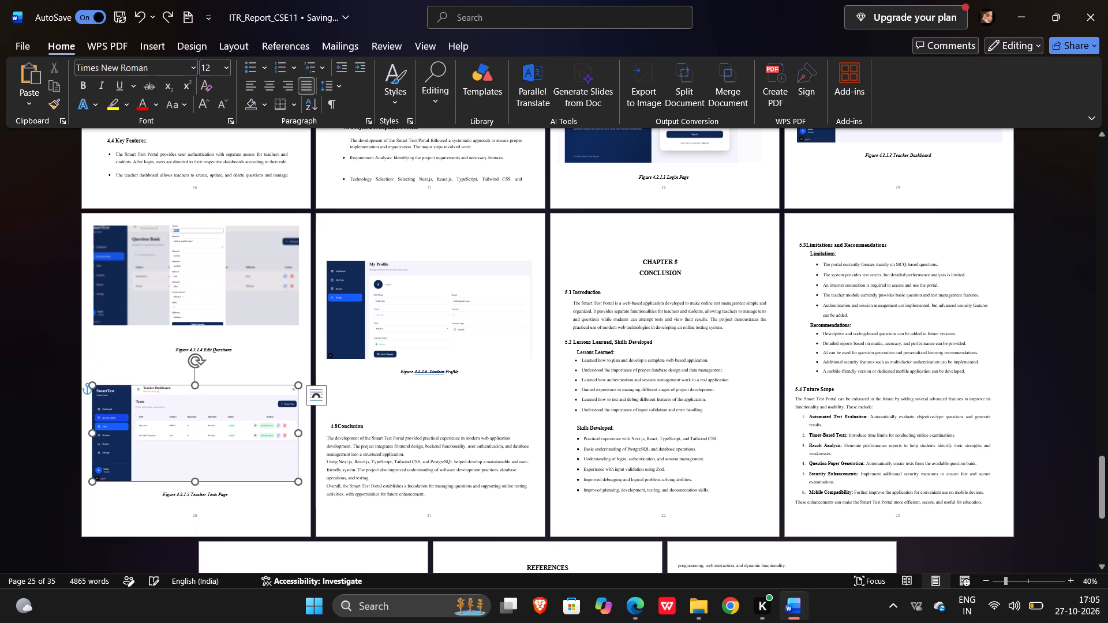
{"action": "left_click_drag", "start_coordinate": [215, 302], "coordinate": [215, 311]}
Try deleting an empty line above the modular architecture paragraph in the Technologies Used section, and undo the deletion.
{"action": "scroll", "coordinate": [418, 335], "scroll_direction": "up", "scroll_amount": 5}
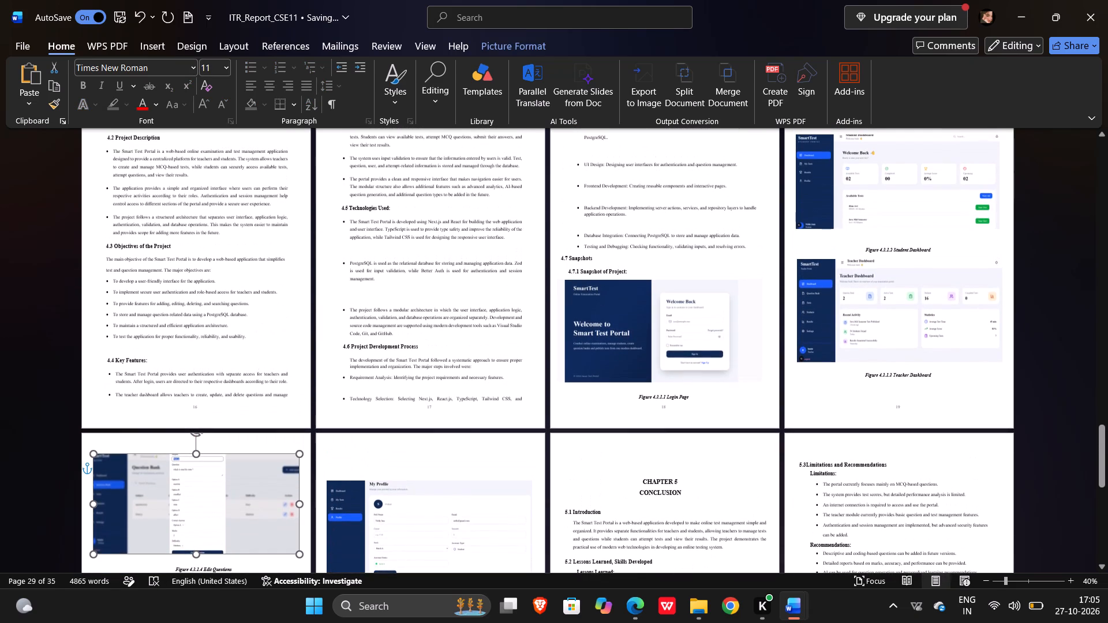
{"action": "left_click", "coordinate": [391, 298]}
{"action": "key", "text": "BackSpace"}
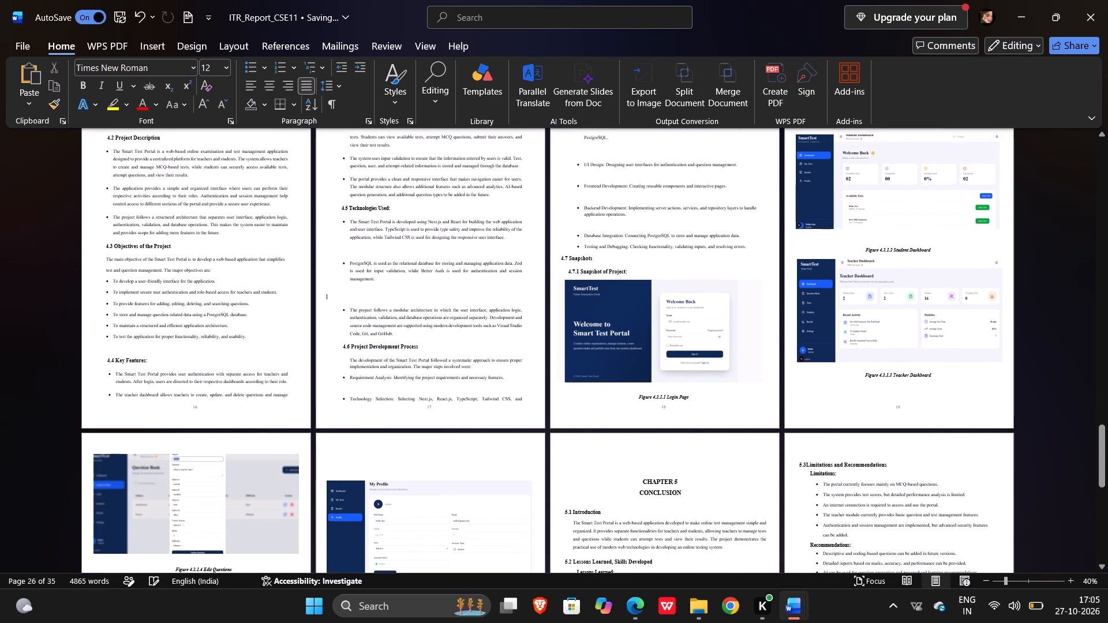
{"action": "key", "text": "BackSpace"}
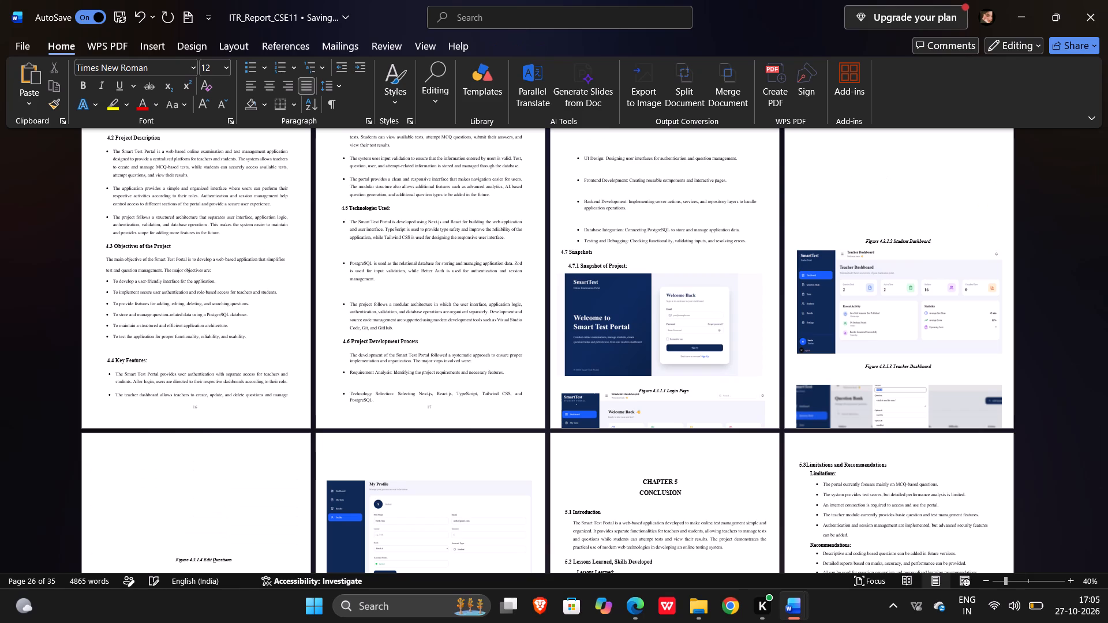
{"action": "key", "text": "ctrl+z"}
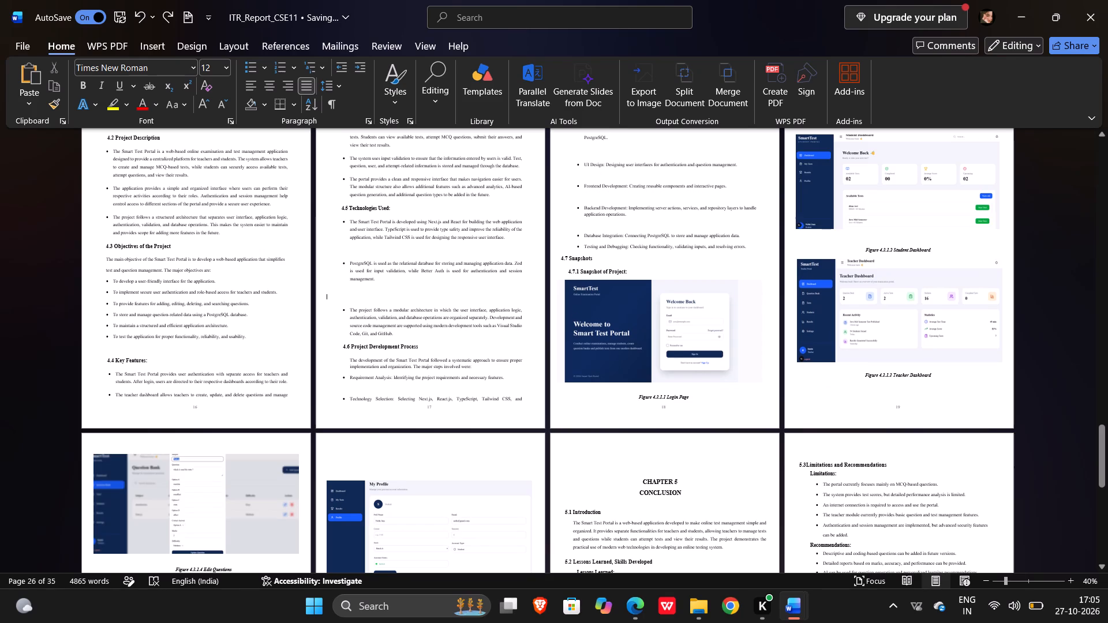
Delete an empty line above the modular architecture paragraph and the one between the Requirement Analysis and Technology Selection bullets.
{"action": "left_click", "coordinate": [390, 250]}
{"action": "left_click", "coordinate": [415, 299]}
{"action": "key", "text": "BackSpace"}
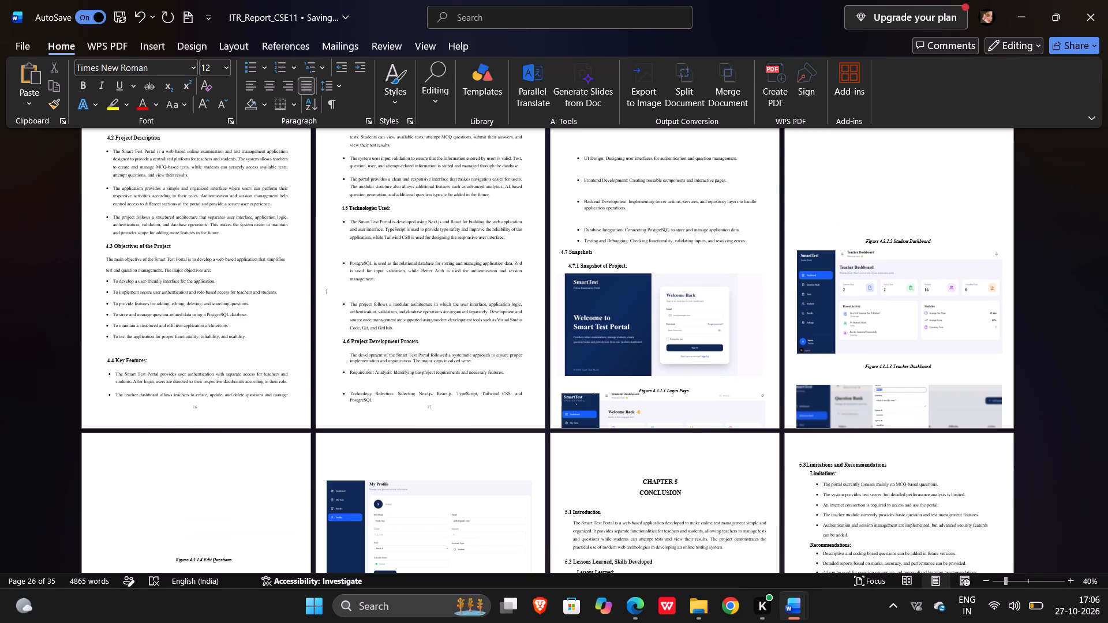
{"action": "left_click", "coordinate": [443, 382]}
{"action": "key", "text": "BackSpace"}
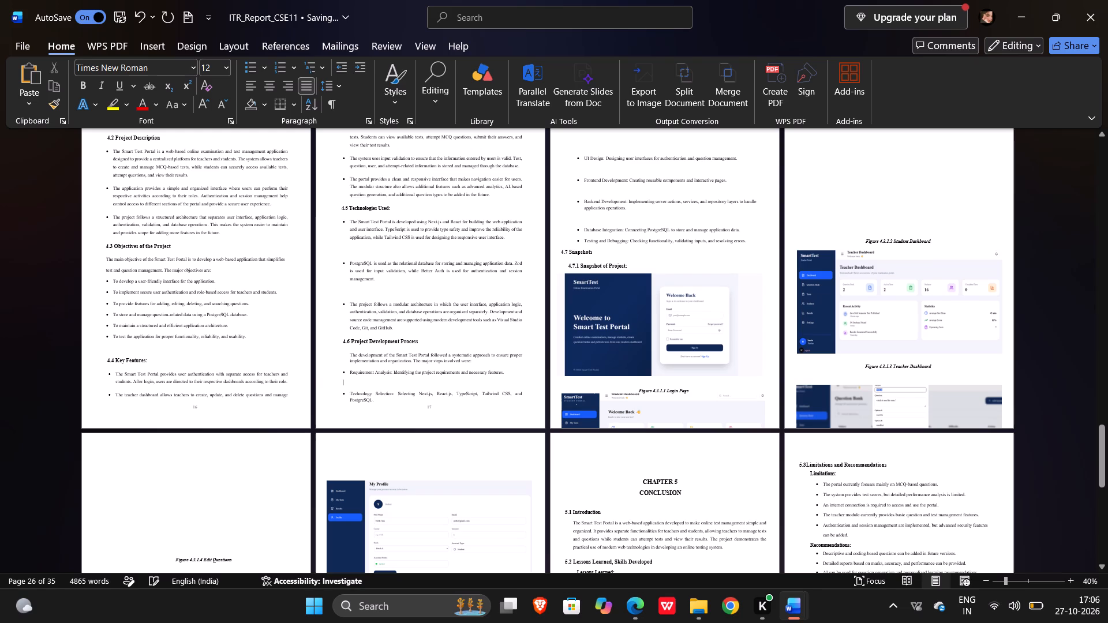
{"action": "key", "text": "BackSpace"}
{"action": "key", "text": "BackSpace"}
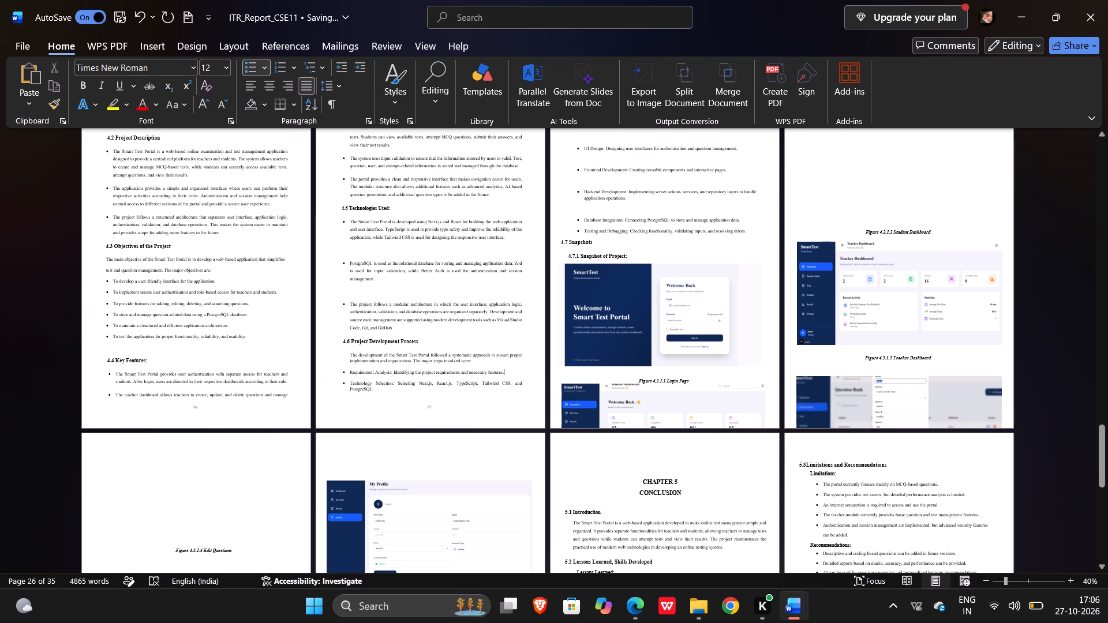
Insert empty lines between the Testing and Debugging bullet and the 4.7 Snapshots heading.
{"action": "scroll", "coordinate": [537, 350], "scroll_direction": "up", "scroll_amount": 2}
{"action": "scroll", "coordinate": [537, 350], "scroll_direction": "right", "scroll_amount": 1}
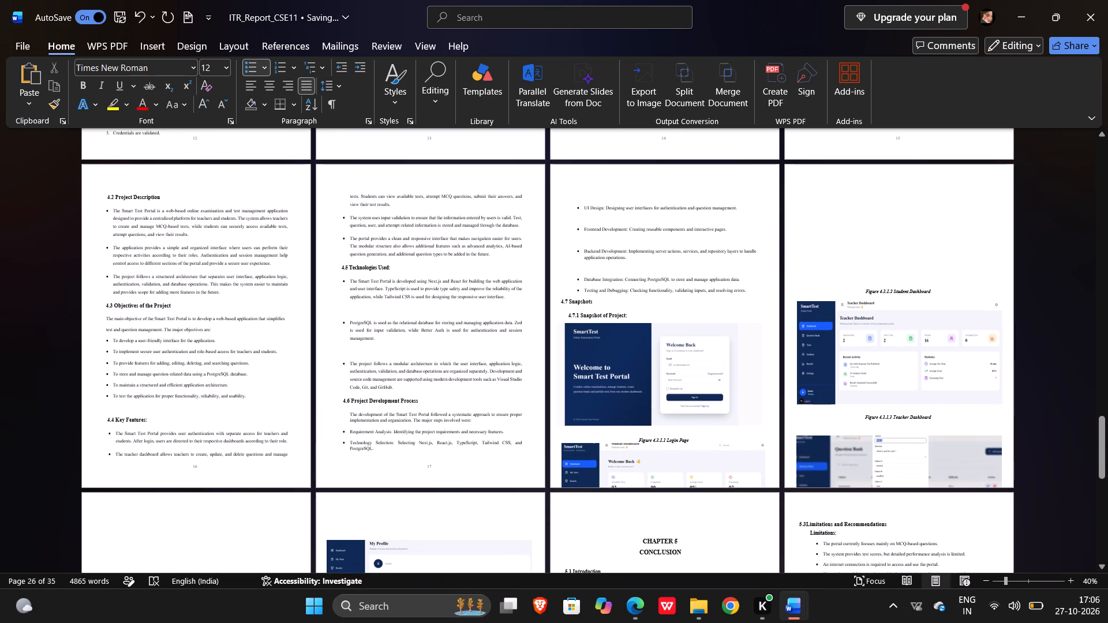
{"action": "left_click", "coordinate": [746, 292]}
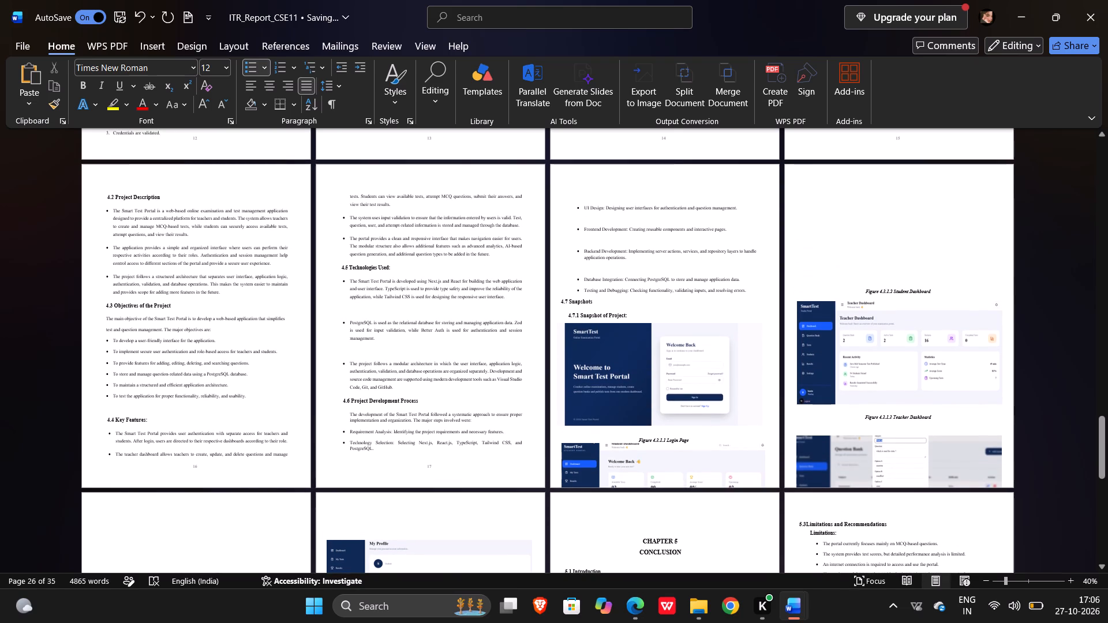
{"action": "left_click", "coordinate": [748, 289]}
{"action": "key", "text": "Return"}
{"action": "key", "text": "Return"}
{"action": "key", "text": "Return"}
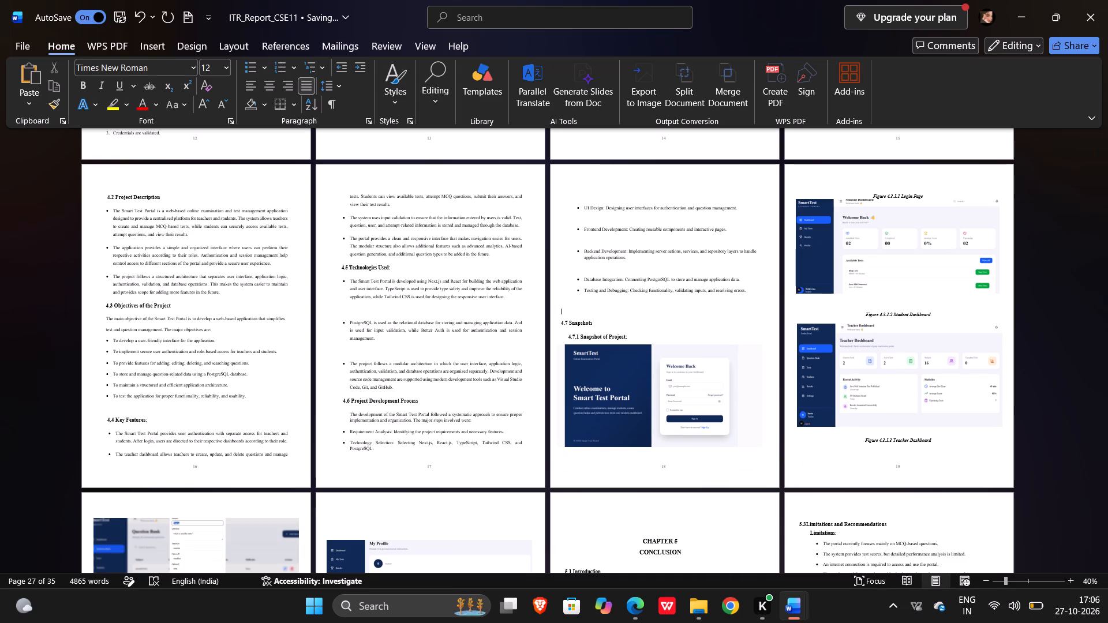
{"action": "key", "text": "BackSpace"}
{"action": "key", "text": "Return"}
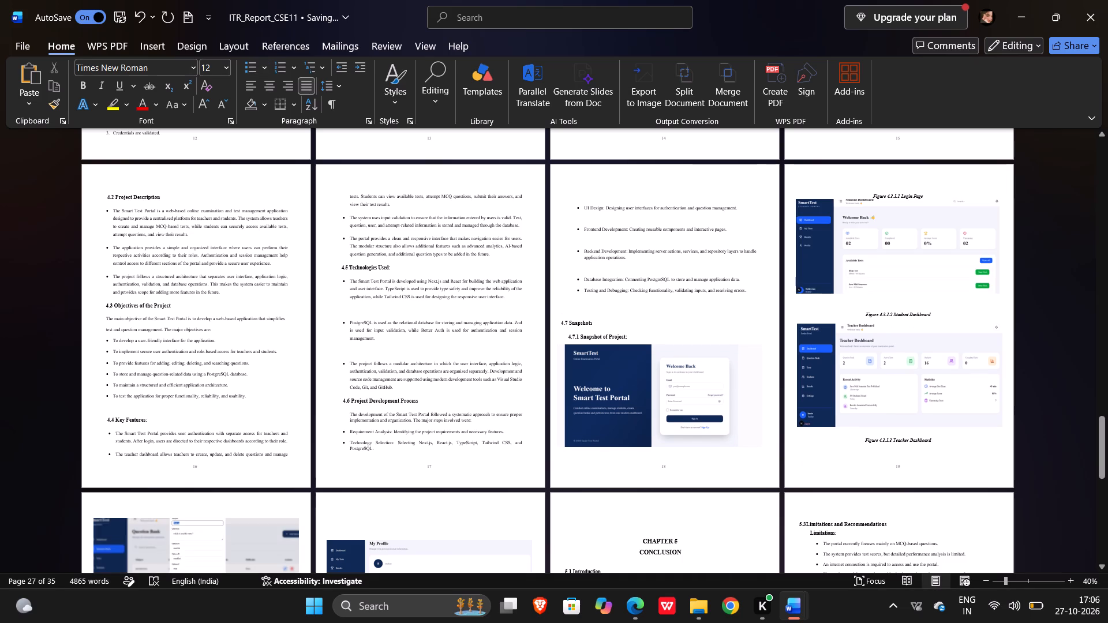
Delete the line before the Login Page caption to pull the caption back beneath the login screenshot.
{"action": "left_click", "coordinate": [866, 190]}
{"action": "key", "text": "BackSpace"}
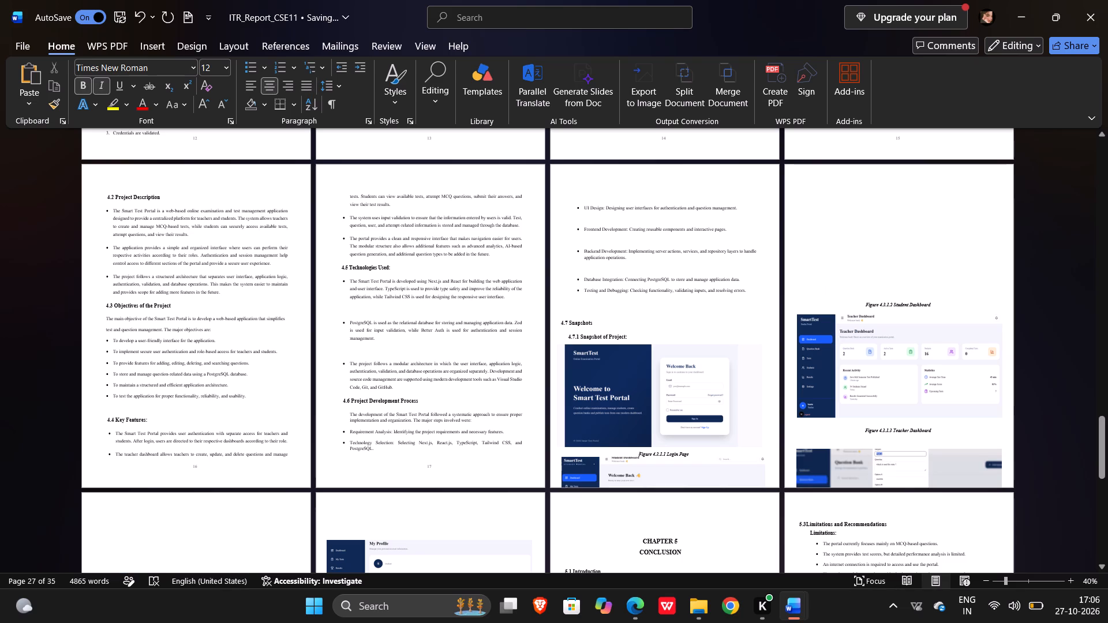
Move the Student Dashboard screenshot to the start of the following page, directly above its caption and aligned with the Teacher Dashboard image.
{"action": "left_click_drag", "start_coordinate": [727, 464], "coordinate": [939, 190]}
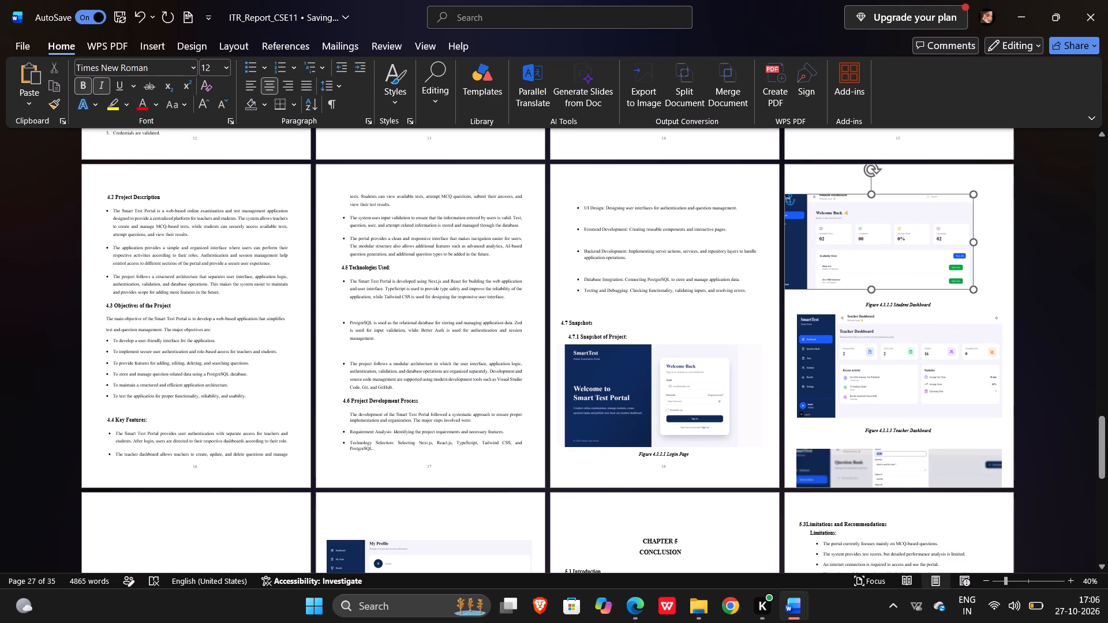
{"action": "left_click_drag", "start_coordinate": [939, 190], "coordinate": [967, 185]}
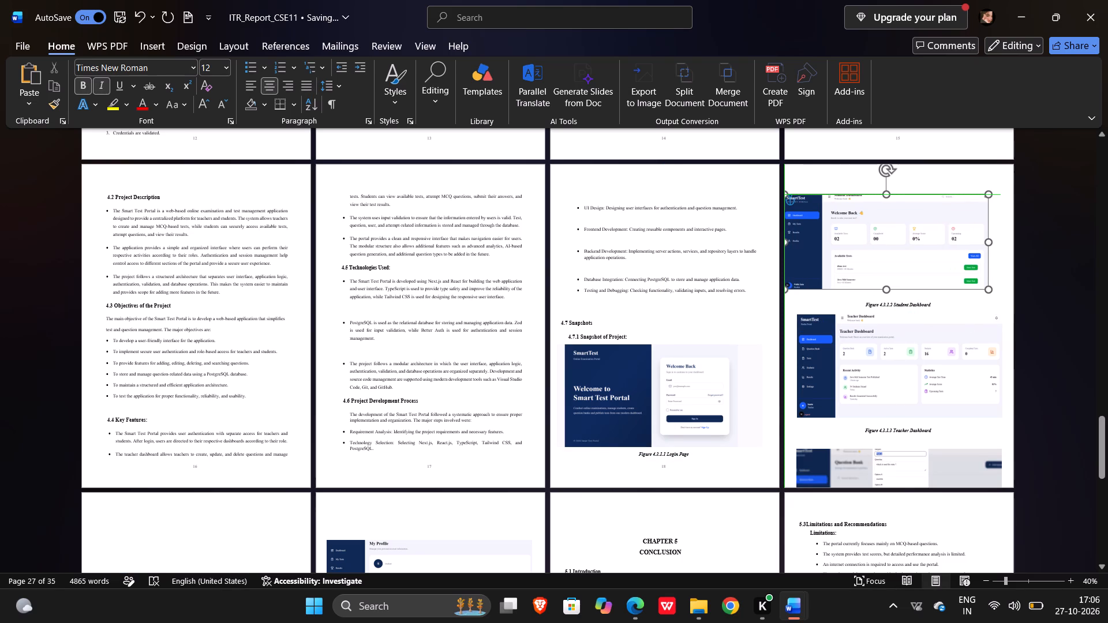
{"action": "left_click_drag", "start_coordinate": [967, 185], "coordinate": [964, 181]}
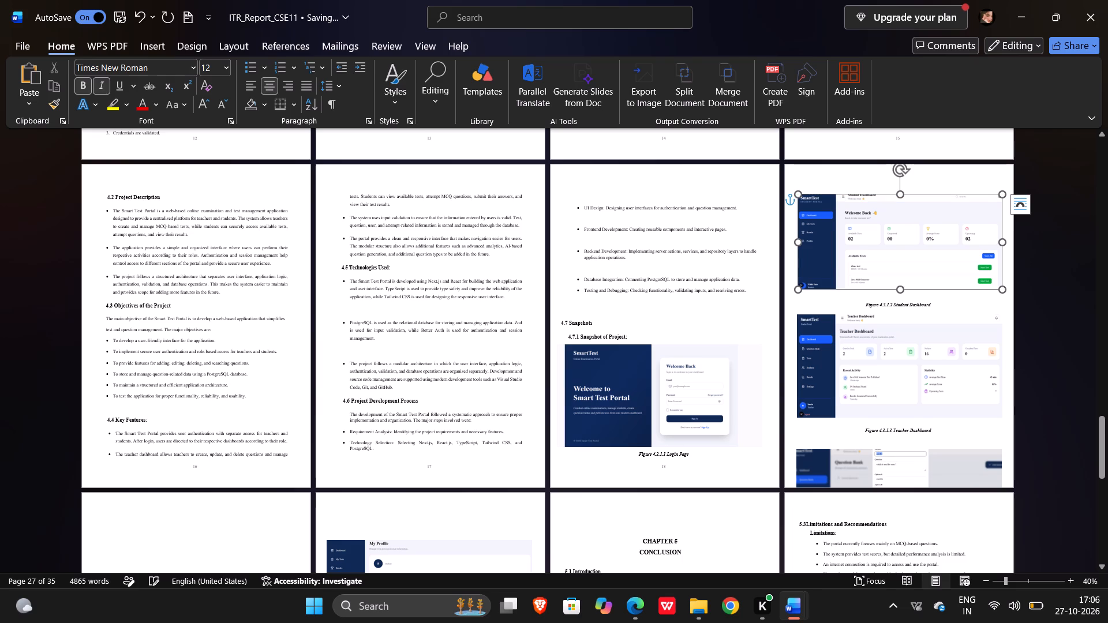
Move the Edit Questions screenshot from the Teacher Dashboard page to the following page, directly above its own caption.
{"action": "scroll", "coordinate": [923, 415], "scroll_direction": "down", "scroll_amount": 3}
{"action": "left_click_drag", "start_coordinate": [912, 349], "coordinate": [443, 446]}
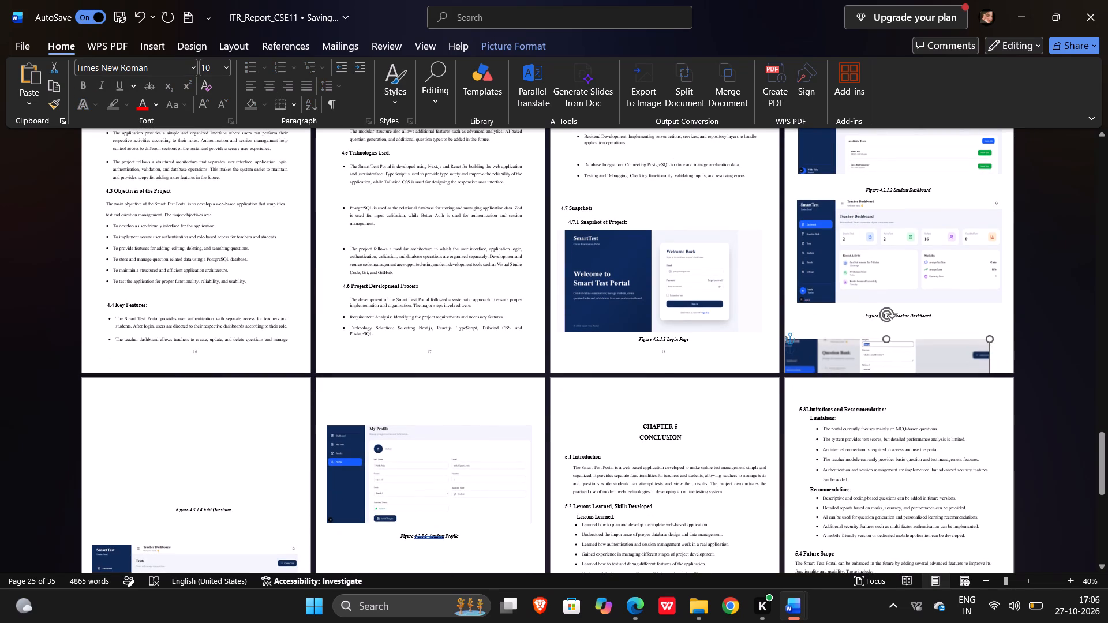
{"action": "left_click_drag", "start_coordinate": [443, 446], "coordinate": [204, 410]}
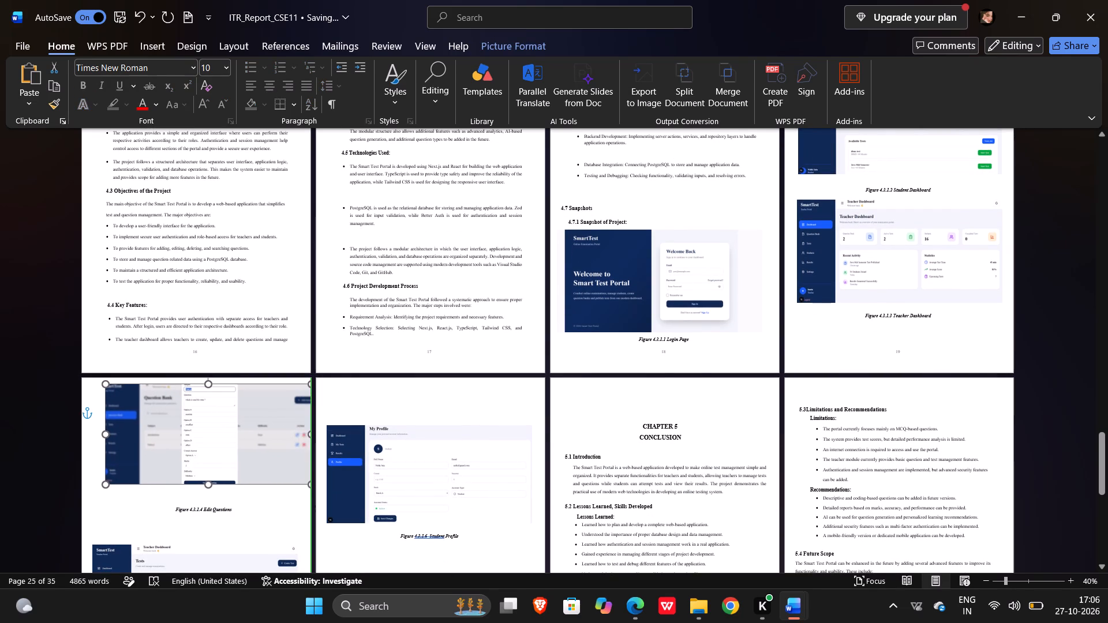
{"action": "left_click_drag", "start_coordinate": [204, 410], "coordinate": [205, 415]}
Insert an empty line between the Edit Questions screenshot and its caption.
{"action": "scroll", "coordinate": [205, 415], "scroll_direction": "down", "scroll_amount": 1}
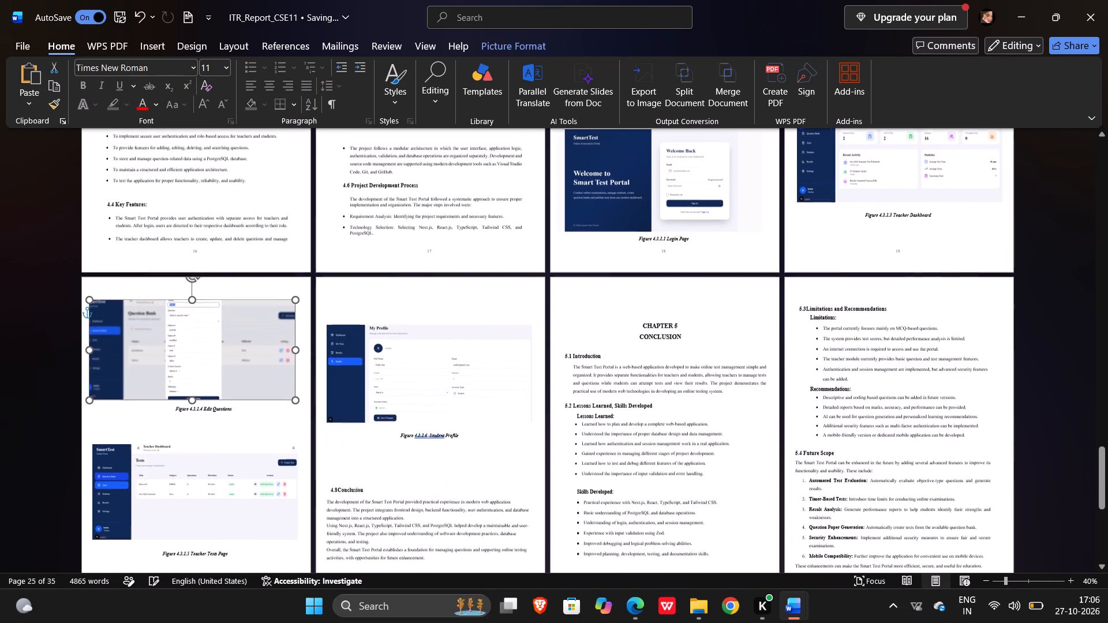
{"action": "left_click", "coordinate": [226, 487]}
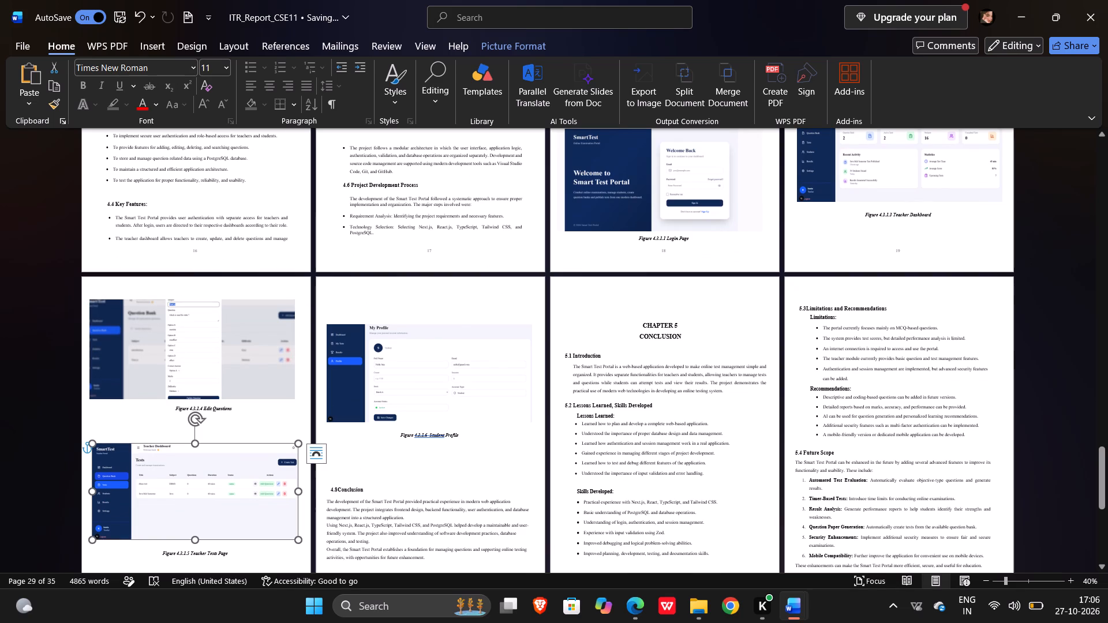
{"action": "left_click", "coordinate": [242, 427]}
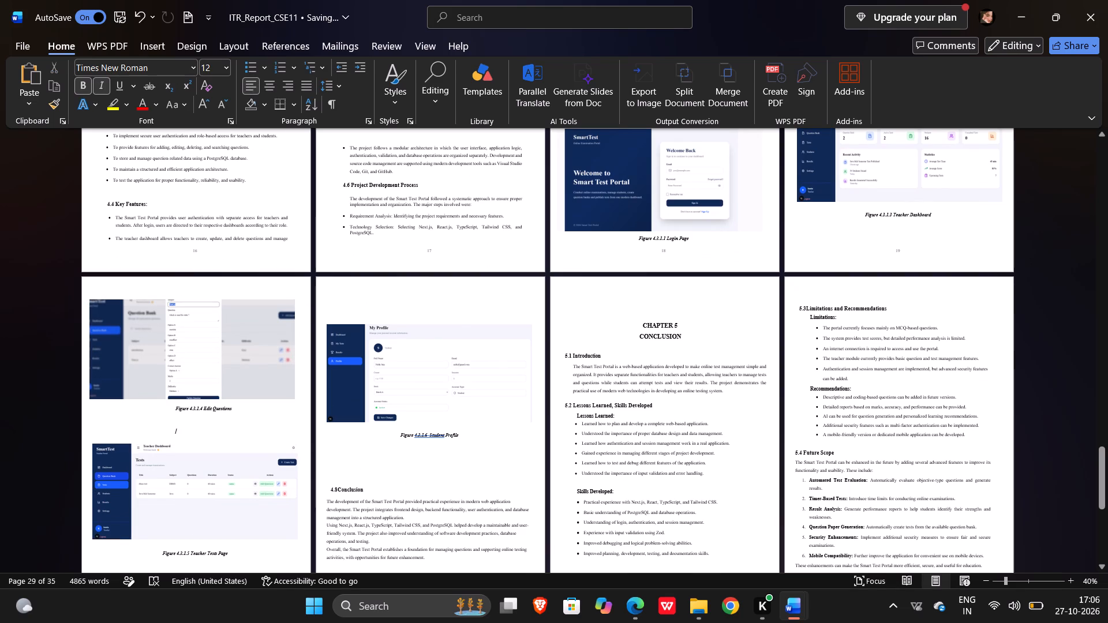
{"action": "left_click", "coordinate": [176, 412]}
{"action": "key", "text": "Return"}
{"action": "key", "text": "BackSpace"}
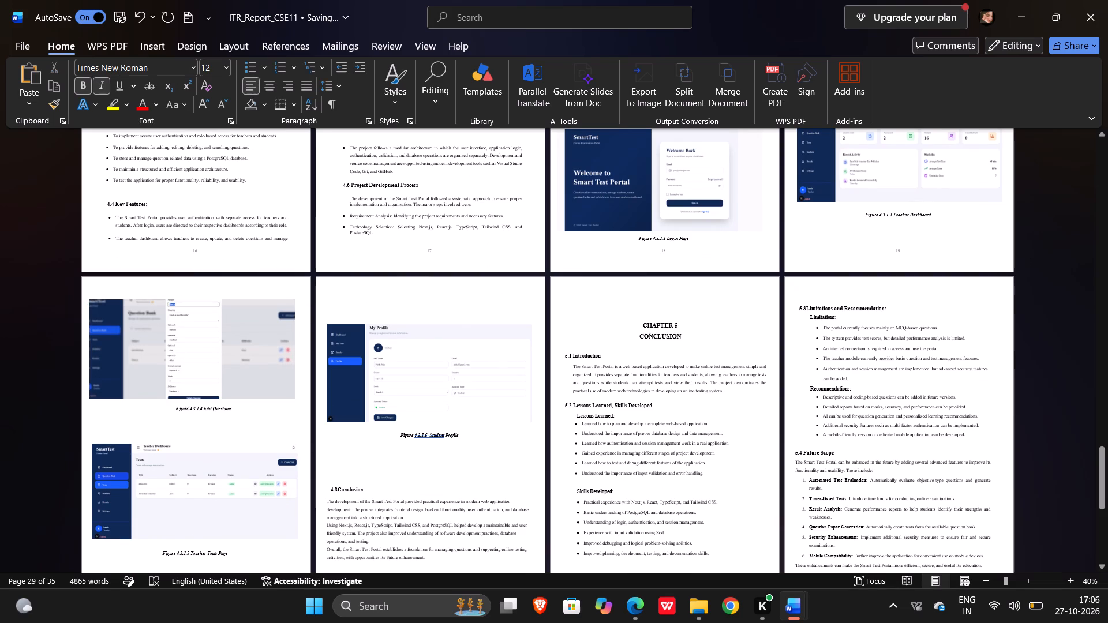
{"action": "left_click", "coordinate": [178, 408]}
{"action": "key", "text": "Return"}
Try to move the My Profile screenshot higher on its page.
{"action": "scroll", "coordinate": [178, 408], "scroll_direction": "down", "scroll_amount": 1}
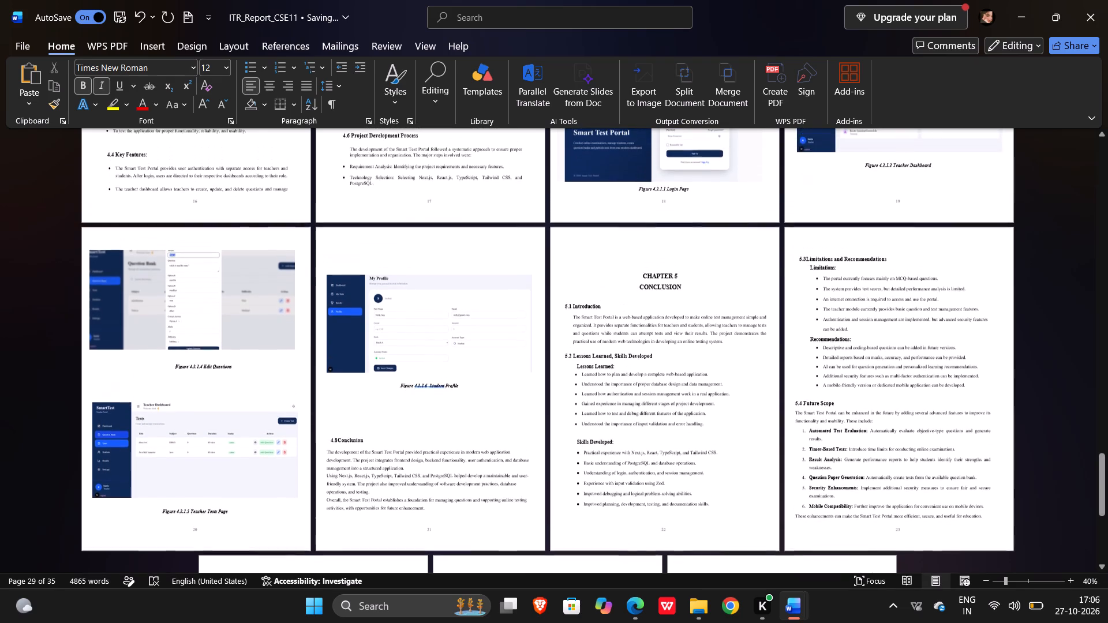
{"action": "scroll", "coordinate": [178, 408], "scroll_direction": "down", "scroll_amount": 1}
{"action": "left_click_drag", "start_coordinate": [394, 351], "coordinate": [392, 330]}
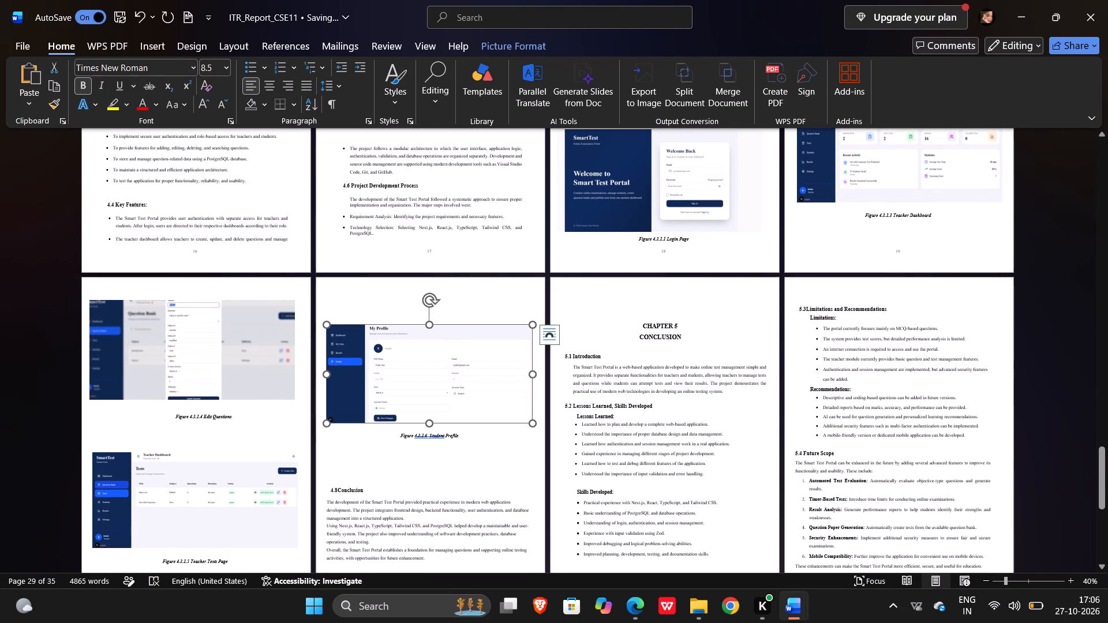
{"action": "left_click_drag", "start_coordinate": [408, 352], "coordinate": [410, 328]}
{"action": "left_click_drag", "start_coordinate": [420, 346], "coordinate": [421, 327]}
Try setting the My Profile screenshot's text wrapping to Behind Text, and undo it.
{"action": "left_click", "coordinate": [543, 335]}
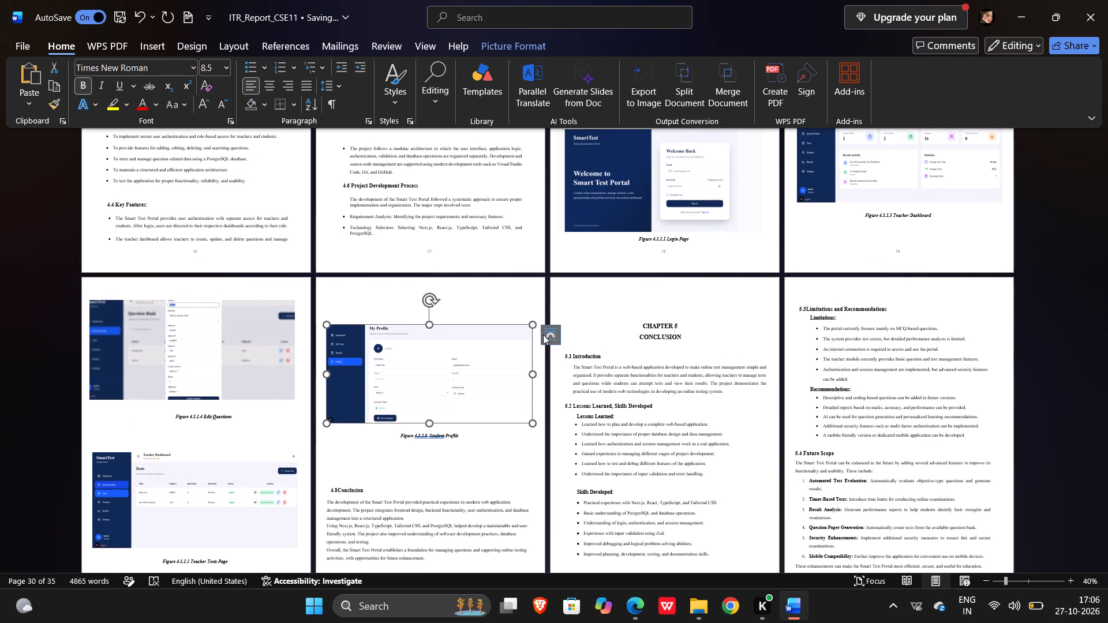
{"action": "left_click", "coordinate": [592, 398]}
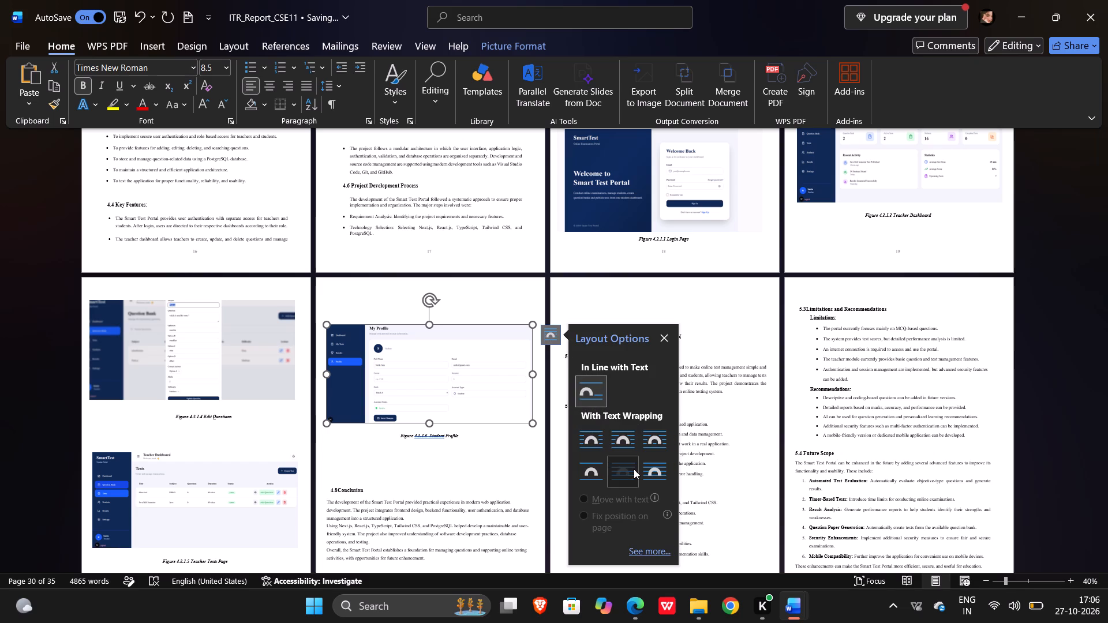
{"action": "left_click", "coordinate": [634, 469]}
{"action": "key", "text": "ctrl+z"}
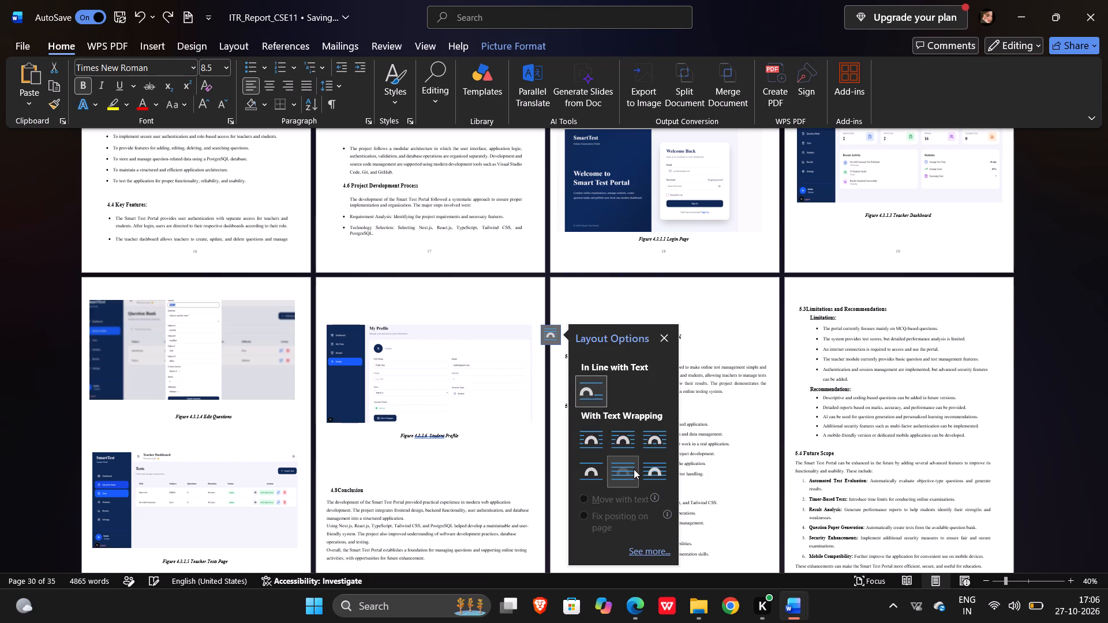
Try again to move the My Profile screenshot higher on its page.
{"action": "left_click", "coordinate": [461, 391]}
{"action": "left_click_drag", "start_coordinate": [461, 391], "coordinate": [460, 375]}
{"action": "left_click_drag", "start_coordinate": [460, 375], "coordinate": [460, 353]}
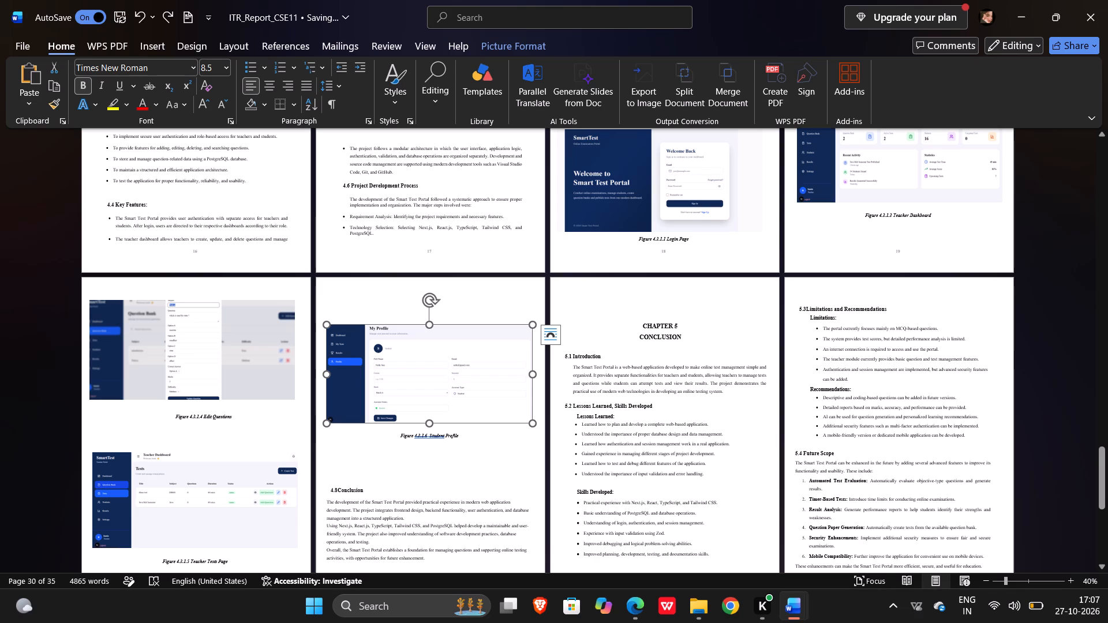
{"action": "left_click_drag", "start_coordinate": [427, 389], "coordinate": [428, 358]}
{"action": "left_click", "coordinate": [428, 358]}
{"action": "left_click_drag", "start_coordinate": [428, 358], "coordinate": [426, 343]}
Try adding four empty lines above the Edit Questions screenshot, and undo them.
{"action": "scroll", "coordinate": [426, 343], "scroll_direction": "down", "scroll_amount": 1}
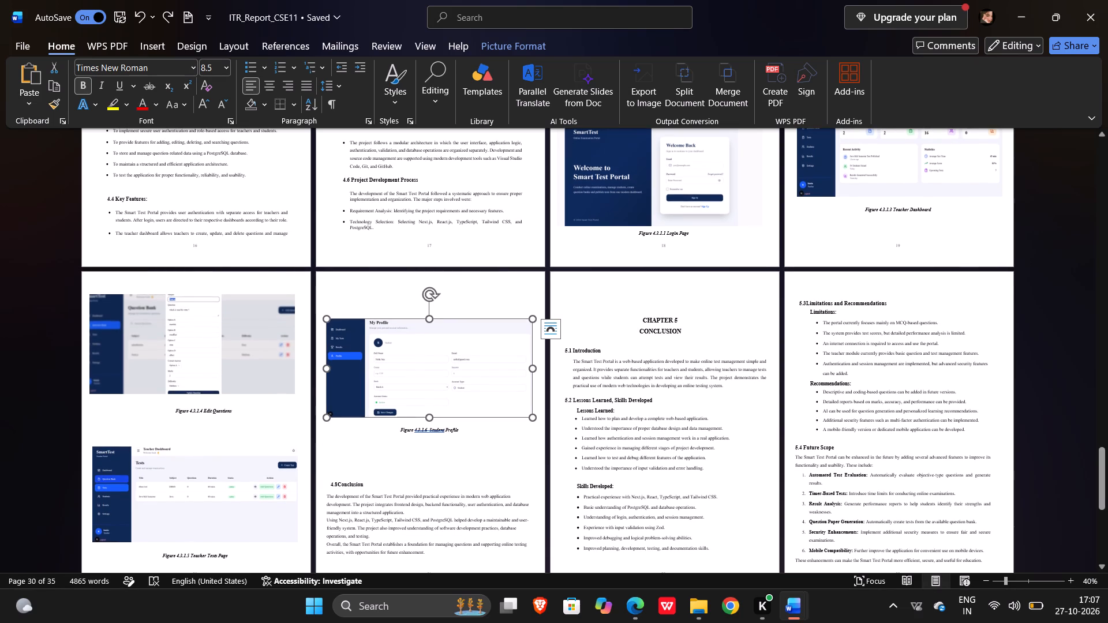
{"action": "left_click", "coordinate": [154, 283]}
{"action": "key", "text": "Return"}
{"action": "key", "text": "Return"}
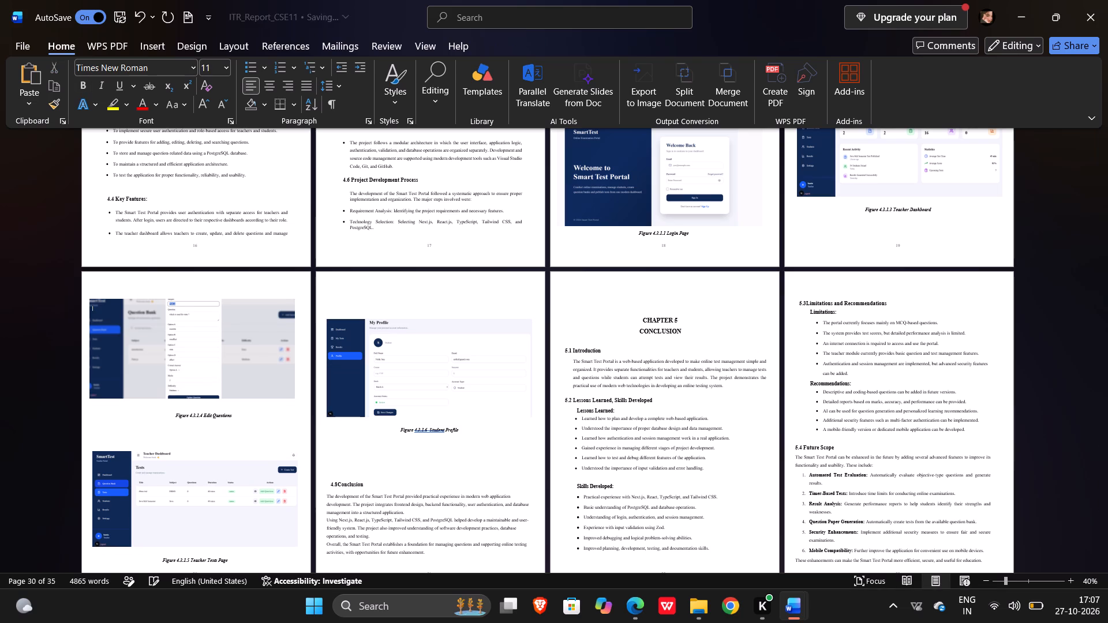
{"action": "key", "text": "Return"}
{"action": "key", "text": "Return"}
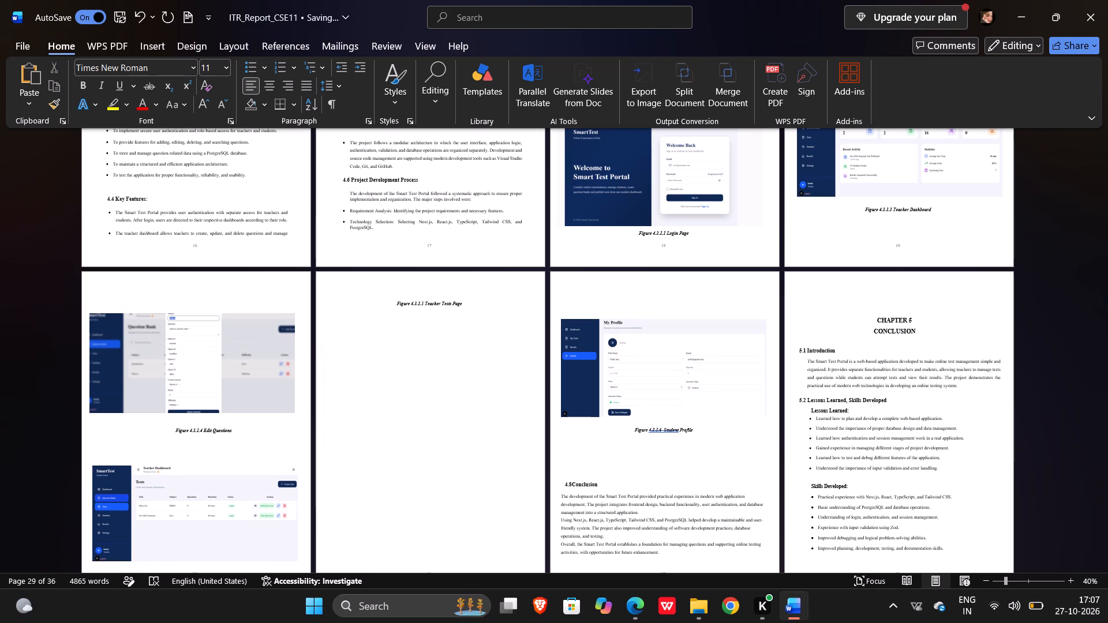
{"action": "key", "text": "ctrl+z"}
Insert two empty lines above the Edit Questions screenshot at the top of its page.
{"action": "left_click", "coordinate": [154, 283]}
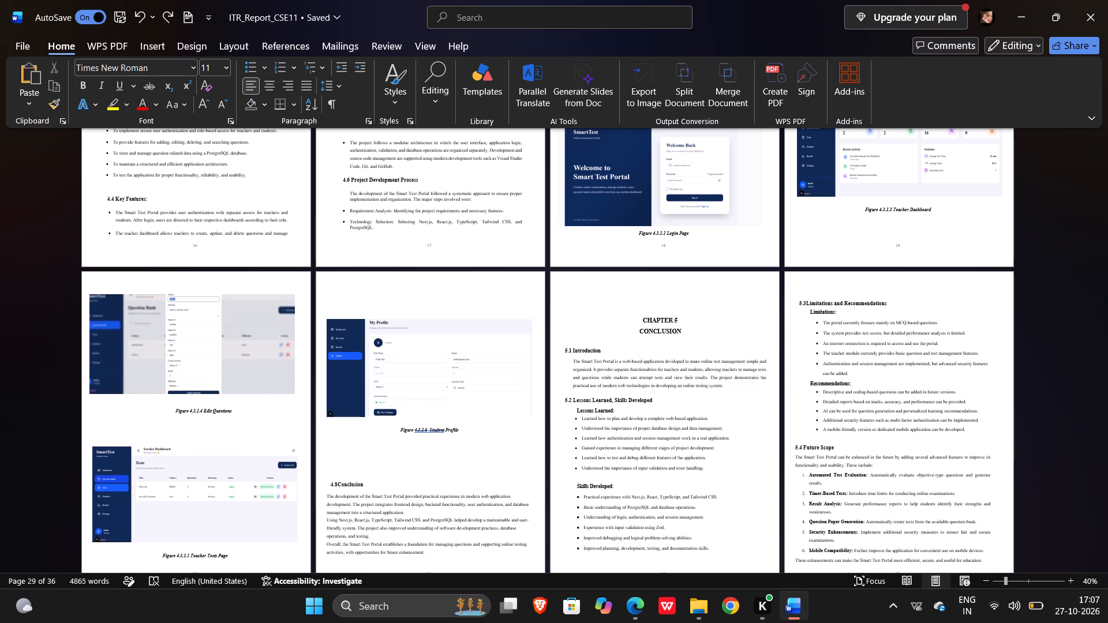
{"action": "key", "text": "Return"}
{"action": "key", "text": "Return"}
{"action": "key", "text": "Return"}
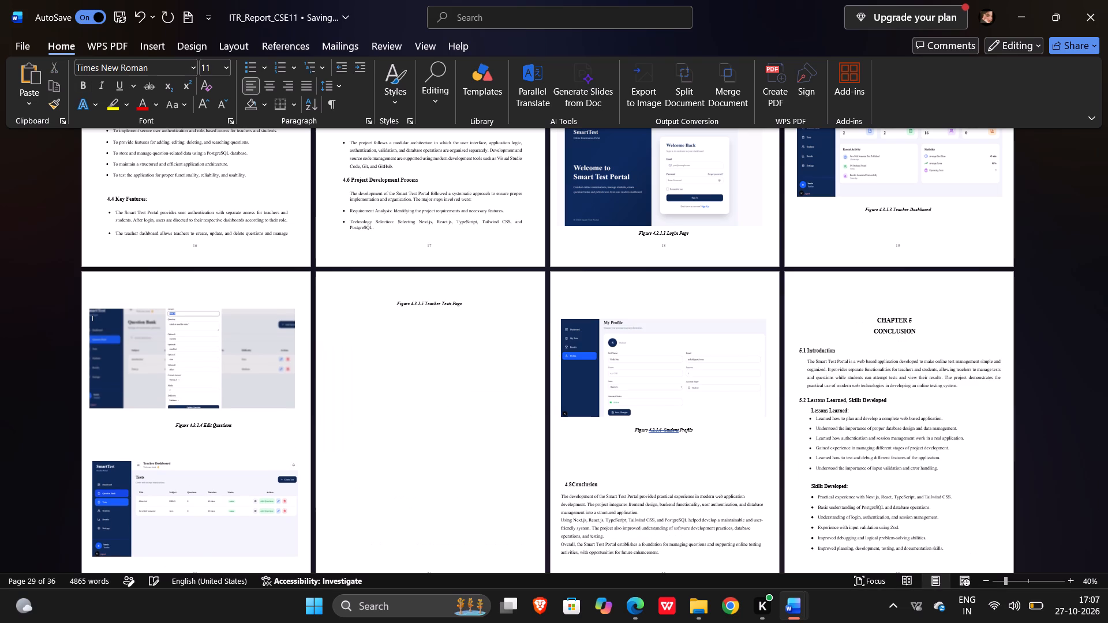
{"action": "key", "text": "BackSpace"}
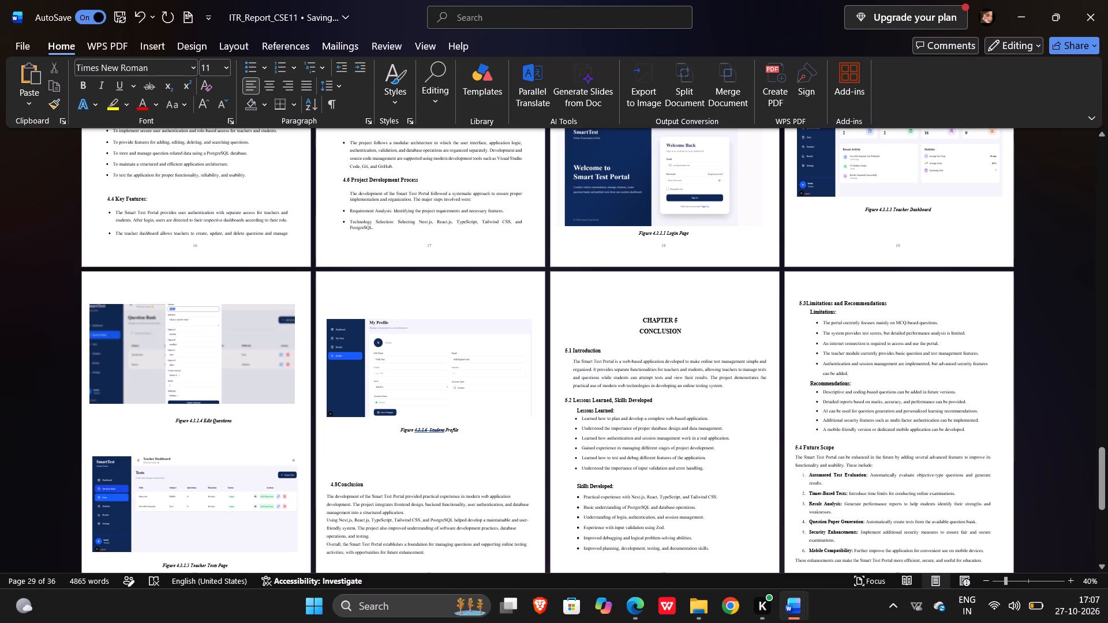
Compare the report's chapter 4 snapshot pages with the Snapshots of the Project section in the other student's PDF in Edge.
{"action": "scroll", "coordinate": [450, 280], "scroll_direction": "down", "scroll_amount": 1}
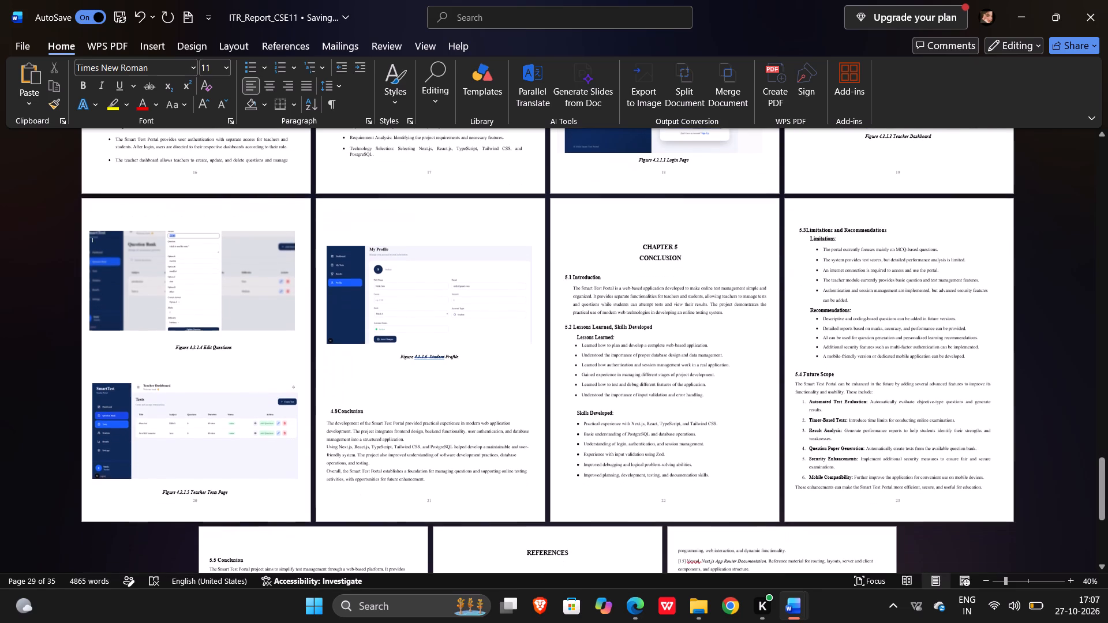
{"action": "scroll", "coordinate": [450, 280], "scroll_direction": "up", "scroll_amount": 4}
{"action": "scroll", "coordinate": [450, 280], "scroll_direction": "right", "scroll_amount": 1}
{"action": "scroll", "coordinate": [450, 280], "scroll_direction": "up", "scroll_amount": 1}
{"action": "scroll", "coordinate": [450, 280], "scroll_direction": "right", "scroll_amount": 1}
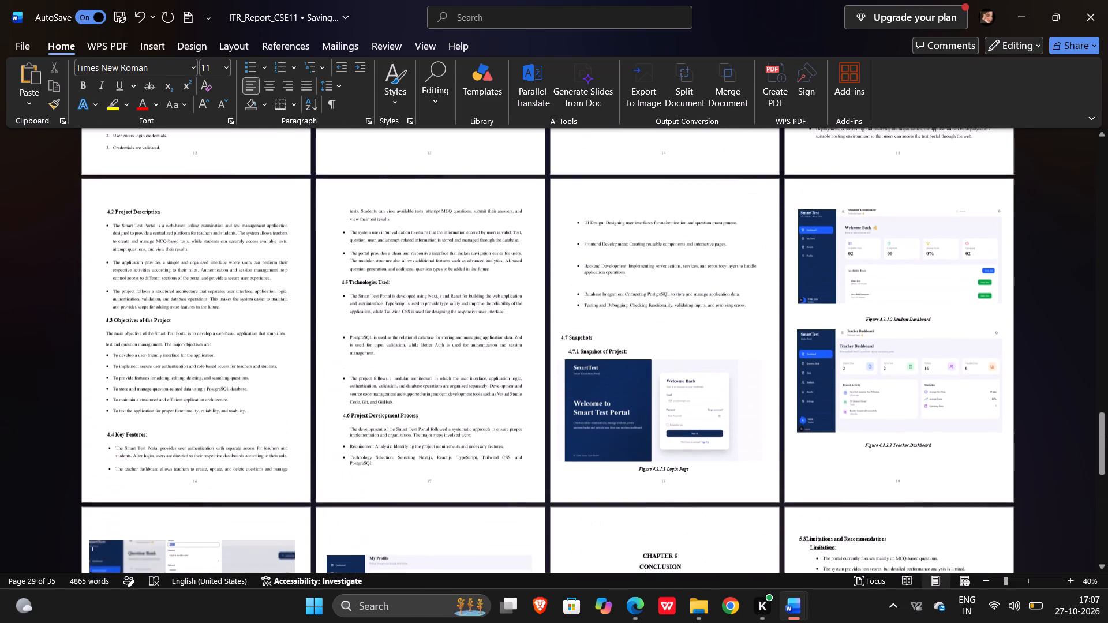
{"action": "scroll", "coordinate": [450, 280], "scroll_direction": "right", "scroll_amount": 1}
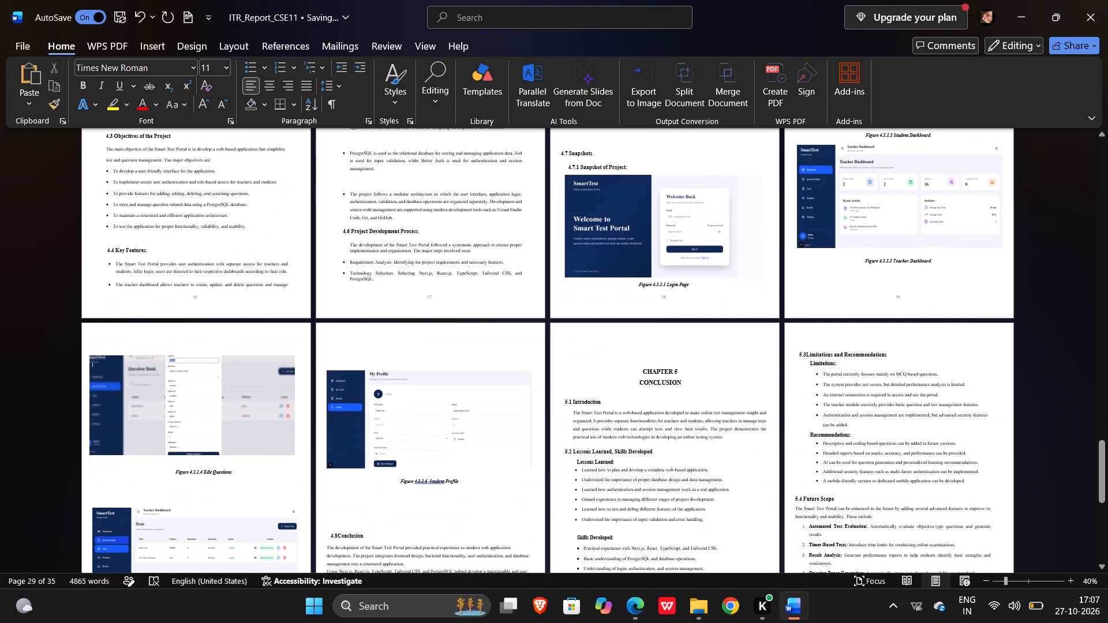
{"action": "left_click", "coordinate": [629, 599]}
{"action": "scroll", "coordinate": [613, 433], "scroll_direction": "down", "scroll_amount": 9}
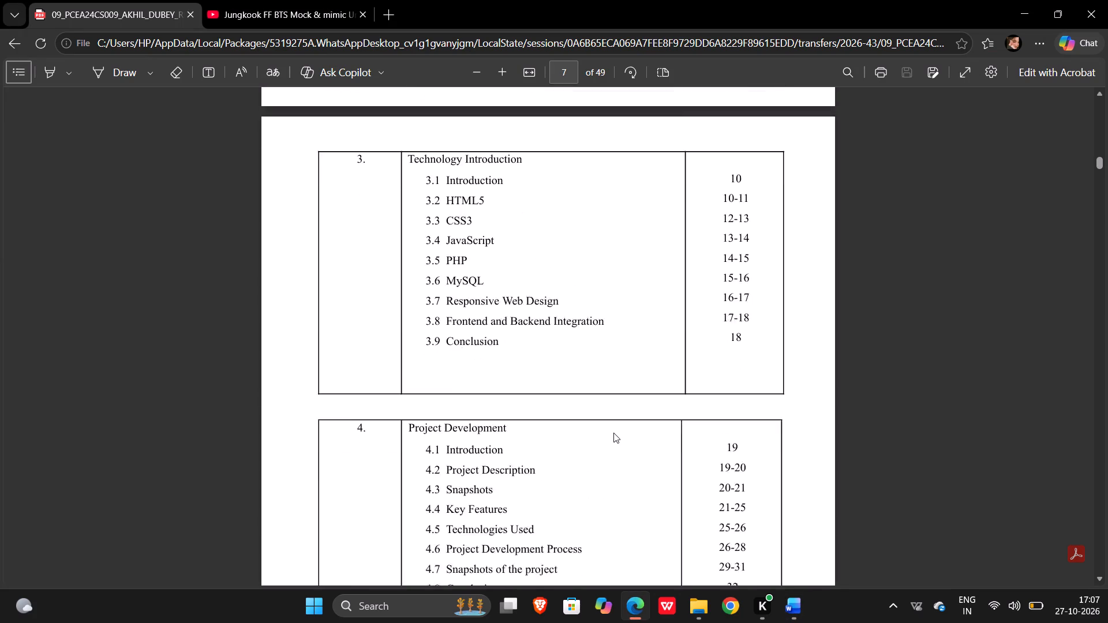
{"action": "scroll", "coordinate": [613, 433], "scroll_direction": "down", "scroll_amount": 13}
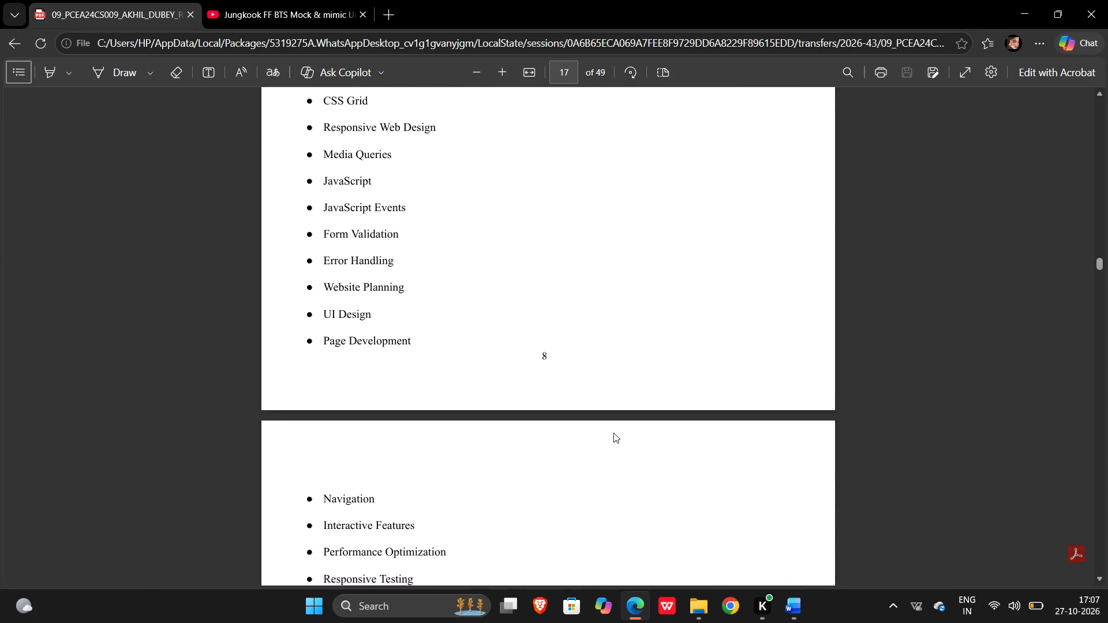
{"action": "scroll", "coordinate": [613, 433], "scroll_direction": "down", "scroll_amount": 10}
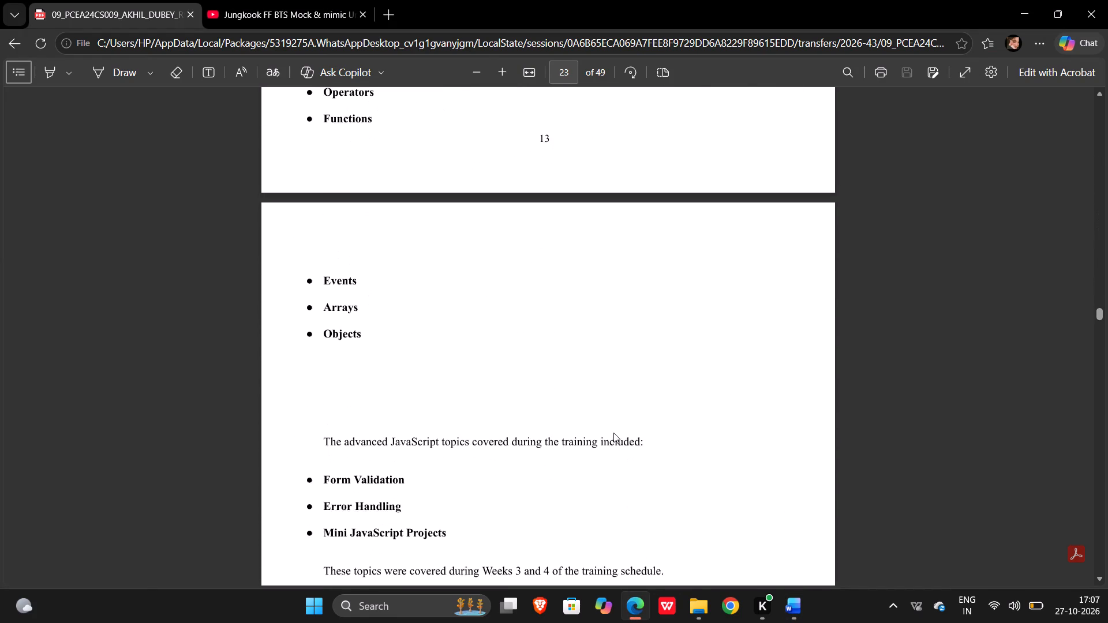
{"action": "scroll", "coordinate": [613, 433], "scroll_direction": "down", "scroll_amount": 15}
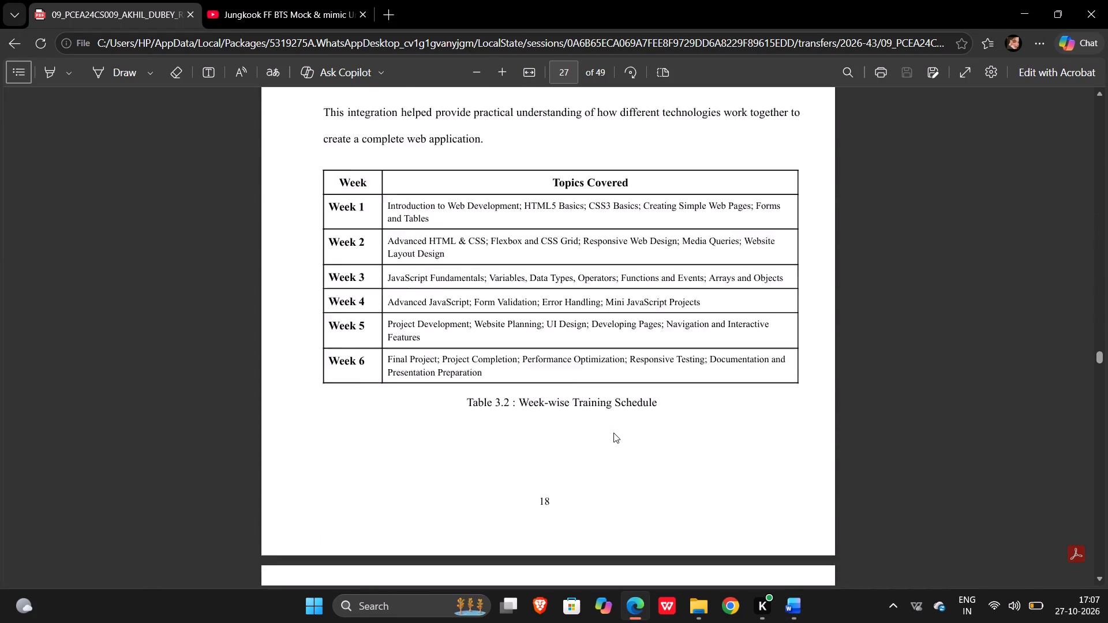
{"action": "scroll", "coordinate": [613, 433], "scroll_direction": "down", "scroll_amount": 14}
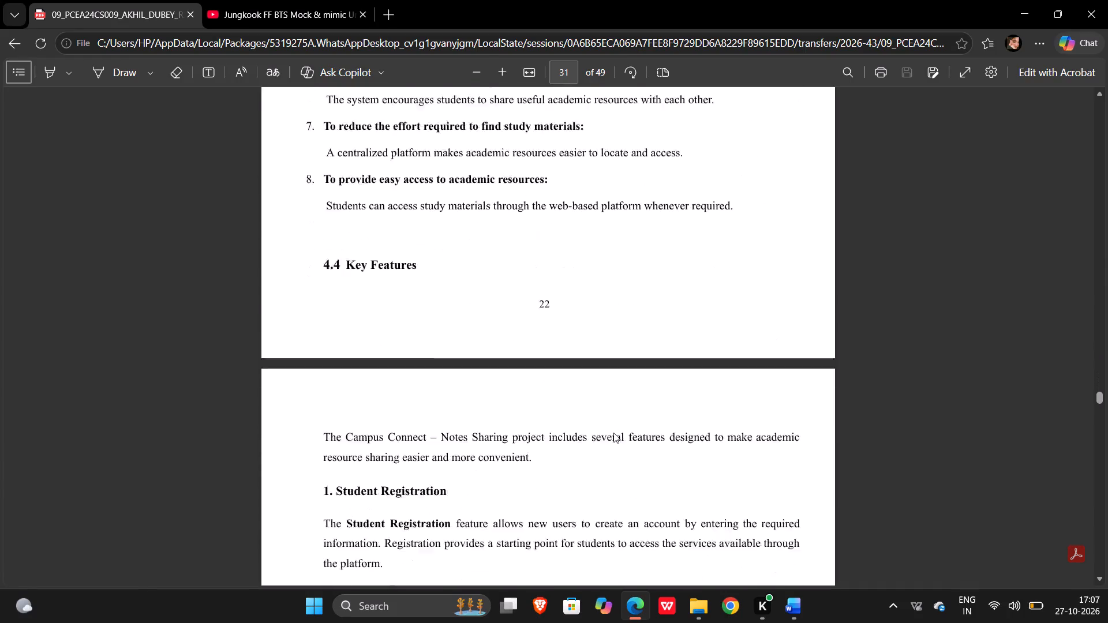
{"action": "scroll", "coordinate": [613, 433], "scroll_direction": "down", "scroll_amount": 7}
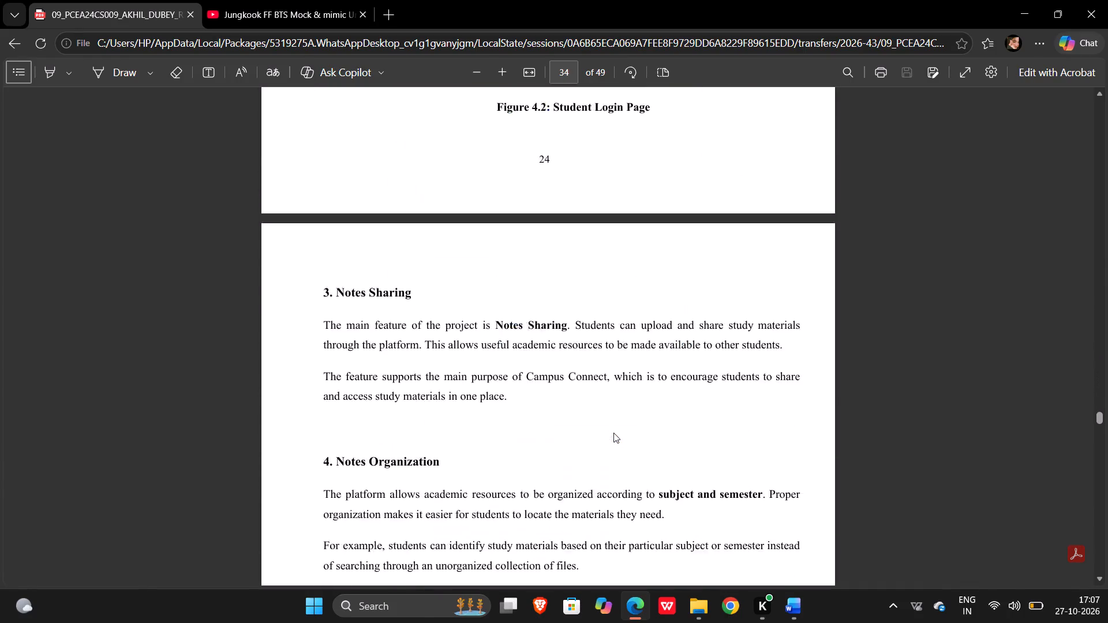
{"action": "scroll", "coordinate": [613, 433], "scroll_direction": "down", "scroll_amount": 6}
{"action": "scroll", "coordinate": [613, 433], "scroll_direction": "up", "scroll_amount": 1}
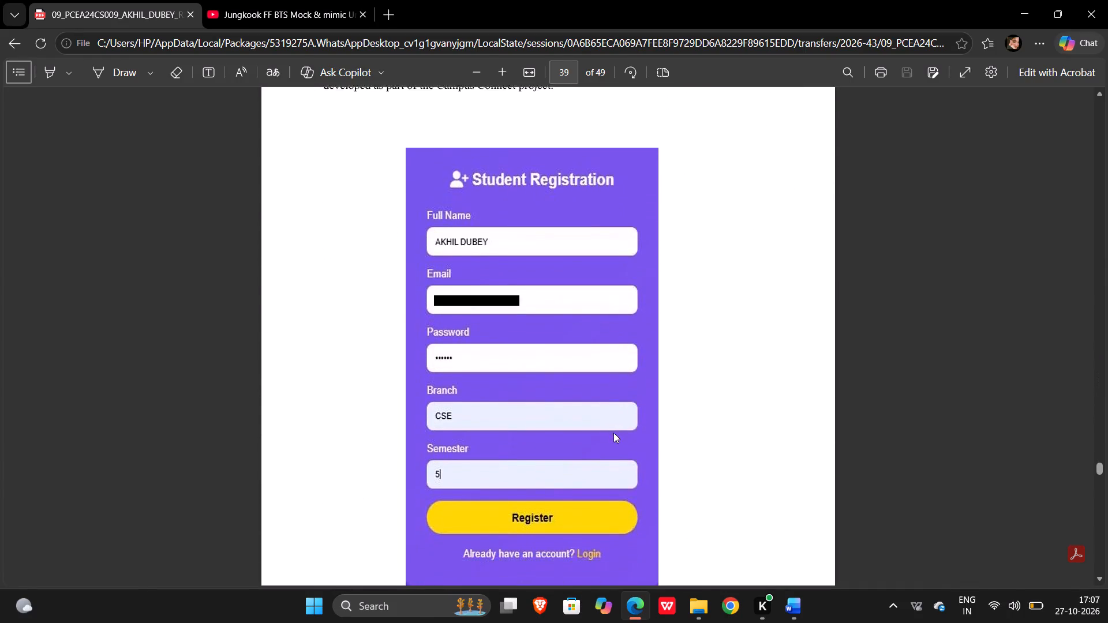
{"action": "scroll", "coordinate": [613, 433], "scroll_direction": "up", "scroll_amount": 4}
{"action": "scroll", "coordinate": [613, 433], "scroll_direction": "down", "scroll_amount": 1}
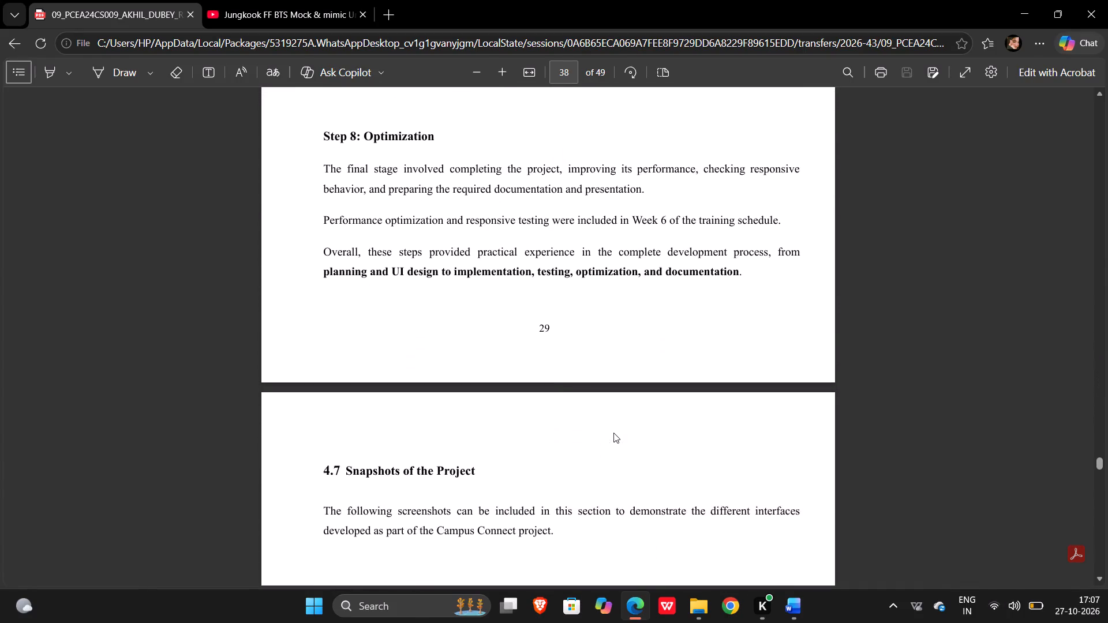
{"action": "scroll", "coordinate": [613, 433], "scroll_direction": "down", "scroll_amount": 8}
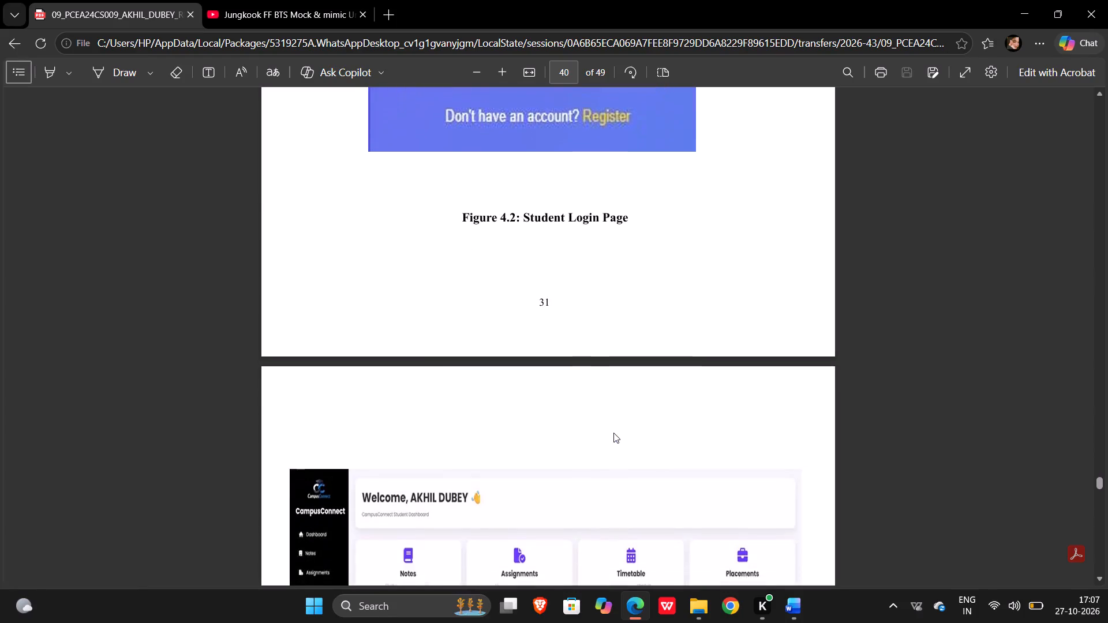
{"action": "scroll", "coordinate": [613, 433], "scroll_direction": "down", "scroll_amount": 3}
{"action": "scroll", "coordinate": [613, 433], "scroll_direction": "up", "scroll_amount": 8}
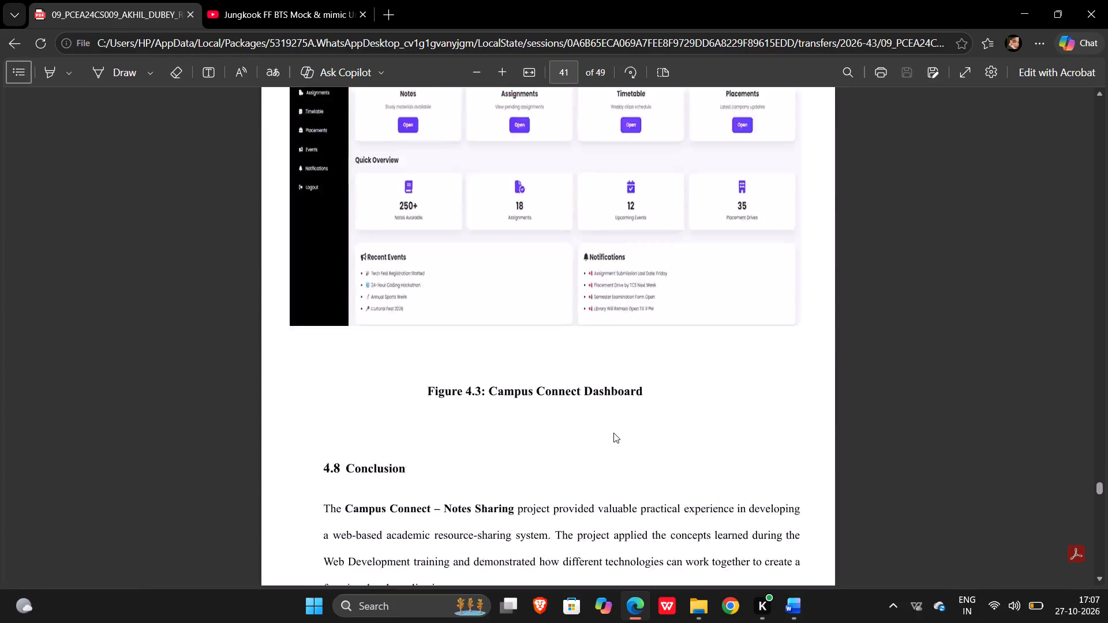
{"action": "scroll", "coordinate": [613, 433], "scroll_direction": "up", "scroll_amount": 1}
Switch back to the Word report and review its page layout from the cover and table of contents through to the references.
{"action": "key", "text": "alt+Tab"}
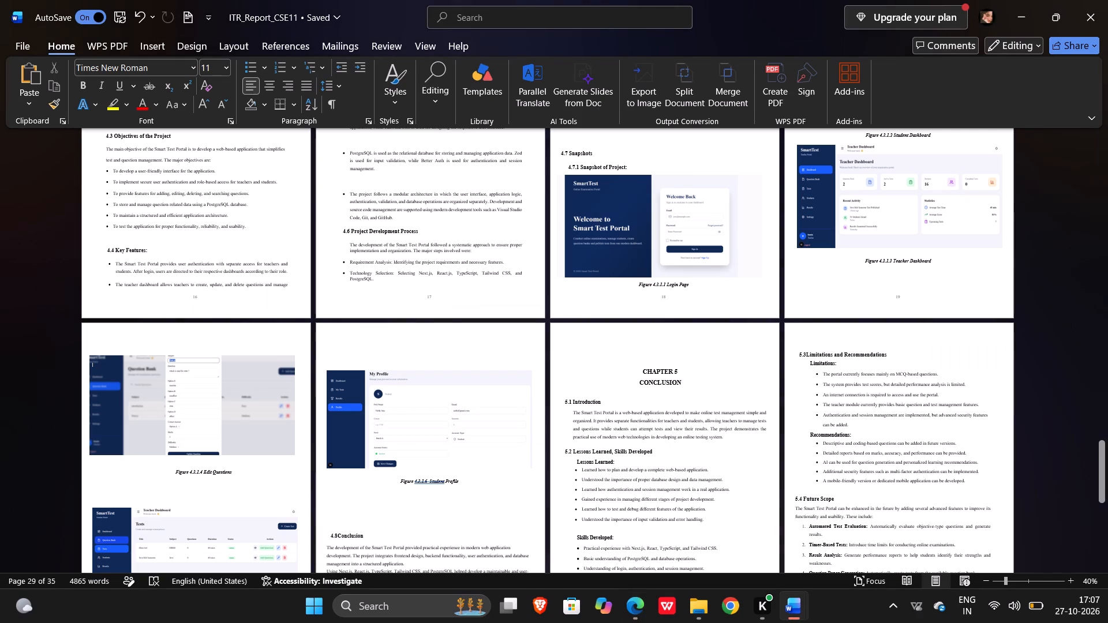
{"action": "scroll", "coordinate": [452, 344], "scroll_direction": "up", "scroll_amount": 4}
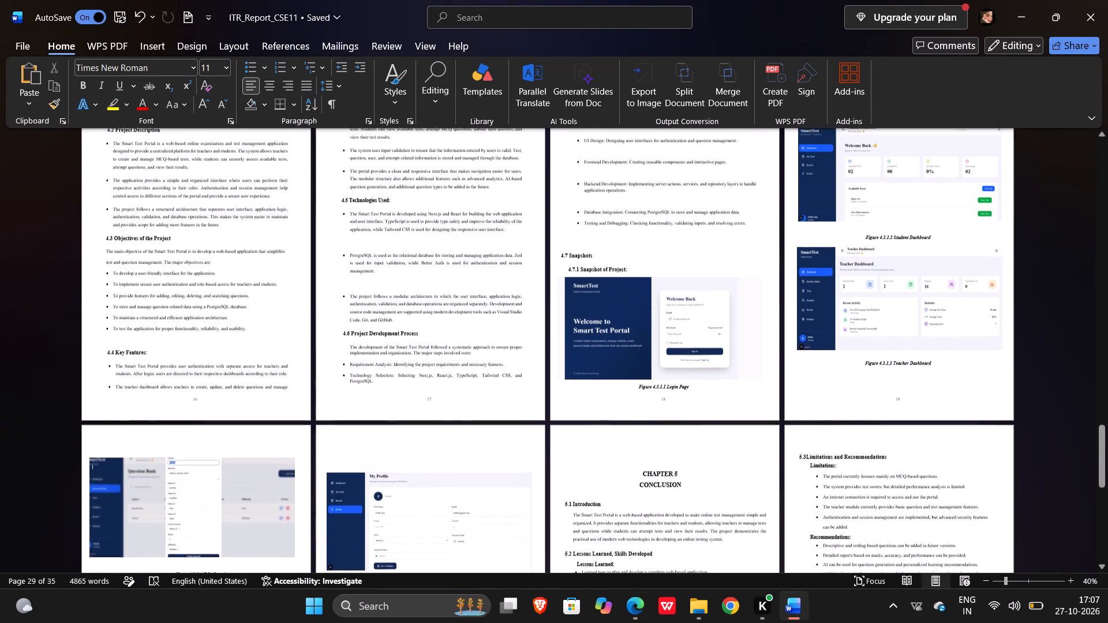
{"action": "scroll", "coordinate": [452, 344], "scroll_direction": "up", "scroll_amount": 1}
{"action": "scroll", "coordinate": [452, 344], "scroll_direction": "up", "scroll_amount": 20}
{"action": "scroll", "coordinate": [452, 344], "scroll_direction": "up", "scroll_amount": 20}
{"action": "scroll", "coordinate": [452, 344], "scroll_direction": "up", "scroll_amount": 16}
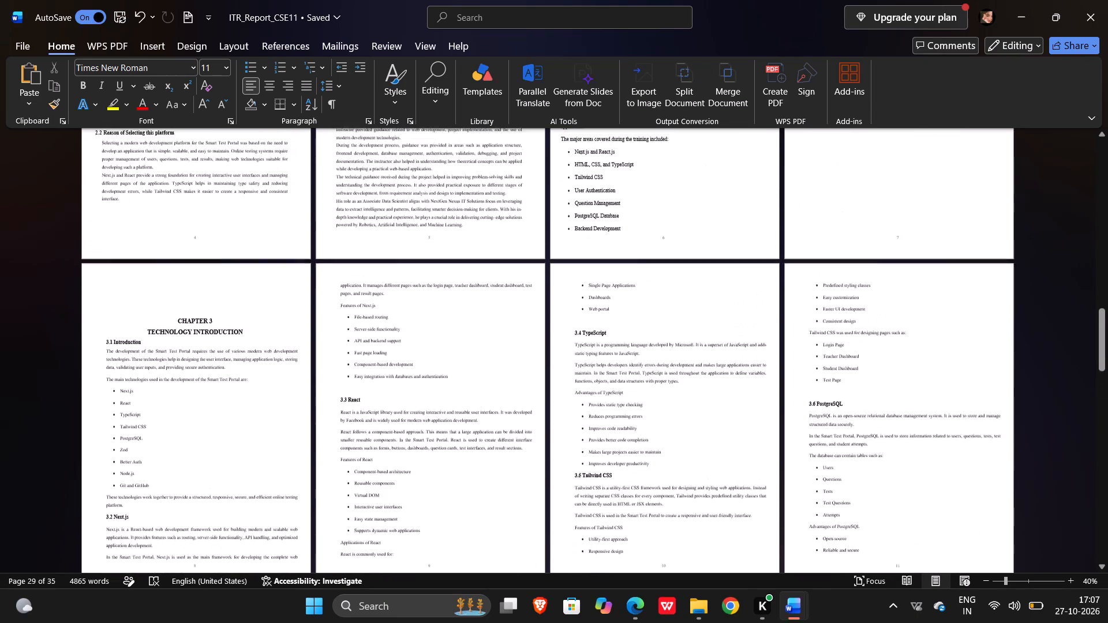
{"action": "scroll", "coordinate": [452, 344], "scroll_direction": "up", "scroll_amount": 15}
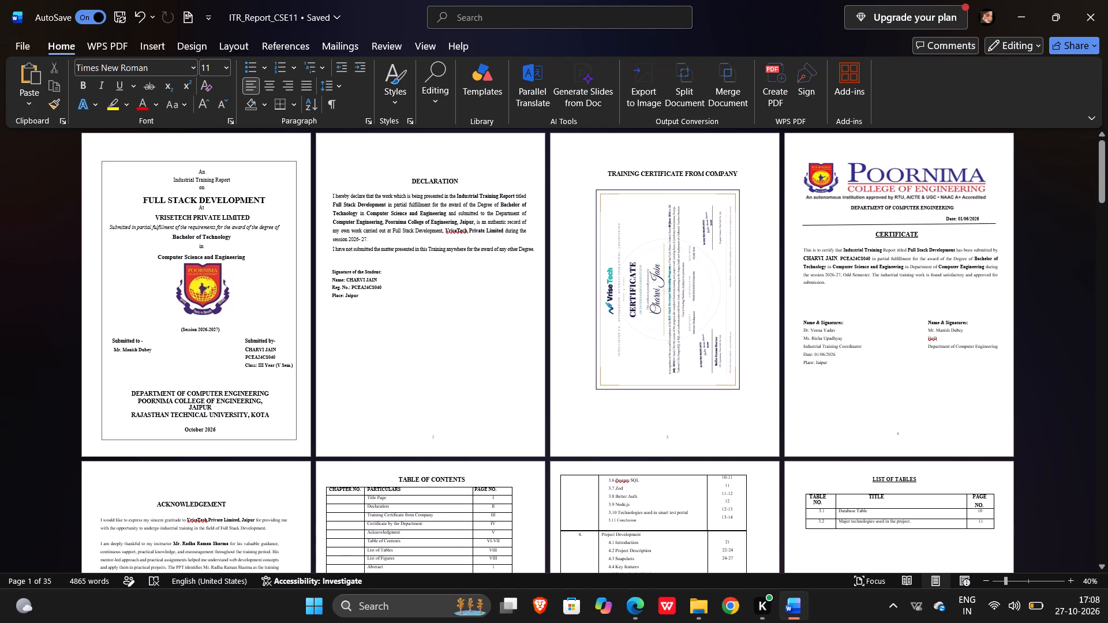
{"action": "scroll", "coordinate": [684, 339], "scroll_direction": "down", "scroll_amount": 5}
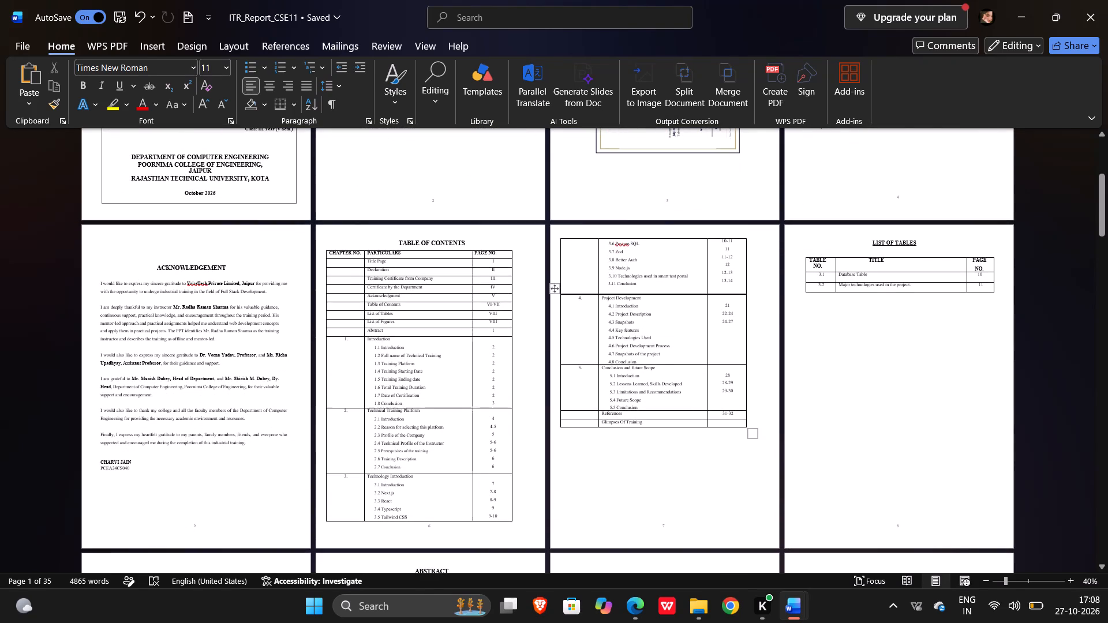
{"action": "scroll", "coordinate": [641, 425], "scroll_direction": "down", "scroll_amount": 1}
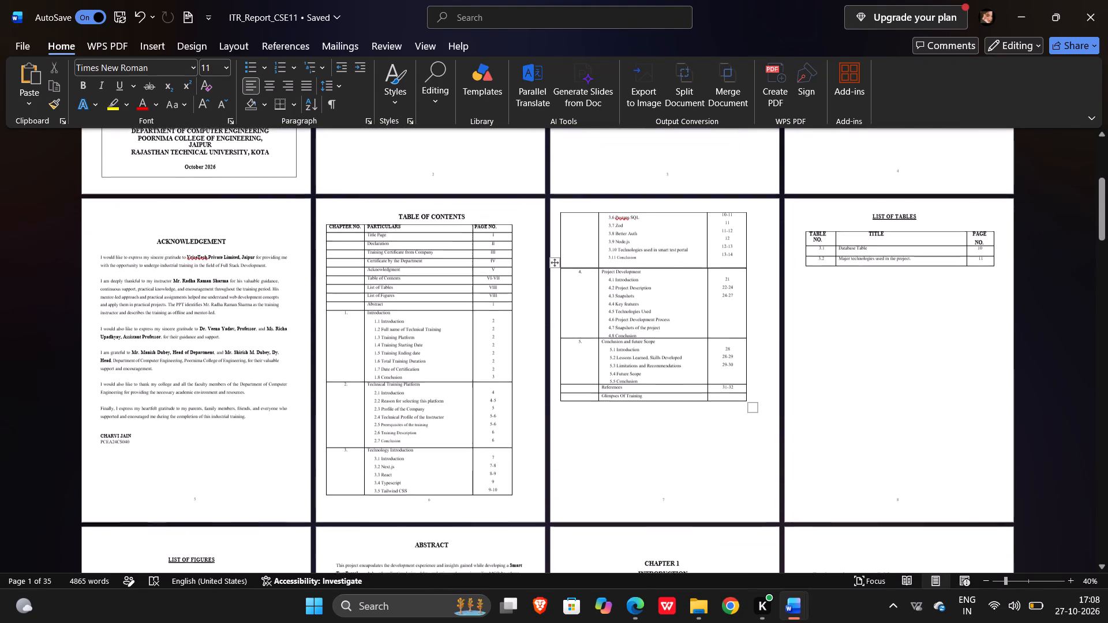
{"action": "scroll", "coordinate": [641, 425], "scroll_direction": "down", "scroll_amount": 6}
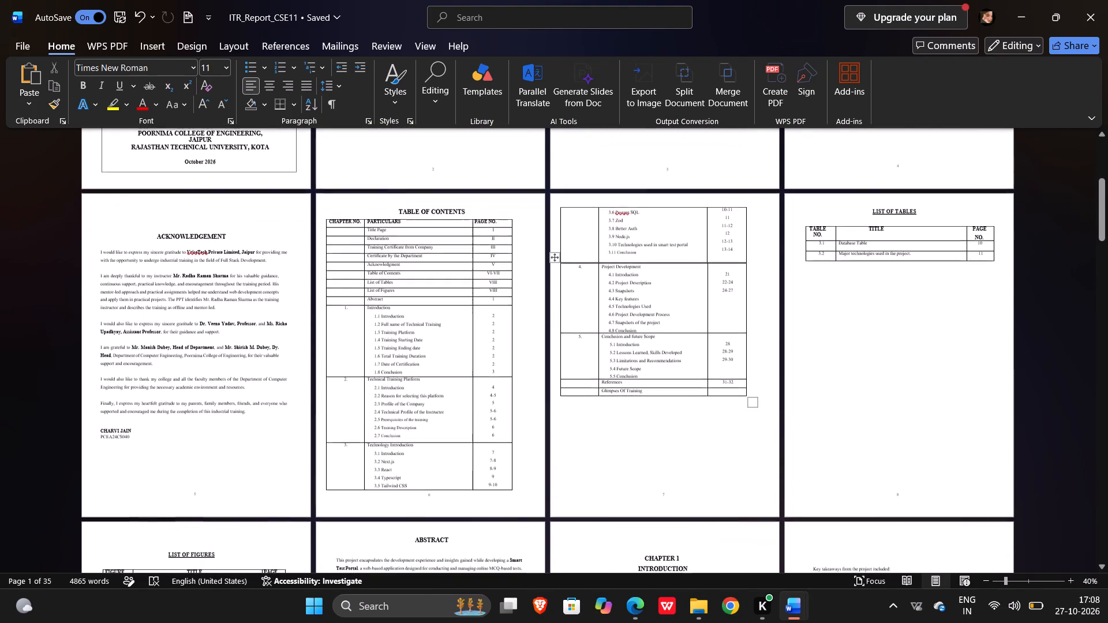
{"action": "scroll", "coordinate": [641, 425], "scroll_direction": "down", "scroll_amount": 20}
{"action": "scroll", "coordinate": [641, 425], "scroll_direction": "down", "scroll_amount": 12}
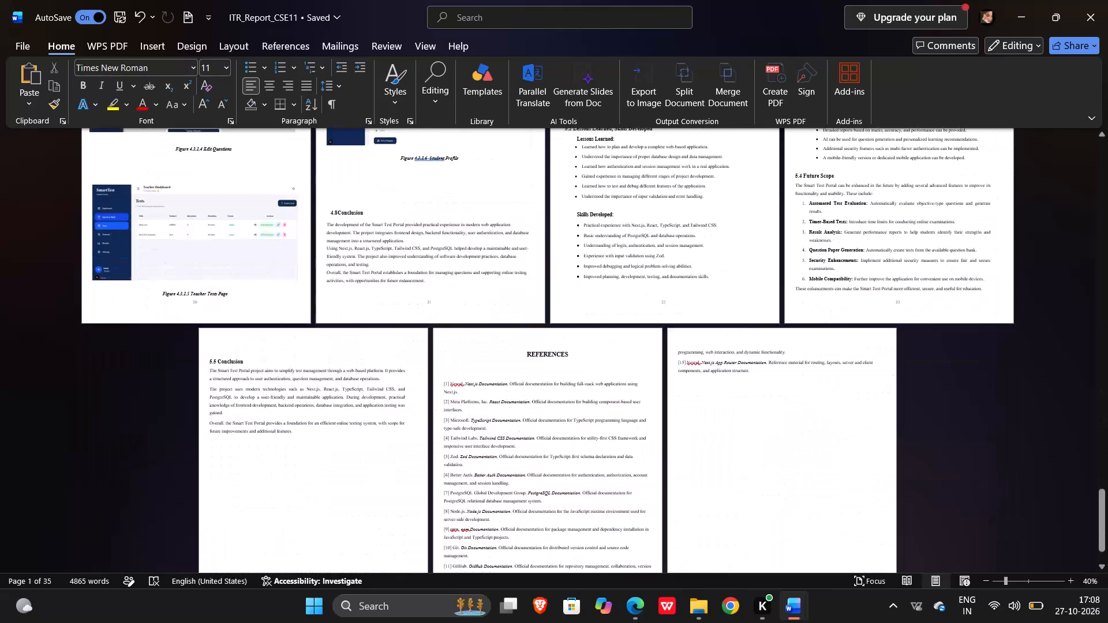
{"action": "scroll", "coordinate": [641, 425], "scroll_direction": "up", "scroll_amount": 2}
{"action": "scroll", "coordinate": [641, 425], "scroll_direction": "down", "scroll_amount": 10}
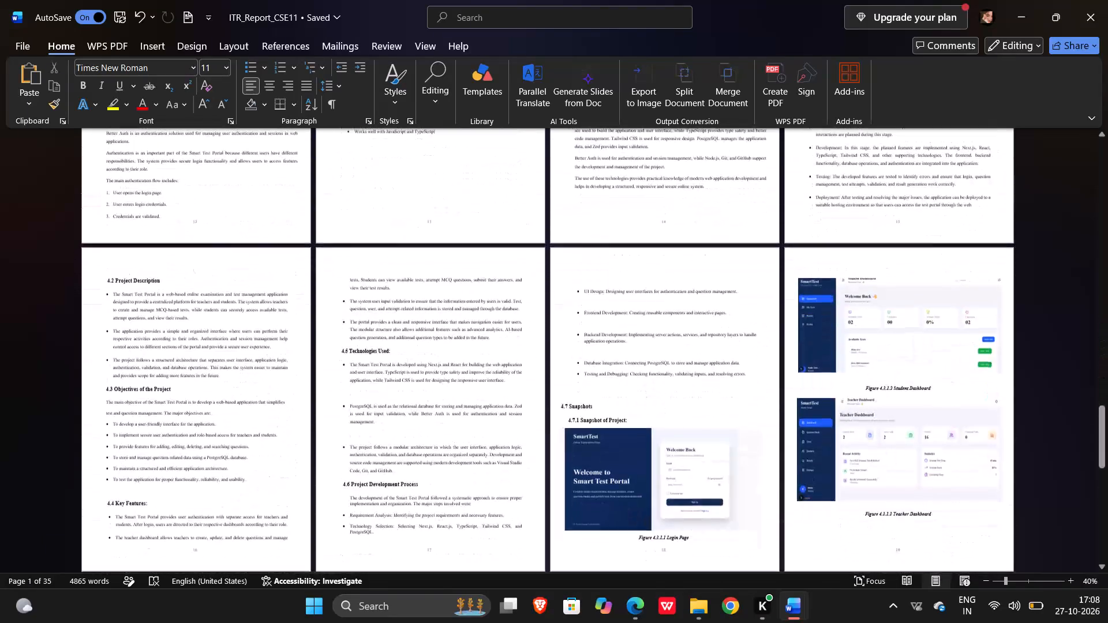
{"action": "scroll", "coordinate": [641, 425], "scroll_direction": "down", "scroll_amount": 5}
{"action": "scroll", "coordinate": [641, 425], "scroll_direction": "up", "scroll_amount": 1}
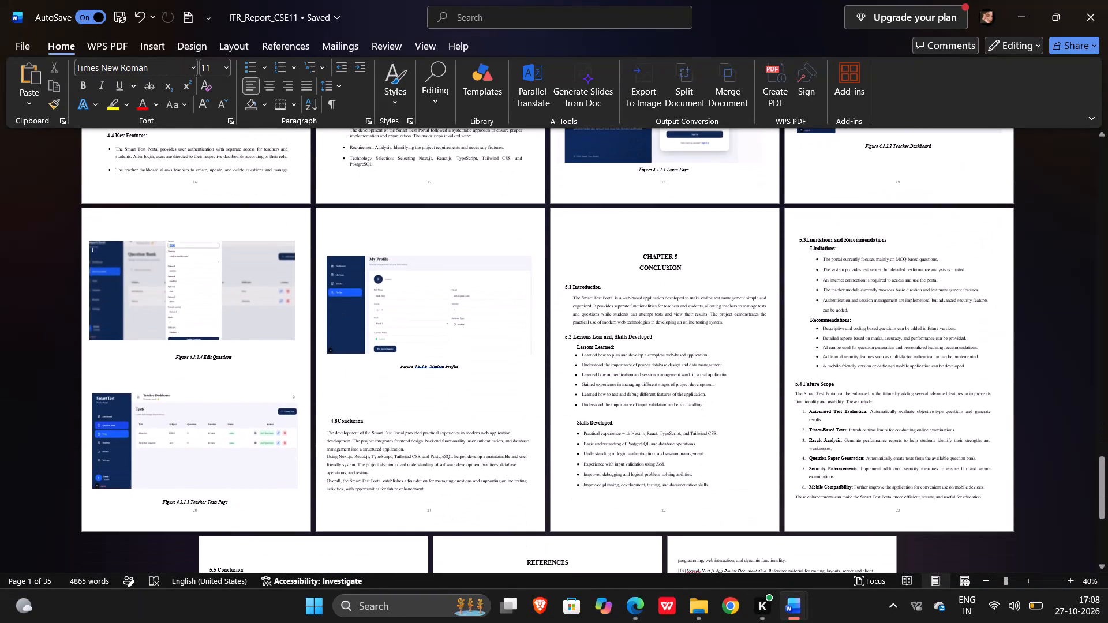
{"action": "scroll", "coordinate": [641, 425], "scroll_direction": "up", "scroll_amount": 1}
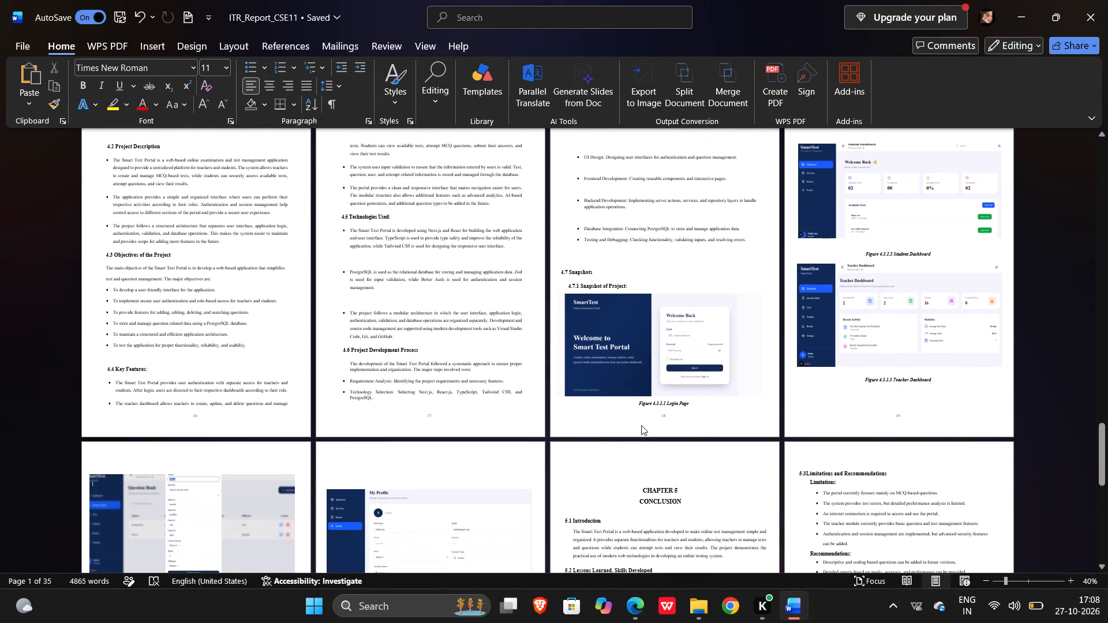
{"action": "scroll", "coordinate": [641, 425], "scroll_direction": "down", "scroll_amount": 12}
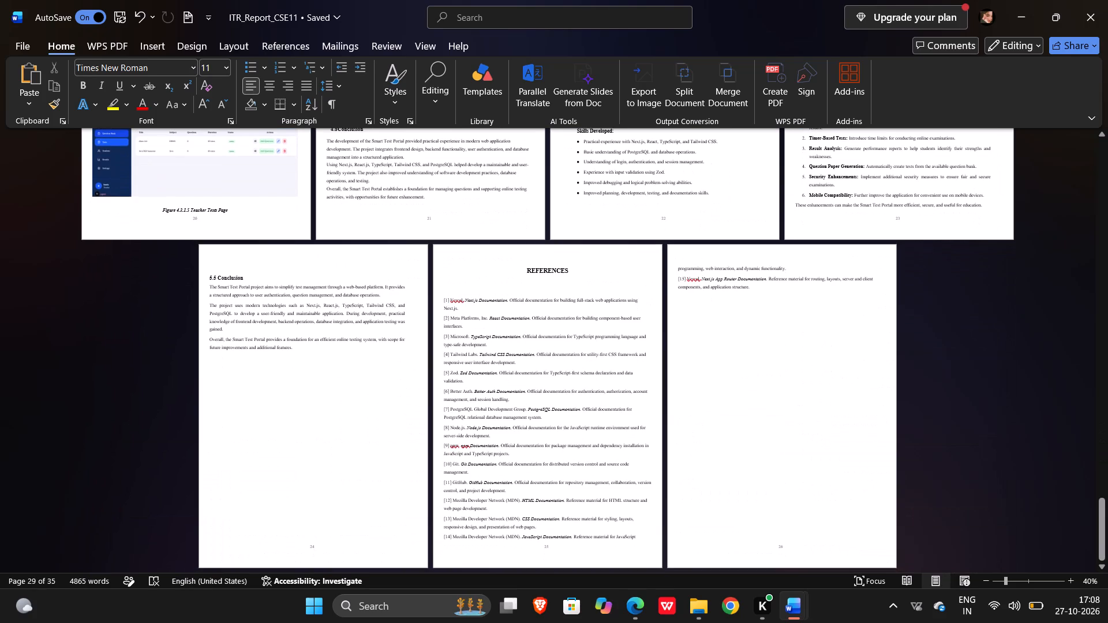
{"action": "scroll", "coordinate": [641, 425], "scroll_direction": "down", "scroll_amount": 2}
{"action": "scroll", "coordinate": [646, 359], "scroll_direction": "up", "scroll_amount": 7}
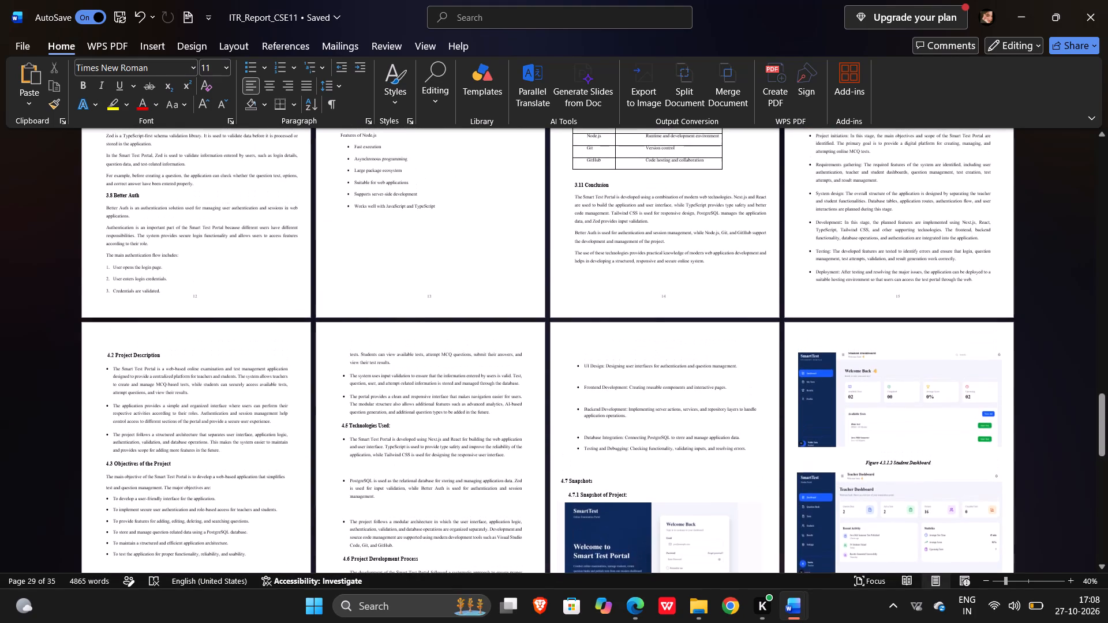
Undo the recent spacing, caption and snapshot edits in chapters 4 and 5, back to where 4.7 Snapshots starts its own page.
{"action": "scroll", "coordinate": [646, 359], "scroll_direction": "down", "scroll_amount": 1}
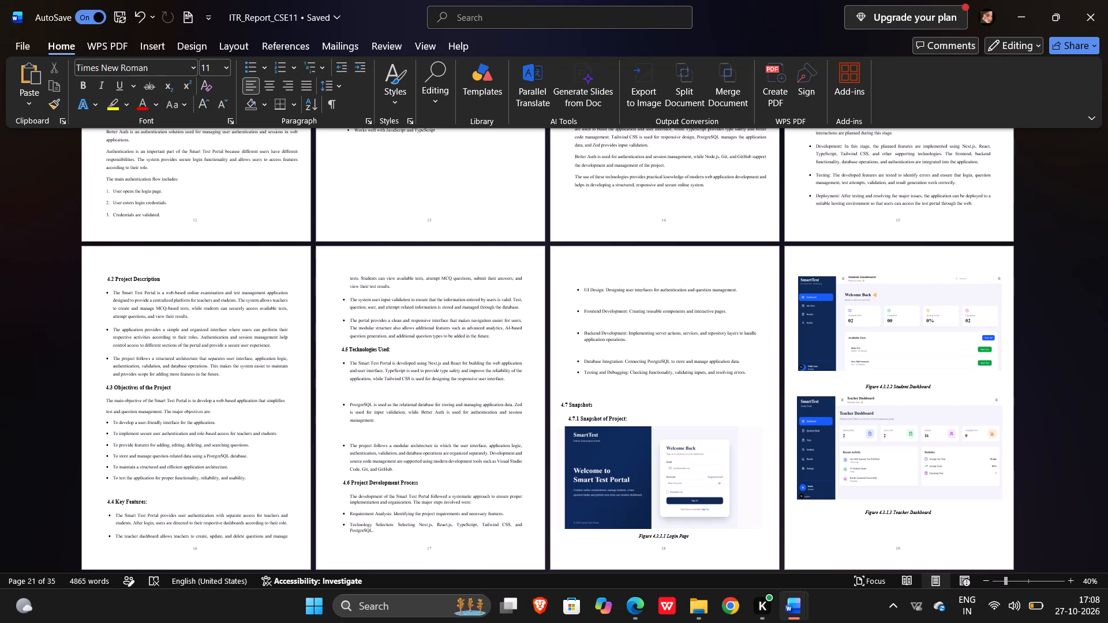
{"action": "key", "text": "ctrl+z"}
{"action": "key", "text": "ctrl+z"}
{"action": "key", "text": "ctrl+z"}
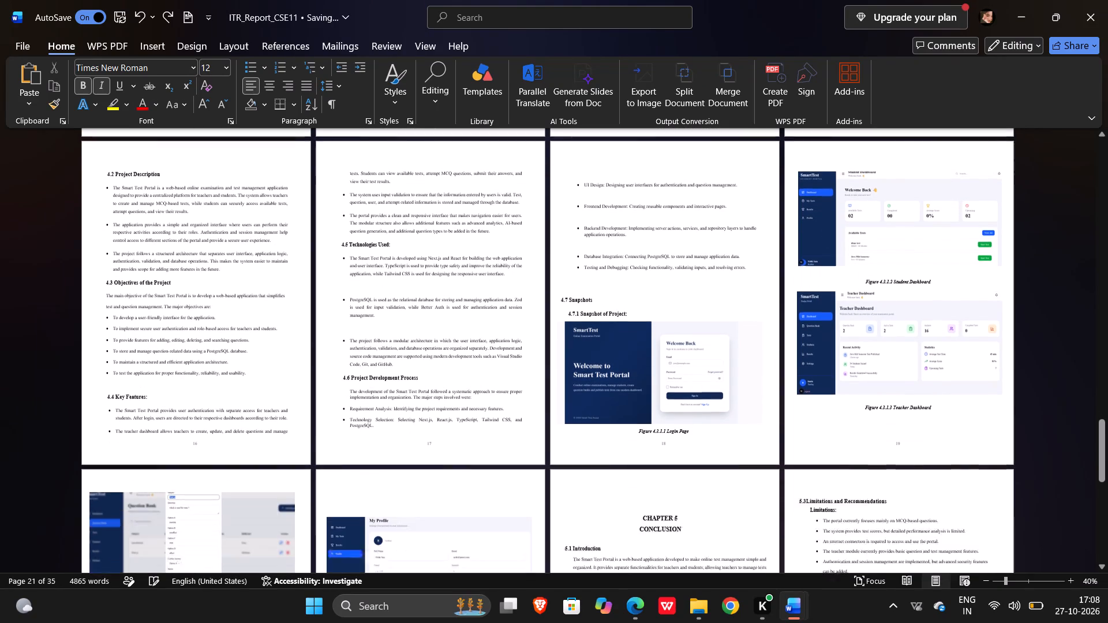
{"action": "key", "text": "ctrl+z"}
{"action": "key", "text": "ctrl+z"}
{"action": "key", "text": "ctrl+z"}
{"action": "key", "text": "ctrl+z"}
{"action": "key", "text": "ctrl+z"}
{"action": "key", "text": "ctrl+z"}
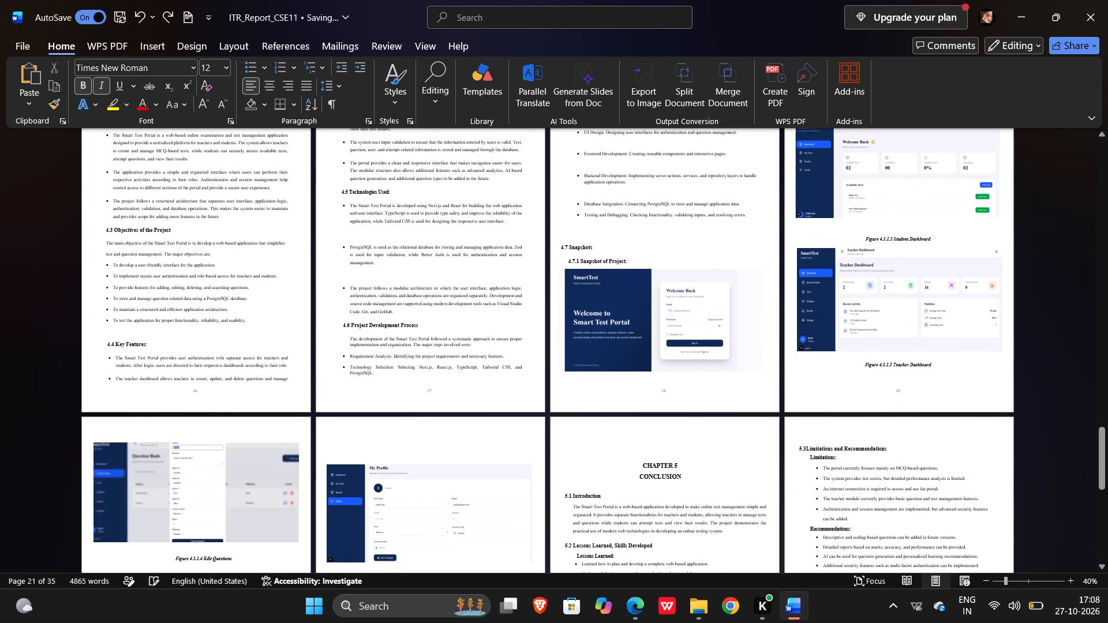
{"action": "key", "text": "ctrl+z"}
{"action": "key", "text": "ctrl+z"}
{"action": "key", "text": "ctrl+z"}
{"action": "key", "text": "ctrl+z"}
{"action": "key", "text": "ctrl+z"}
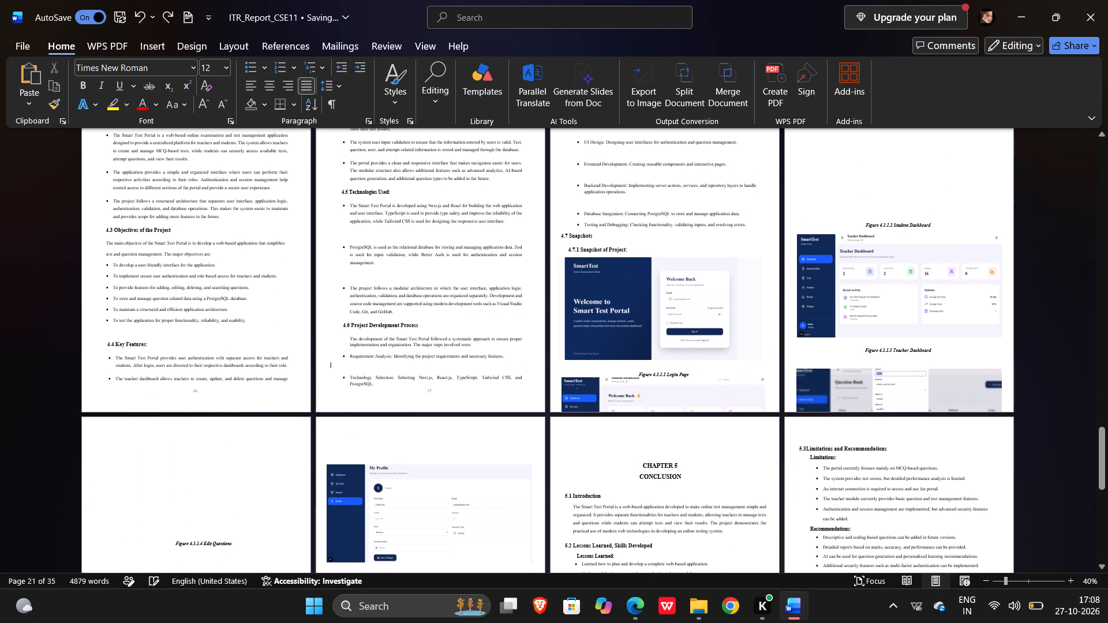
{"action": "key", "text": "ctrl+z"}
{"action": "key", "text": "ctrl+z"}
{"action": "key", "text": "ctrl+z"}
{"action": "key", "text": "ctrl+z"}
{"action": "key", "text": "ctrl+z"}
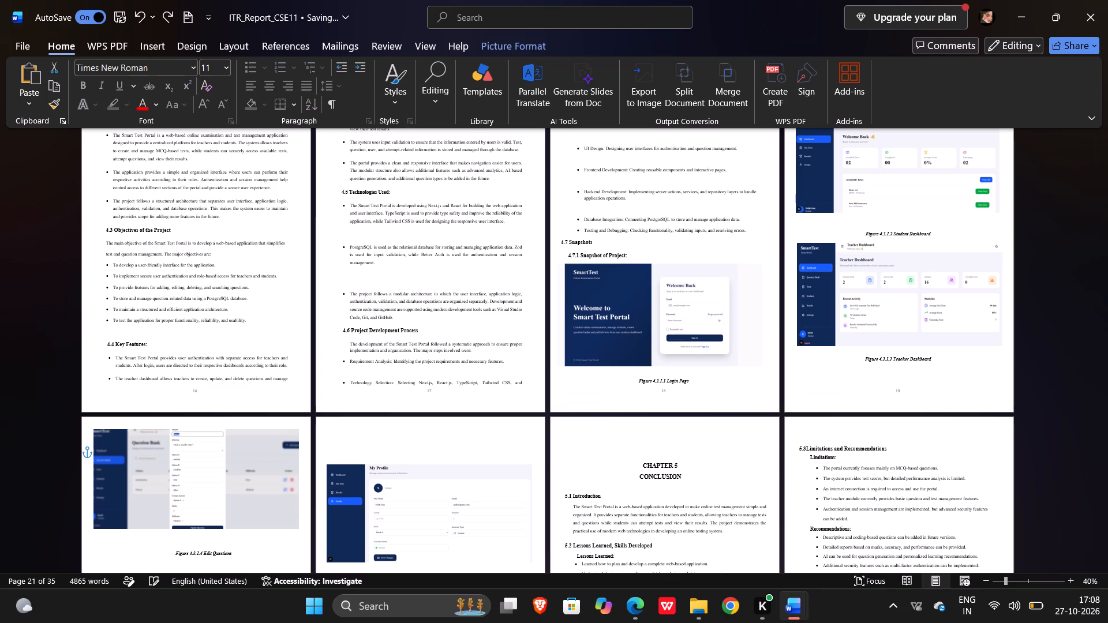
{"action": "key", "text": "ctrl+z"}
{"action": "key", "text": "ctrl+z"}
{"action": "key", "text": "ctrl+z"}
{"action": "key", "text": "ctrl+z"}
{"action": "key", "text": "ctrl+z"}
{"action": "key", "text": "ctrl+z"}
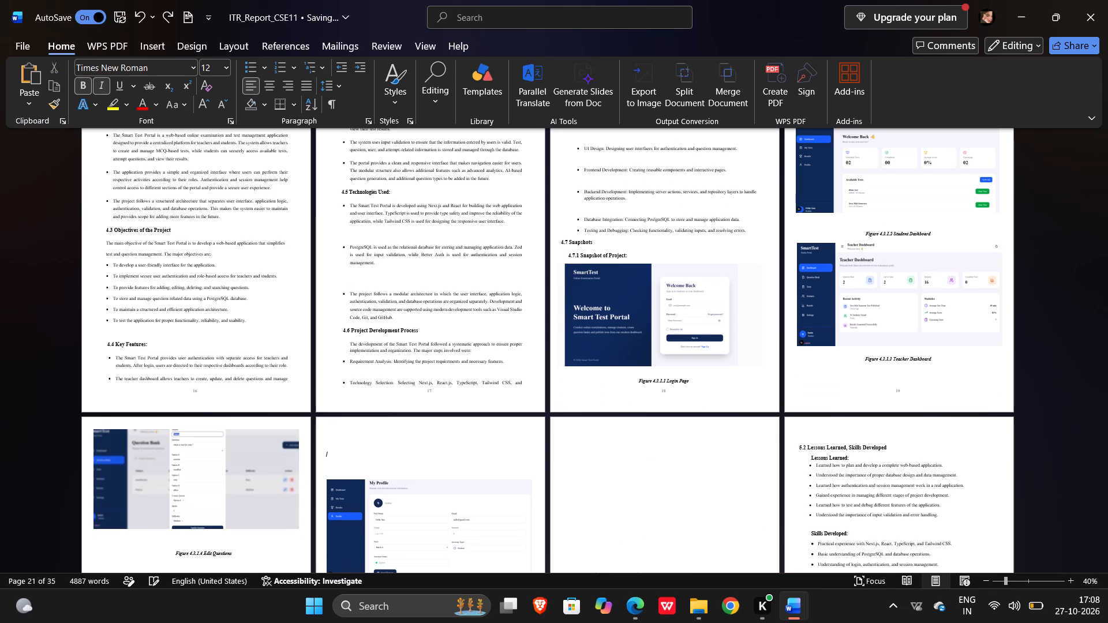
{"action": "key", "text": "ctrl+z"}
{"action": "key", "text": "ctrl+z"}
{"action": "key", "text": "ctrl+z"}
{"action": "key", "text": "ctrl+z"}
{"action": "key", "text": "ctrl+z"}
{"action": "key", "text": "ctrl+z"}
{"action": "key", "text": "ctrl+z"}
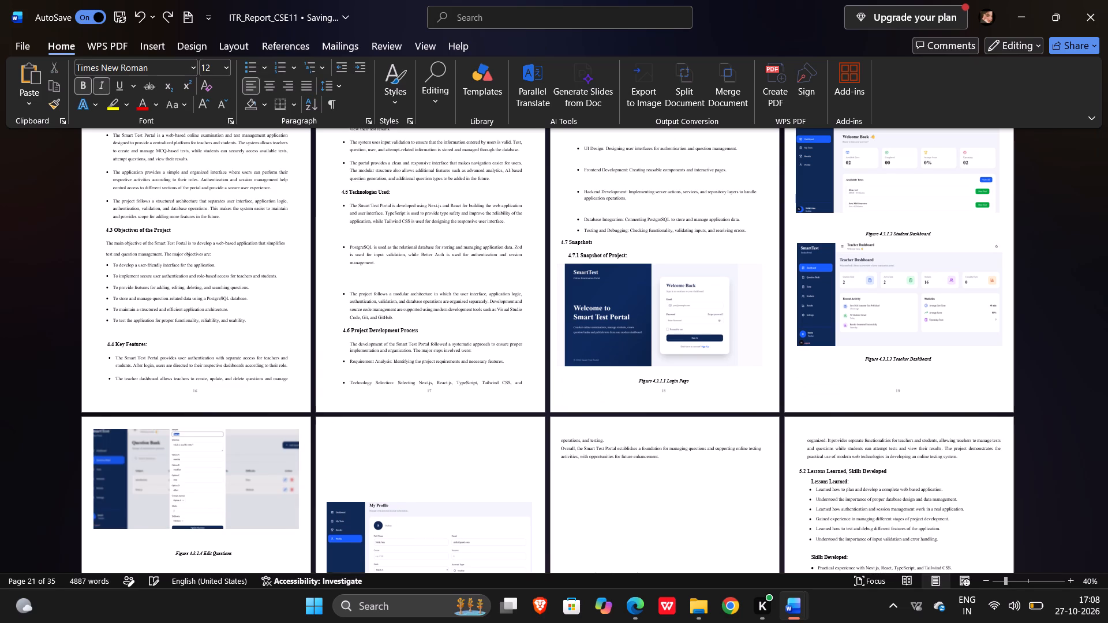
{"action": "key", "text": "ctrl+z"}
{"action": "key", "text": "ctrl+z"}
{"action": "key", "text": "ctrl+z"}
{"action": "key", "text": "ctrl+z"}
{"action": "key", "text": "ctrl+z"}
{"action": "key", "text": "ctrl+z"}
{"action": "key", "text": "ctrl+z"}
{"action": "key", "text": "ctrl+z"}
{"action": "key", "text": "ctrl+z"}
{"action": "key", "text": "ctrl+z"}
{"action": "key", "text": "ctrl+z"}
{"action": "key", "text": "ctrl+z"}
{"action": "key", "text": "ctrl+z"}
{"action": "key", "text": "ctrl+z"}
{"action": "key", "text": "ctrl+z"}
{"action": "key", "text": "ctrl+z"}
{"action": "key", "text": "ctrl+z"}
{"action": "key", "text": "ctrl+z"}
{"action": "key", "text": "ctrl+z"}
{"action": "key", "text": "ctrl+z"}
{"action": "key", "text": "ctrl+z"}
{"action": "key", "text": "ctrl+z"}
{"action": "key", "text": "ctrl+z"}
{"action": "key", "text": "ctrl+z"}
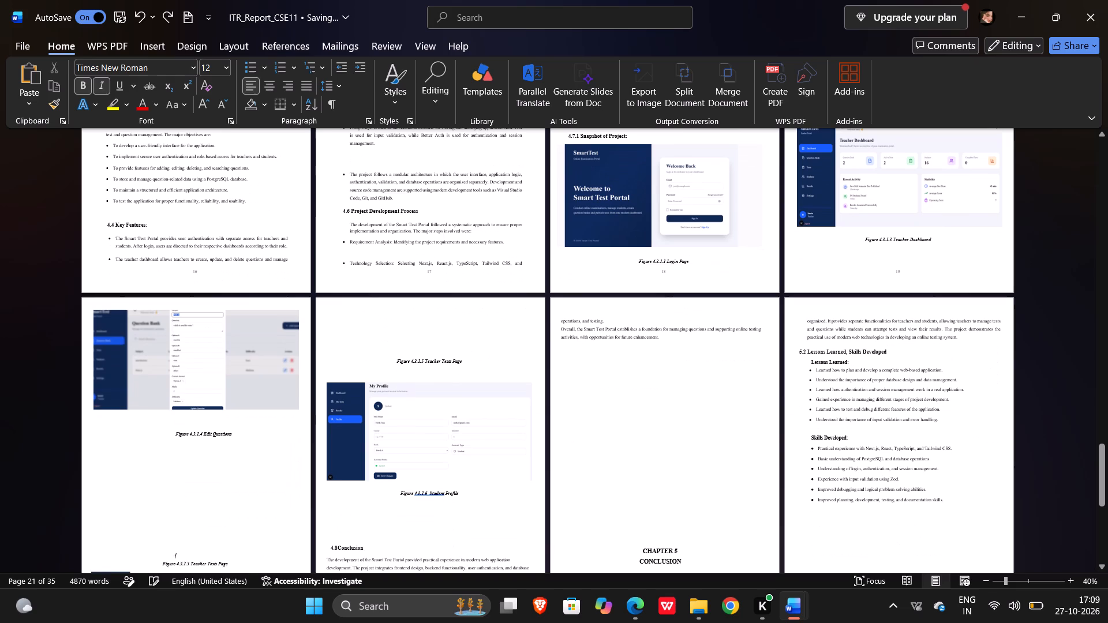
{"action": "key", "text": "ctrl+z"}
{"action": "key", "text": "ctrl+z"}
{"action": "key", "text": "ctrl+z"}
{"action": "key", "text": "ctrl+z"}
{"action": "key", "text": "ctrl+z"}
{"action": "key", "text": "ctrl+z"}
{"action": "key", "text": "ctrl+z"}
{"action": "key", "text": "ctrl+z"}
{"action": "key", "text": "ctrl+z"}
{"action": "key", "text": "ctrl+z"}
{"action": "key", "text": "ctrl+z"}
{"action": "key", "text": "ctrl+z"}
{"action": "key", "text": "ctrl+z"}
{"action": "key", "text": "ctrl+z"}
{"action": "key", "text": "ctrl+z"}
{"action": "key", "text": "ctrl+z"}
{"action": "key", "text": "ctrl+z"}
{"action": "key", "text": "ctrl+z"}
{"action": "key", "text": "ctrl+z"}
{"action": "key", "text": "ctrl+z"}
{"action": "key", "text": "ctrl+z"}
{"action": "key", "text": "ctrl+z"}
{"action": "key", "text": "ctrl+z"}
{"action": "key", "text": "ctrl+z"}
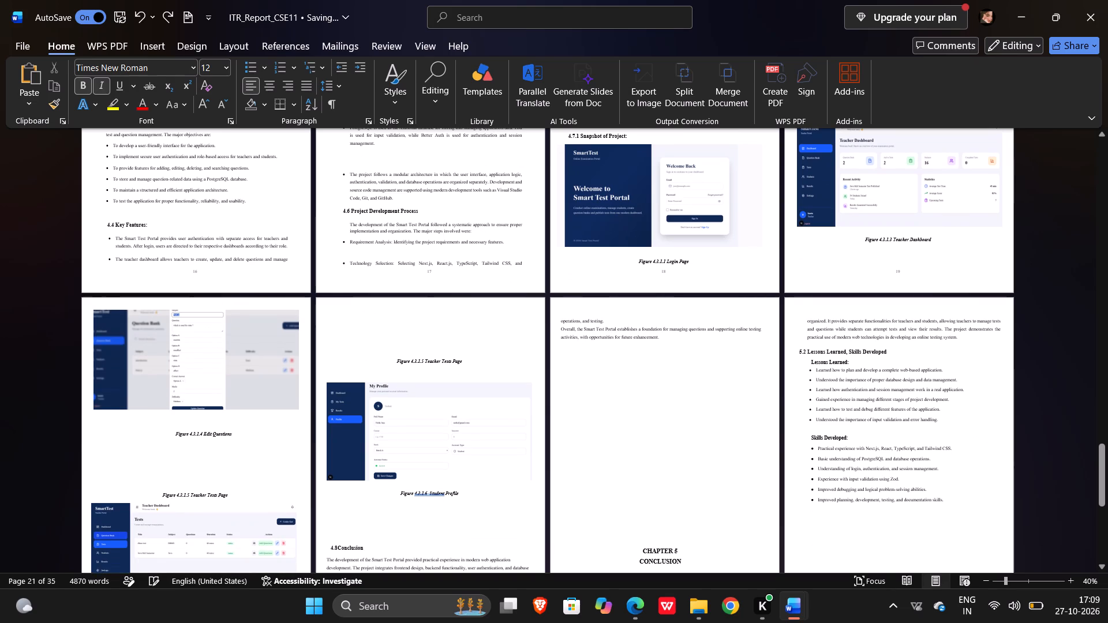
{"action": "key", "text": "ctrl+z"}
{"action": "key", "text": "ctrl+z"}
{"action": "key", "text": "ctrl+z"}
{"action": "key", "text": "ctrl+z"}
{"action": "key", "text": "ctrl+z"}
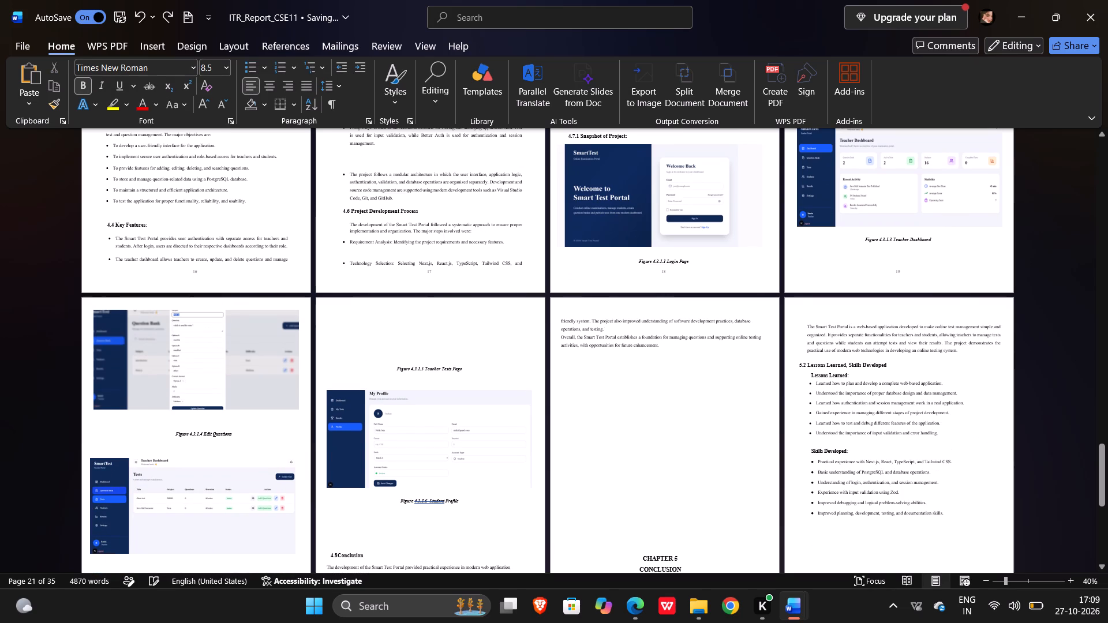
{"action": "key", "text": "ctrl+z"}
{"action": "key", "text": "ctrl+z"}
{"action": "key", "text": "ctrl+z"}
{"action": "key", "text": "ctrl+z"}
{"action": "key", "text": "ctrl+z"}
{"action": "key", "text": "ctrl+z"}
{"action": "key", "text": "ctrl+z"}
{"action": "key", "text": "ctrl+z"}
{"action": "key", "text": "ctrl+z"}
{"action": "key", "text": "ctrl+z"}
{"action": "key", "text": "ctrl+z"}
{"action": "key", "text": "ctrl+z"}
{"action": "key", "text": "ctrl+z"}
{"action": "key", "text": "ctrl+z"}
{"action": "key", "text": "ctrl+z"}
{"action": "key", "text": "ctrl+z"}
{"action": "key", "text": "ctrl+z"}
{"action": "key", "text": "ctrl+z"}
{"action": "key", "text": "ctrl+z"}
{"action": "key", "text": "ctrl+z"}
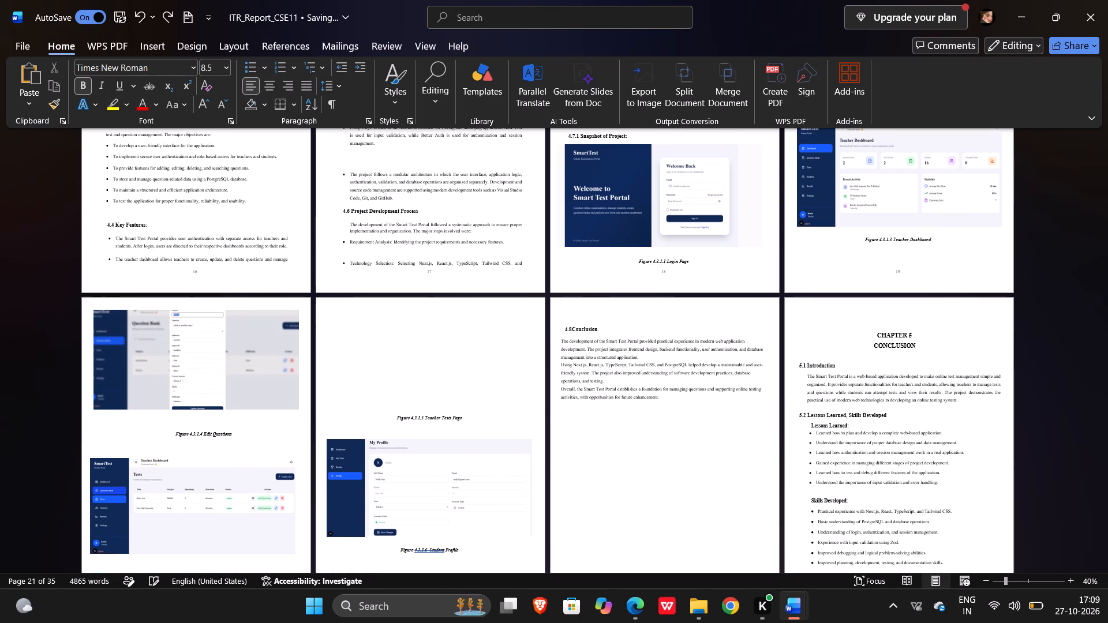
{"action": "key", "text": "ctrl+z"}
{"action": "key", "text": "ctrl+z"}
{"action": "key", "text": "ctrl+z"}
{"action": "key", "text": "ctrl+z"}
{"action": "key", "text": "ctrl+z"}
{"action": "key", "text": "ctrl+z"}
{"action": "key", "text": "ctrl+z"}
{"action": "key", "text": "ctrl+z"}
{"action": "key", "text": "ctrl+z"}
{"action": "key", "text": "ctrl+z"}
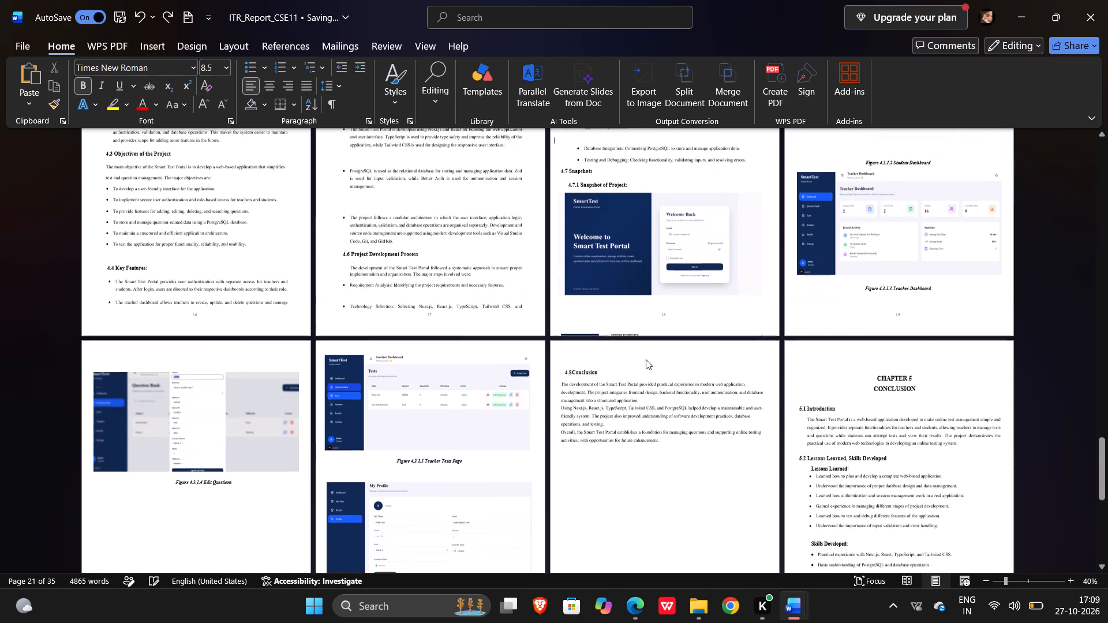
{"action": "key", "text": "ctrl+z"}
{"action": "key", "text": "ctrl+z"}
{"action": "key", "text": "ctrl+z"}
{"action": "key", "text": "ctrl+z"}
{"action": "key", "text": "ctrl+z"}
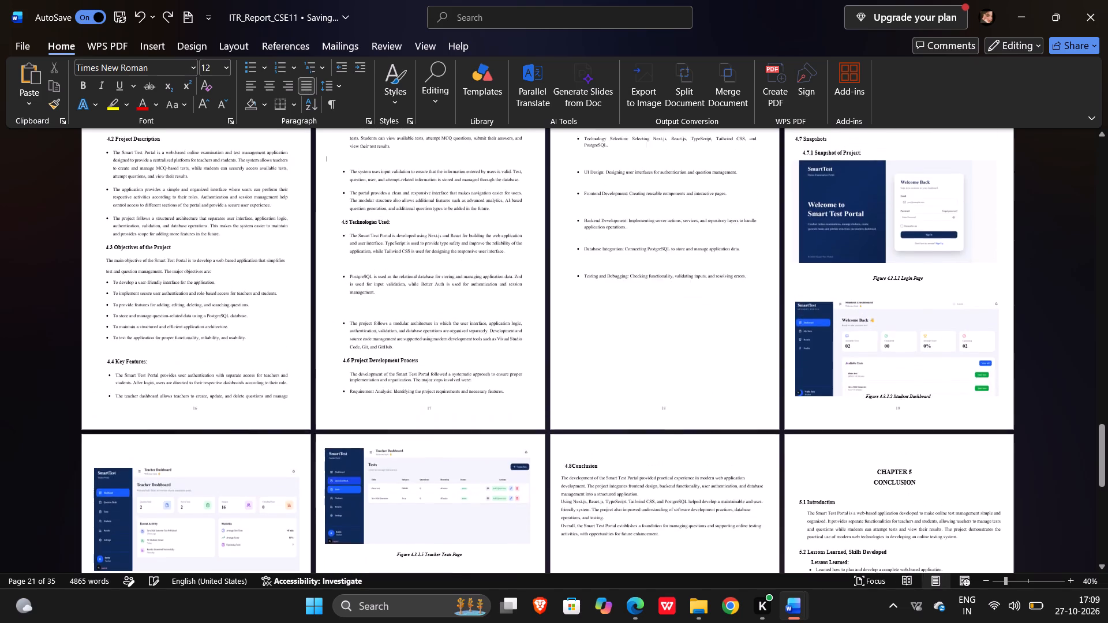
Reduce the blank space between the PostgreSQL bullet and the modular architecture bullet in section 4.5 Technologies Used.
{"action": "scroll", "coordinate": [646, 359], "scroll_direction": "up", "scroll_amount": 1}
{"action": "left_click", "coordinate": [646, 359]}
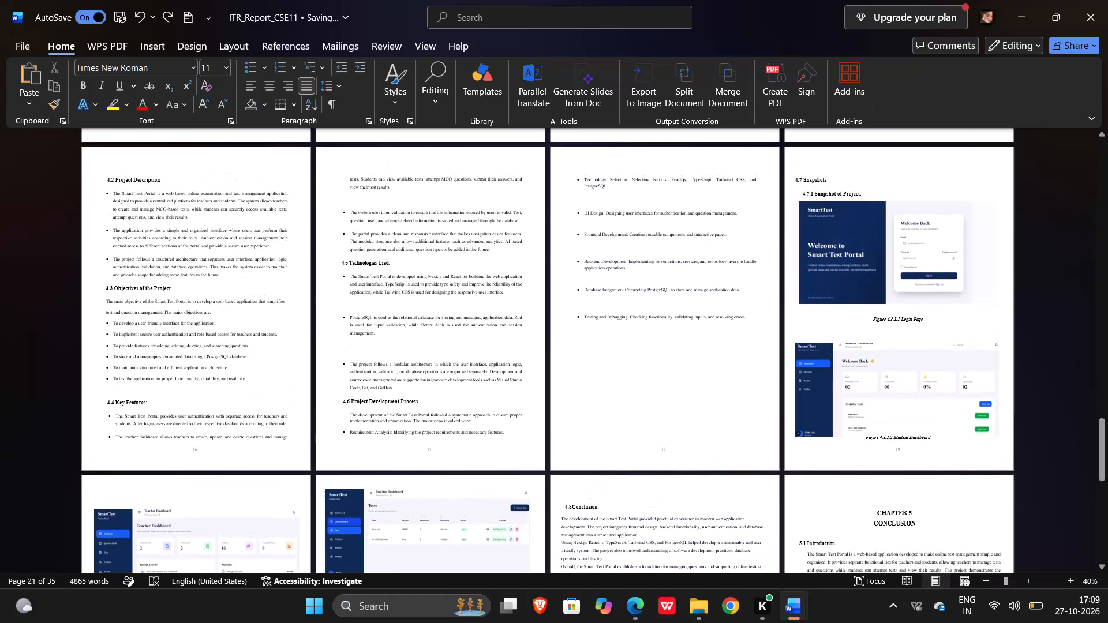
{"action": "scroll", "coordinate": [646, 359], "scroll_direction": "down", "scroll_amount": 1}
{"action": "left_click", "coordinate": [705, 337]}
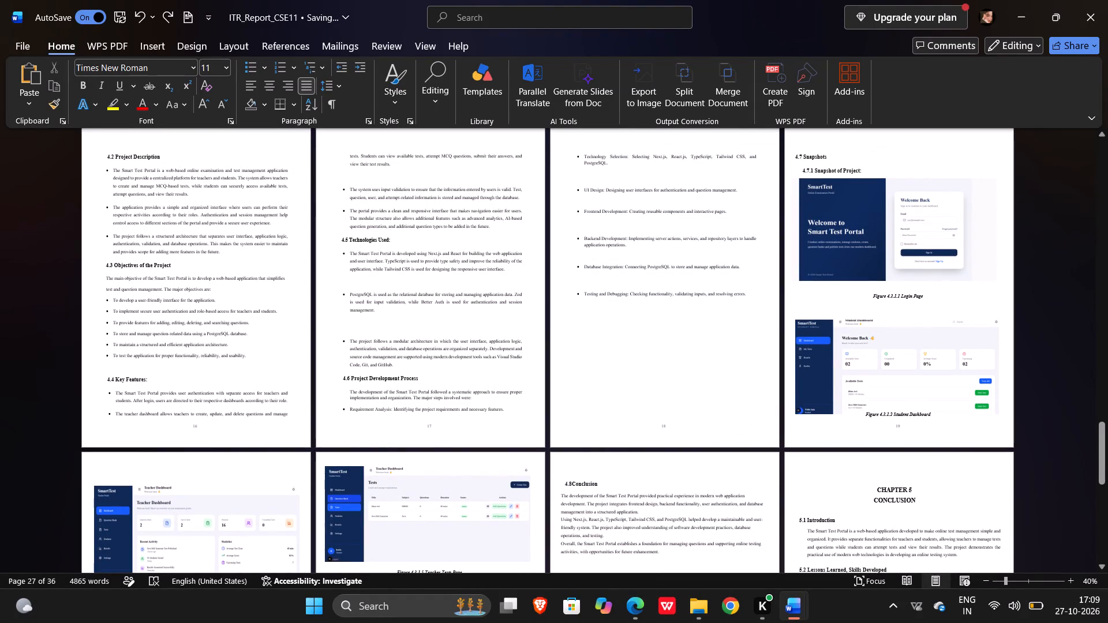
{"action": "left_click", "coordinate": [445, 325]}
{"action": "key", "text": "BackSpace"}
{"action": "key", "text": "BackSpace"}
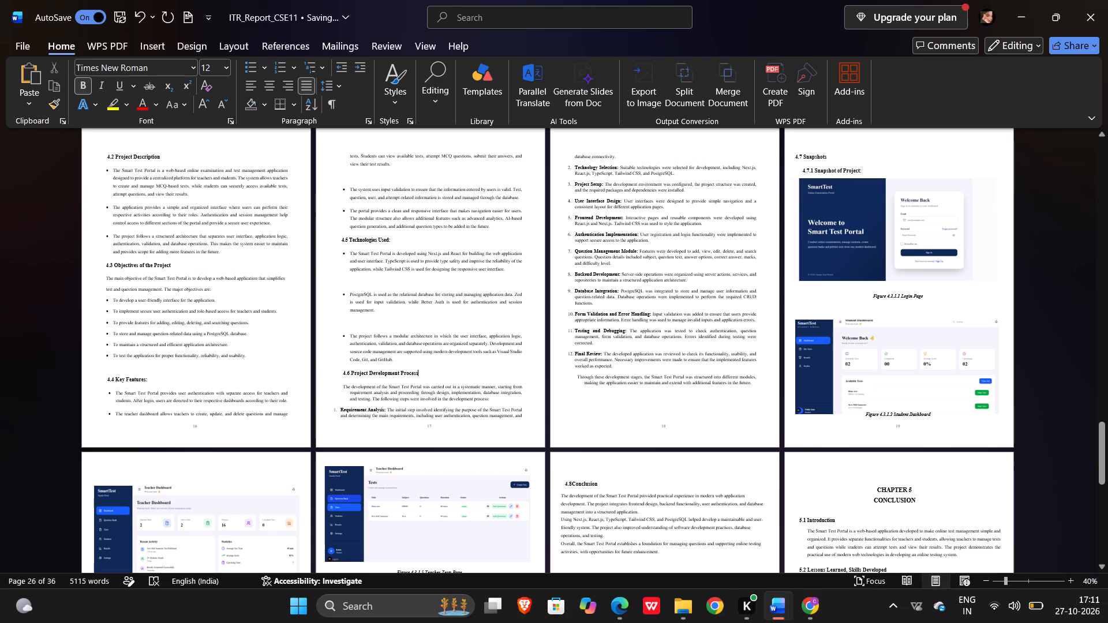
Examine the text of sections 4.4 to 4.6 and the page layout through chapter 5 after the replacement.
{"action": "left_click_drag", "start_coordinate": [394, 339], "coordinate": [417, 338]}
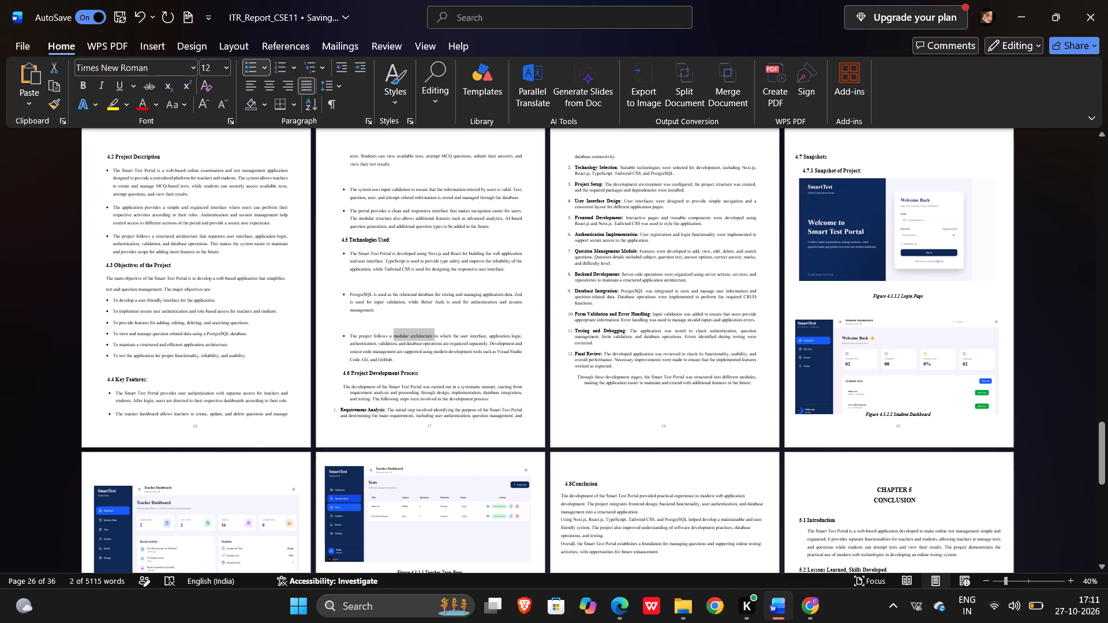
{"action": "left_click_drag", "start_coordinate": [384, 223], "coordinate": [407, 223]}
{"action": "left_click_drag", "start_coordinate": [372, 389], "coordinate": [406, 397]}
{"action": "left_click", "coordinate": [428, 408]}
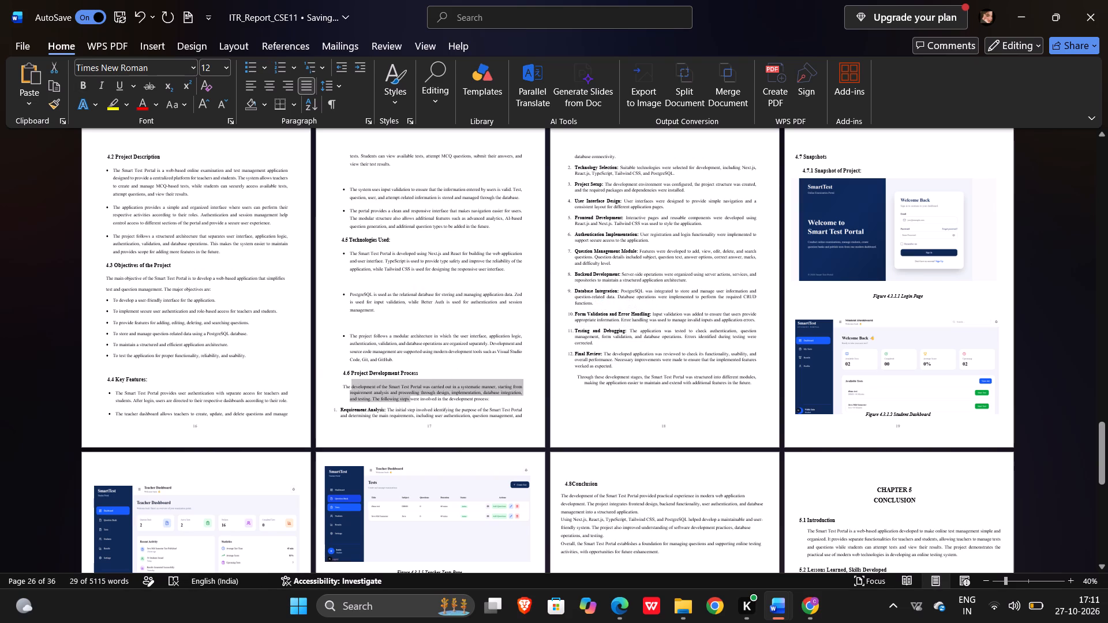
{"action": "scroll", "coordinate": [658, 264], "scroll_direction": "up", "scroll_amount": 1}
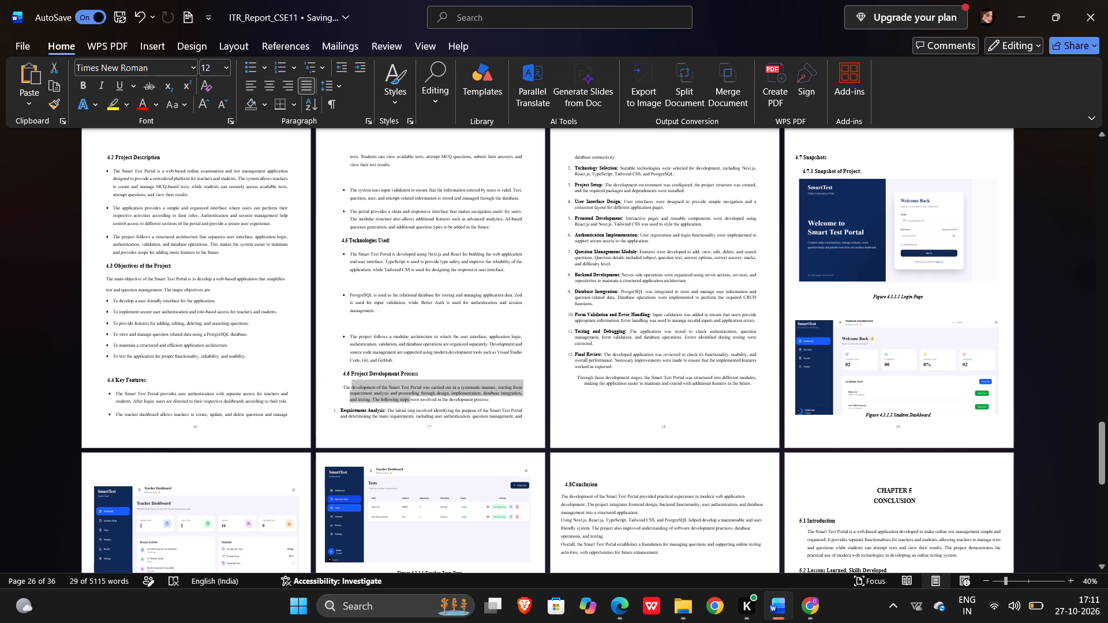
{"action": "scroll", "coordinate": [659, 372], "scroll_direction": "down", "scroll_amount": 4}
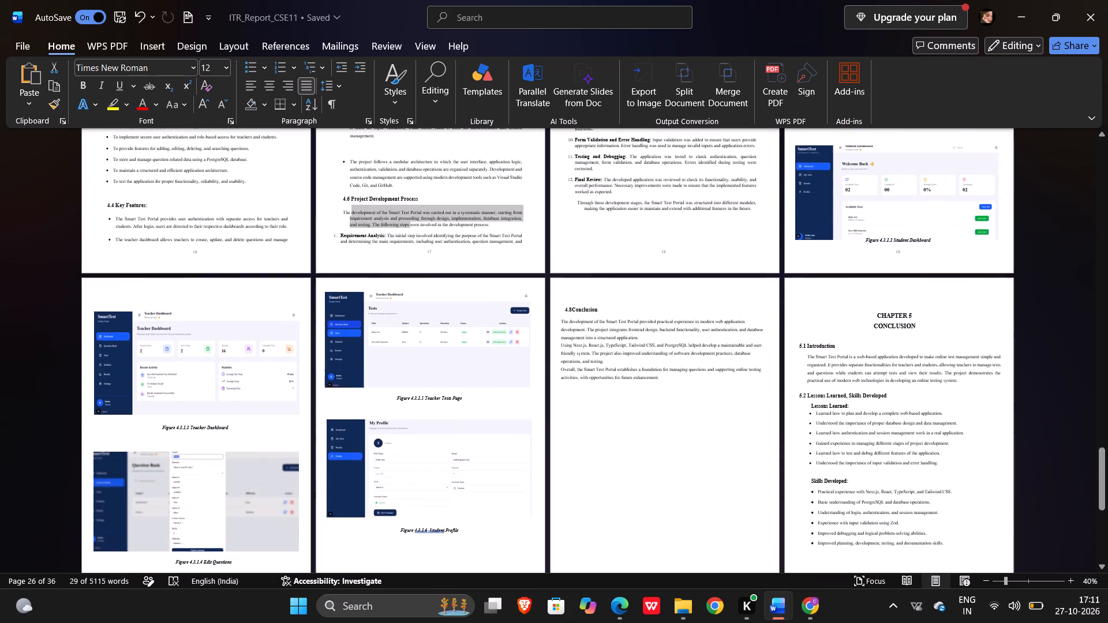
{"action": "scroll", "coordinate": [659, 372], "scroll_direction": "down", "scroll_amount": 1}
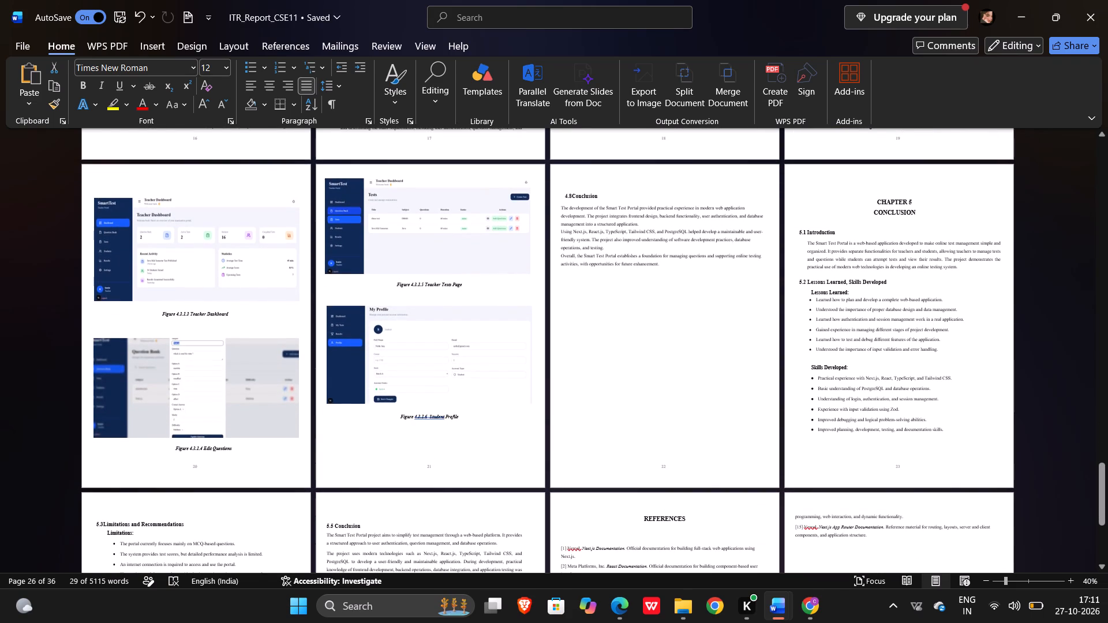
{"action": "scroll", "coordinate": [659, 372], "scroll_direction": "up", "scroll_amount": 10}
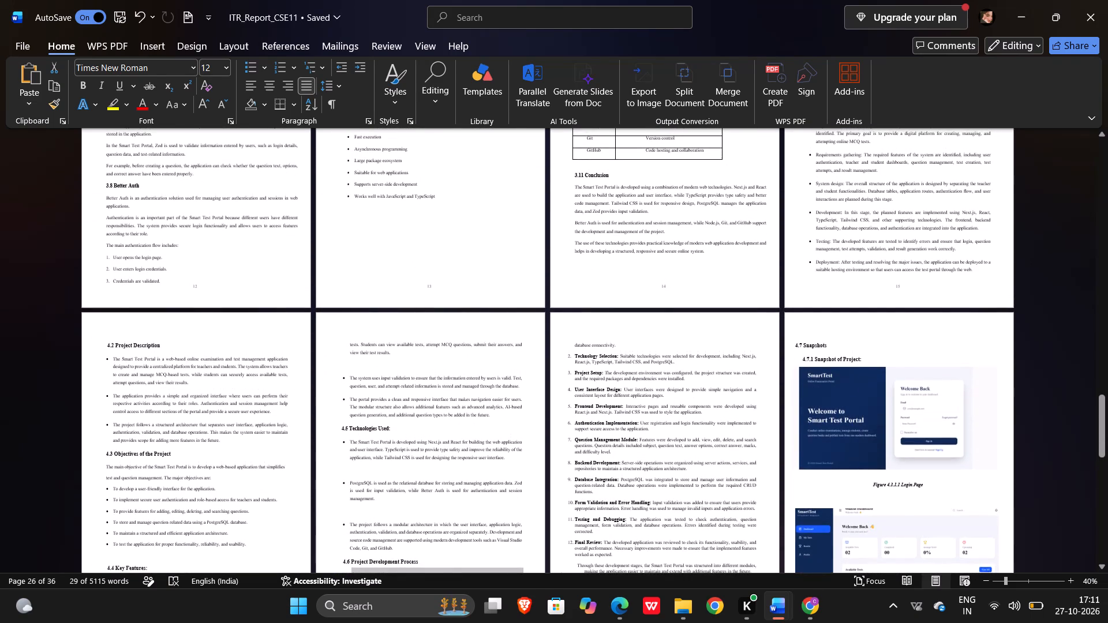
{"action": "scroll", "coordinate": [659, 372], "scroll_direction": "up", "scroll_amount": 11}
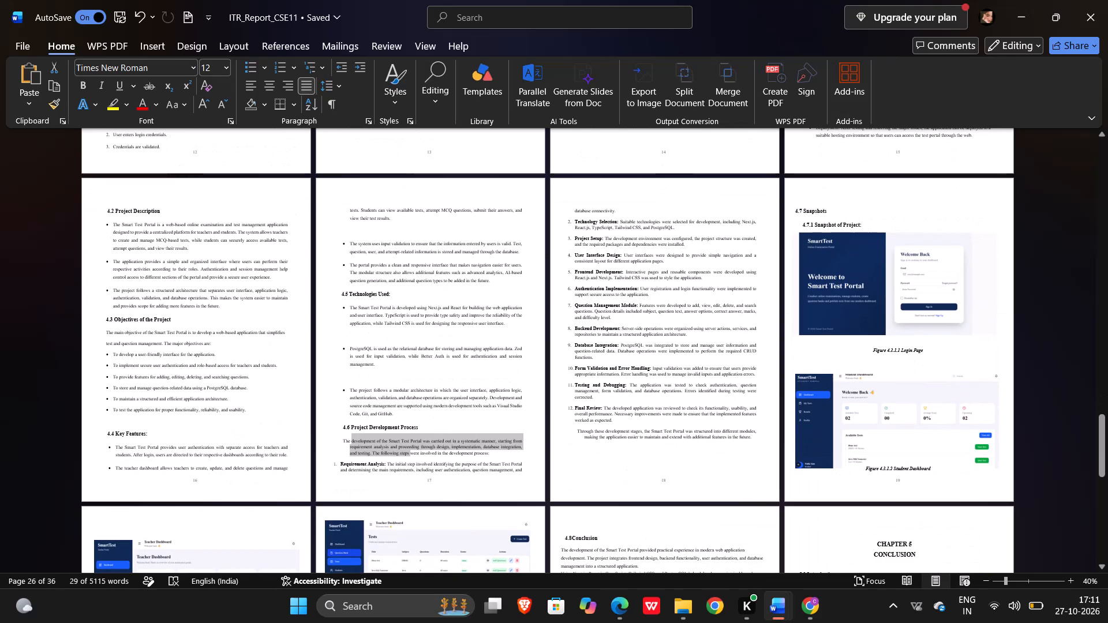
Examine the table of contents entries for chapters 4 and 5, then the report's pages up to the Chapter 5 Conclusion.
{"action": "scroll", "coordinate": [659, 372], "scroll_direction": "up", "scroll_amount": 5}
{"action": "scroll", "coordinate": [659, 372], "scroll_direction": "up", "scroll_amount": 20}
{"action": "scroll", "coordinate": [659, 372], "scroll_direction": "up", "scroll_amount": 1}
{"action": "scroll", "coordinate": [659, 372], "scroll_direction": "down", "scroll_amount": 1}
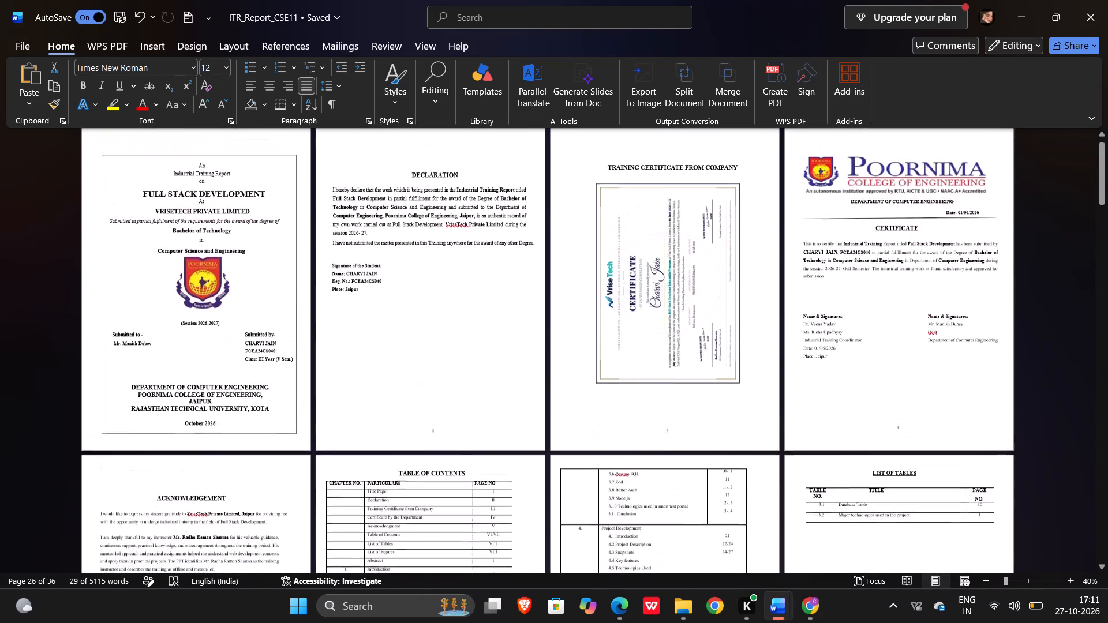
{"action": "scroll", "coordinate": [659, 372], "scroll_direction": "down", "scroll_amount": 1}
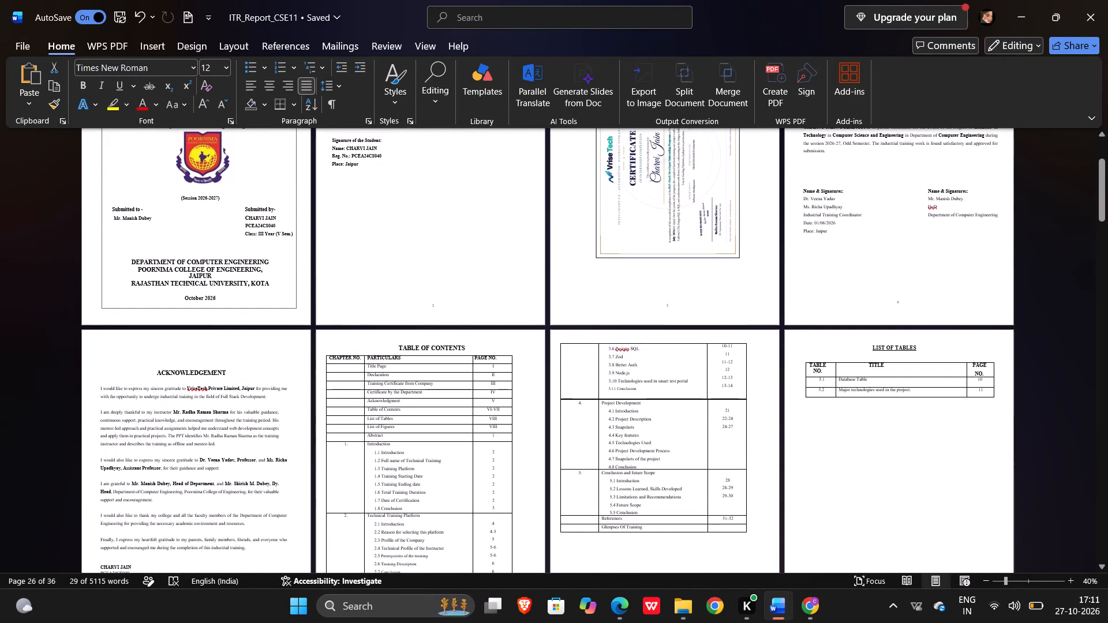
{"action": "left_click", "coordinate": [735, 428]}
{"action": "scroll", "coordinate": [735, 428], "scroll_direction": "down", "scroll_amount": 7}
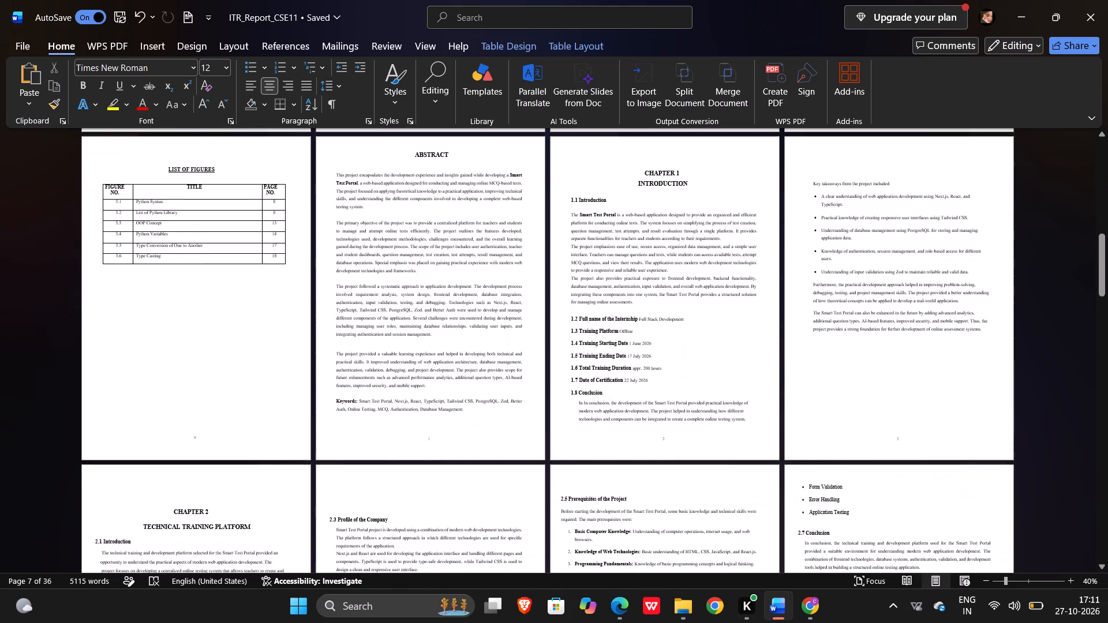
{"action": "scroll", "coordinate": [735, 428], "scroll_direction": "down", "scroll_amount": 8}
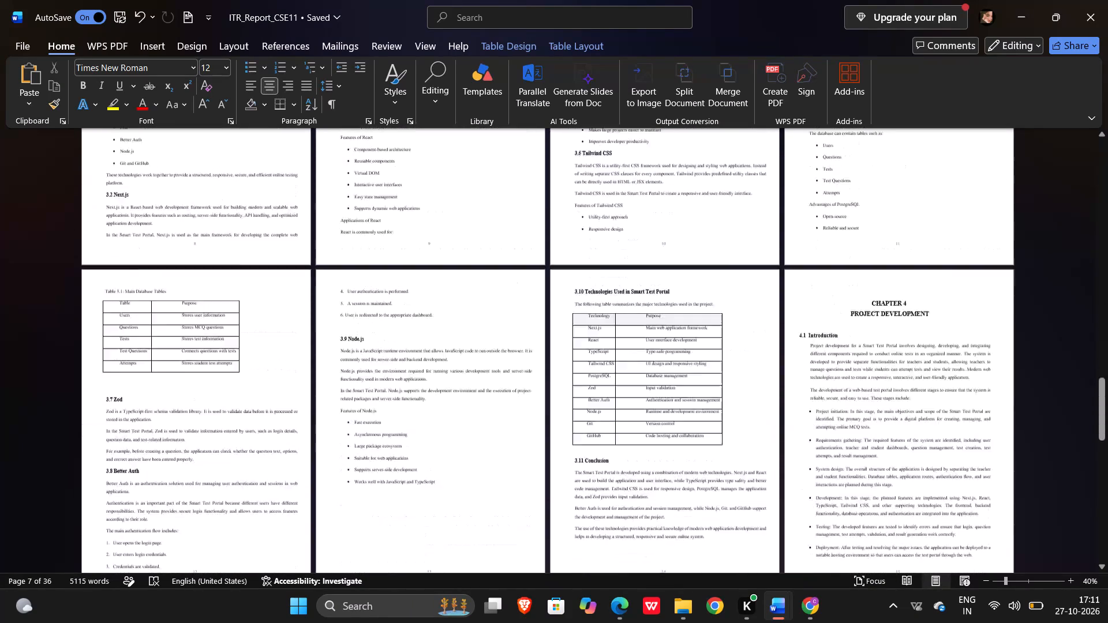
{"action": "scroll", "coordinate": [735, 428], "scroll_direction": "down", "scroll_amount": 3}
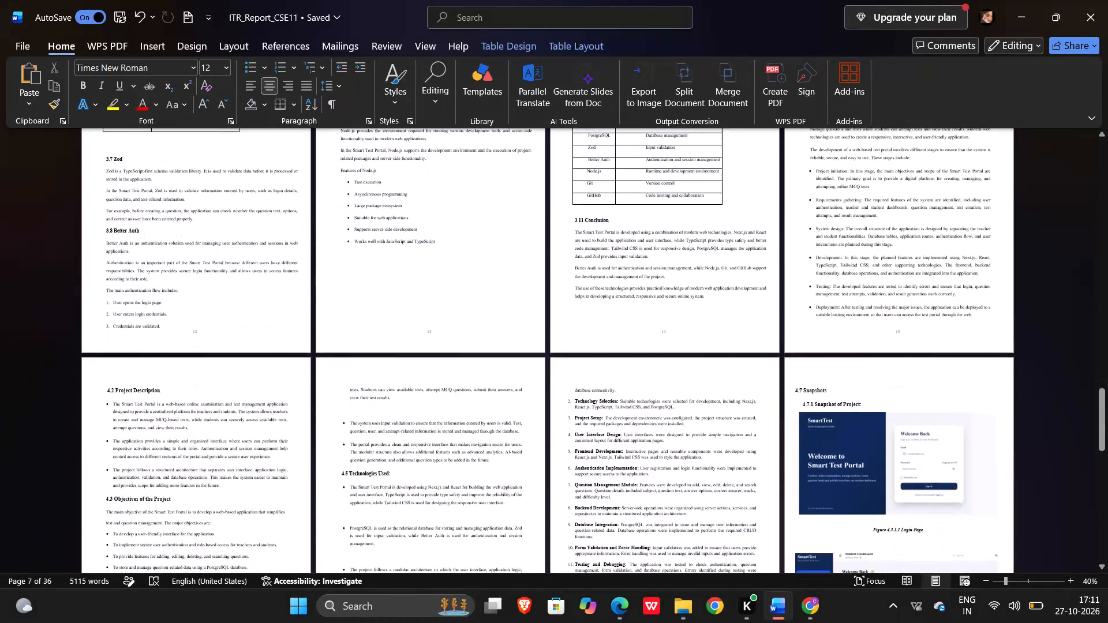
{"action": "scroll", "coordinate": [735, 428], "scroll_direction": "down", "scroll_amount": 3}
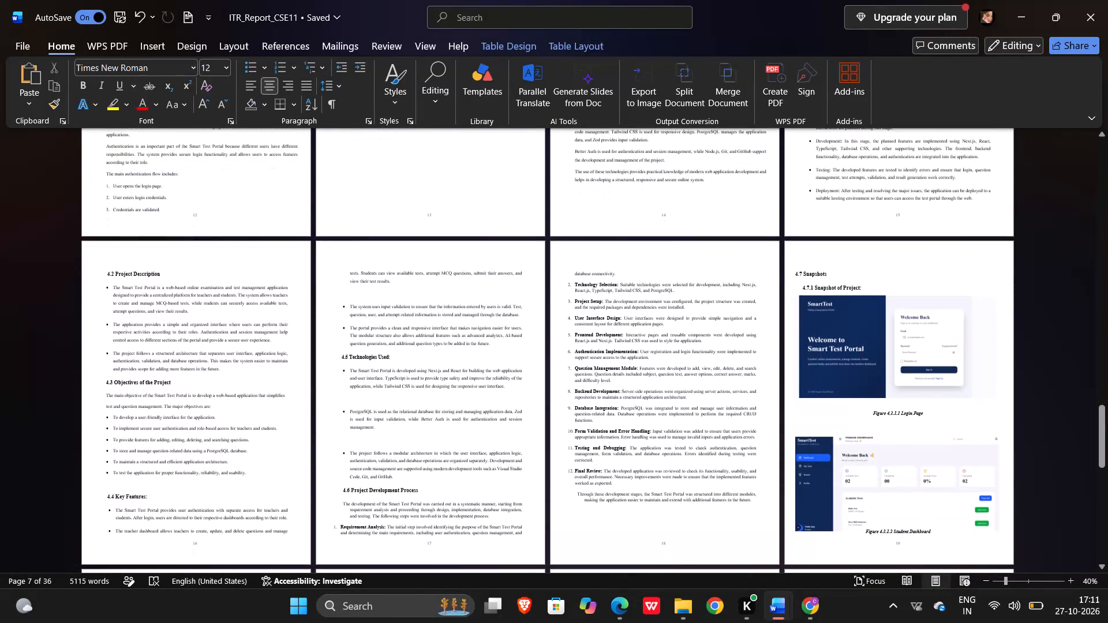
{"action": "scroll", "coordinate": [735, 428], "scroll_direction": "down", "scroll_amount": 2}
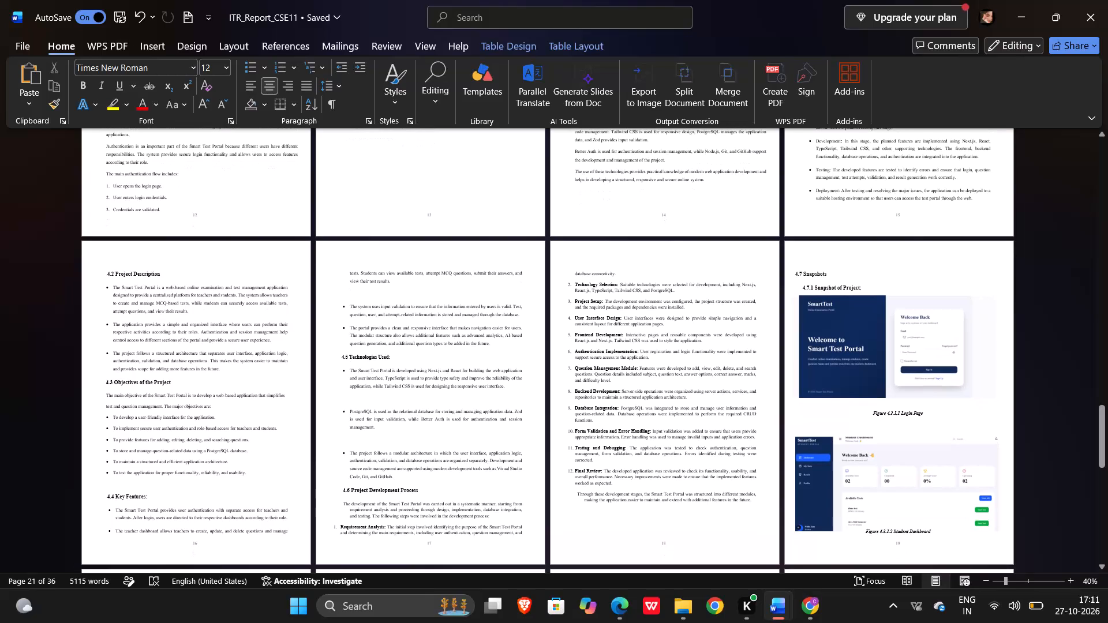
{"action": "scroll", "coordinate": [735, 428], "scroll_direction": "down", "scroll_amount": 7}
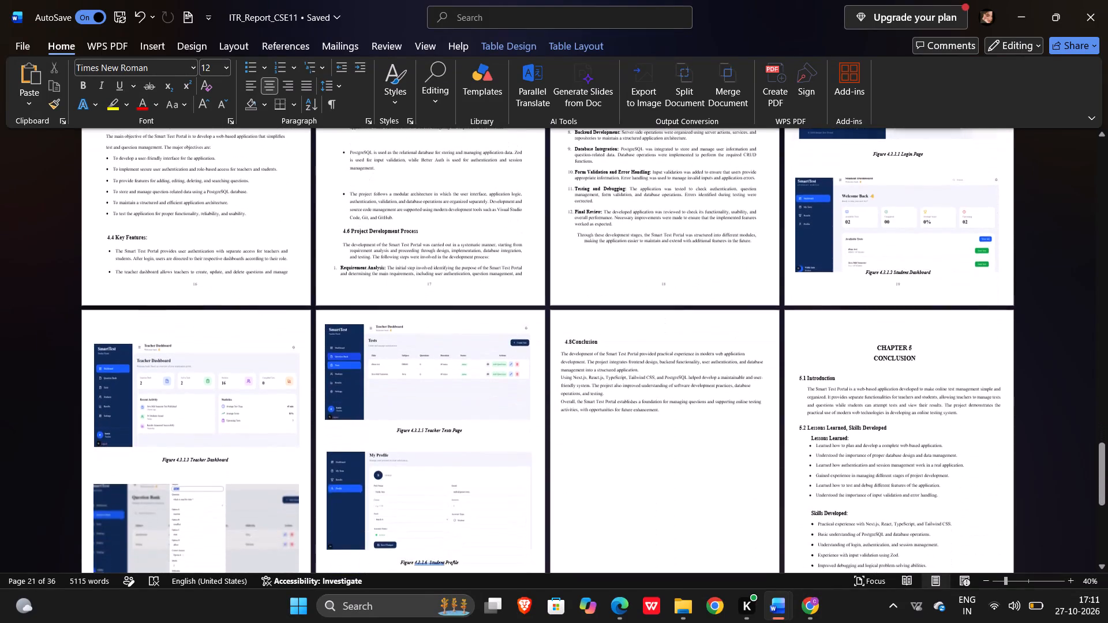
{"action": "scroll", "coordinate": [735, 428], "scroll_direction": "down", "scroll_amount": 1}
{"action": "scroll", "coordinate": [735, 428], "scroll_direction": "up", "scroll_amount": 4}
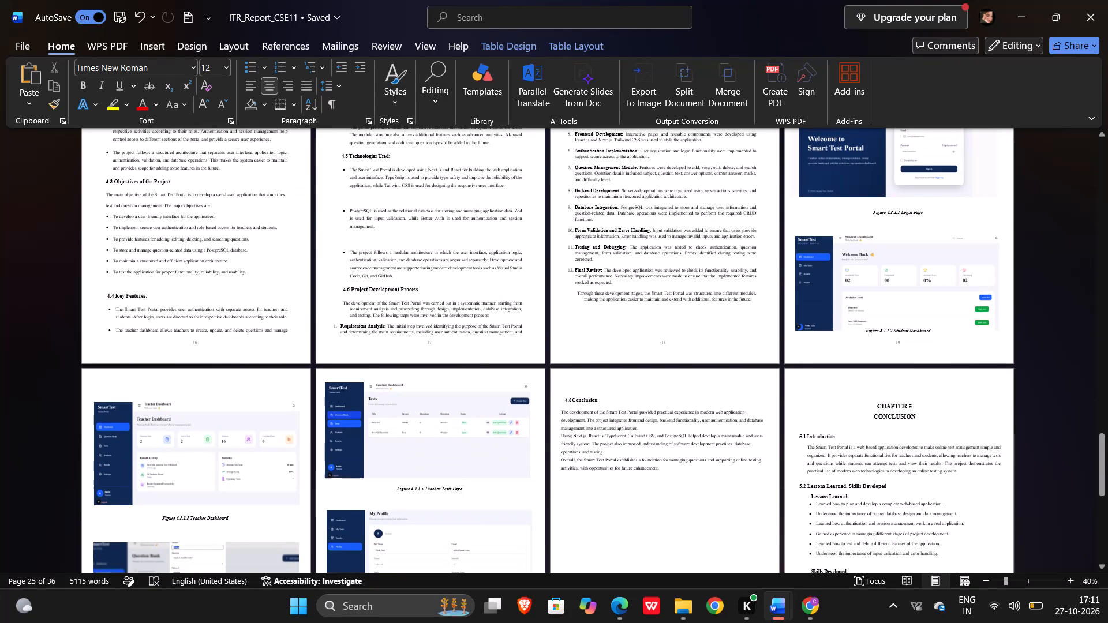
Compare the chapter 4 entries in the table of contents with the section headings and page numbers in the report body.
{"action": "scroll", "coordinate": [735, 428], "scroll_direction": "up", "scroll_amount": 10}
{"action": "scroll", "coordinate": [735, 428], "scroll_direction": "up", "scroll_amount": 20}
{"action": "scroll", "coordinate": [735, 428], "scroll_direction": "up", "scroll_amount": 20}
{"action": "scroll", "coordinate": [735, 428], "scroll_direction": "up", "scroll_amount": 20}
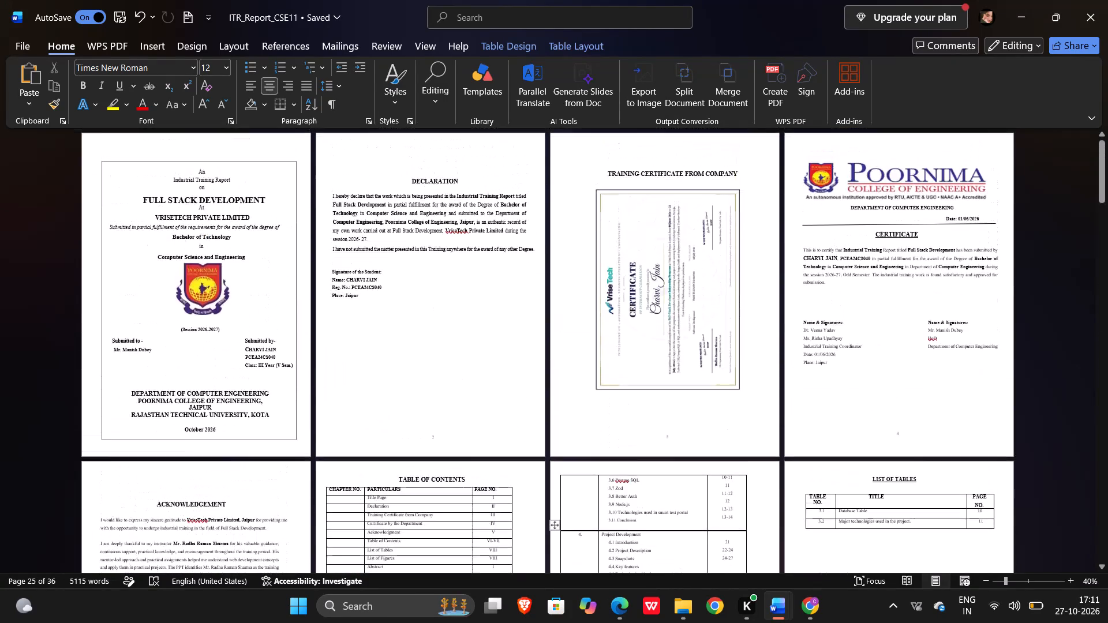
{"action": "scroll", "coordinate": [735, 428], "scroll_direction": "down", "scroll_amount": 4}
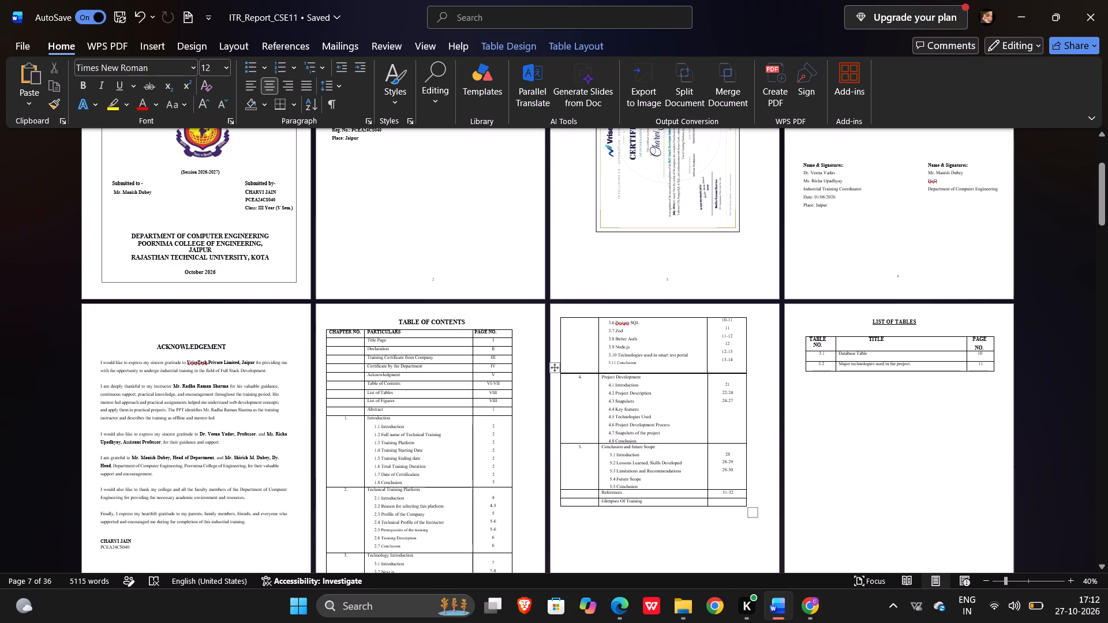
{"action": "left_click", "coordinate": [643, 403]}
{"action": "scroll", "coordinate": [657, 420], "scroll_direction": "down", "scroll_amount": 8}
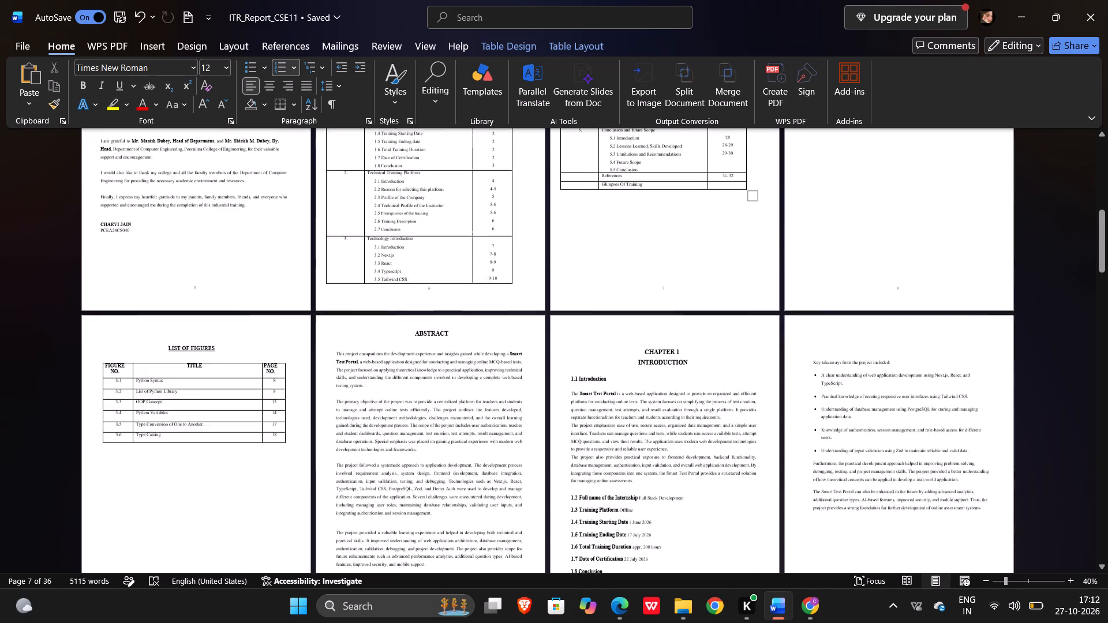
{"action": "scroll", "coordinate": [657, 420], "scroll_direction": "down", "scroll_amount": 10}
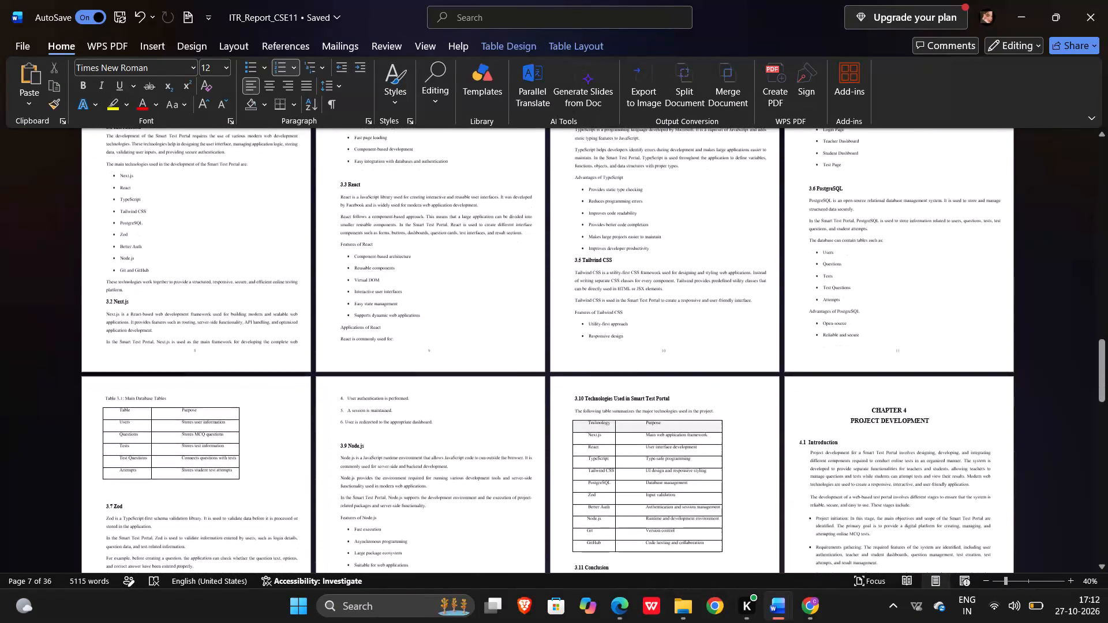
{"action": "scroll", "coordinate": [657, 420], "scroll_direction": "down", "scroll_amount": 4}
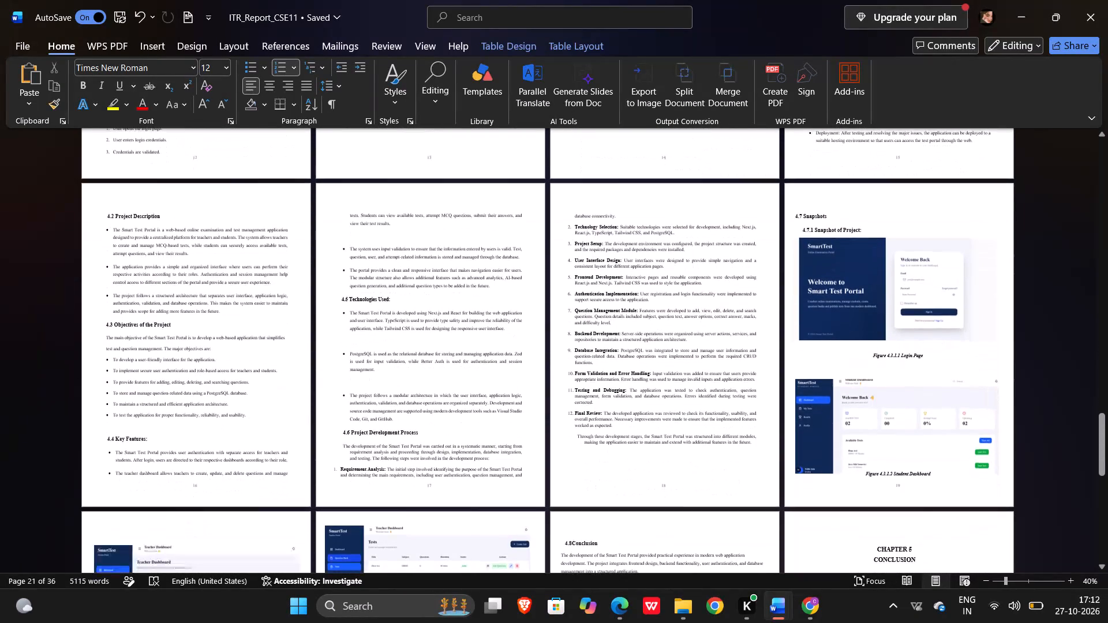
{"action": "scroll", "coordinate": [657, 420], "scroll_direction": "up", "scroll_amount": 4}
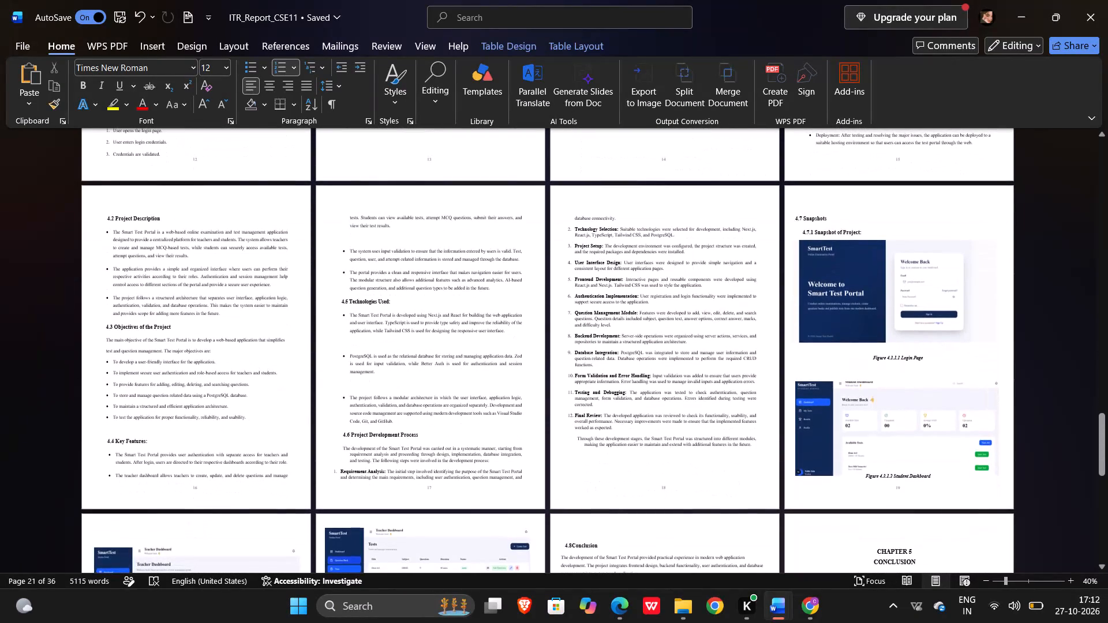
{"action": "scroll", "coordinate": [657, 420], "scroll_direction": "up", "scroll_amount": 3}
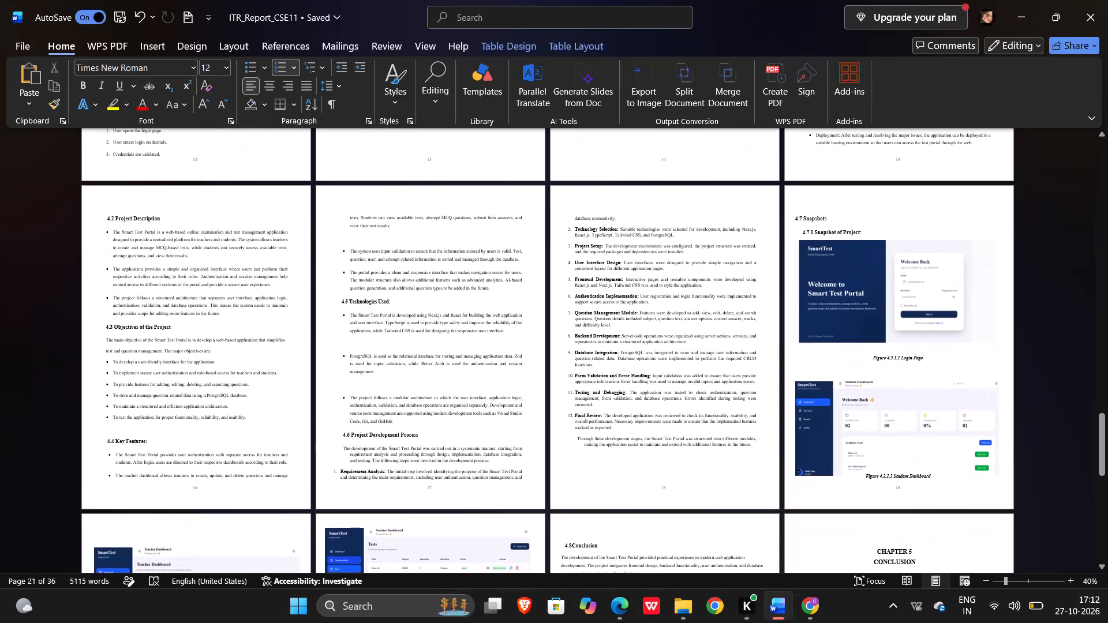
Replace the 4.3 title in the table of contents with "Objectives of the project".
{"action": "scroll", "coordinate": [657, 420], "scroll_direction": "up", "scroll_amount": 2}
{"action": "scroll", "coordinate": [657, 420], "scroll_direction": "up", "scroll_amount": 20}
{"action": "scroll", "coordinate": [657, 420], "scroll_direction": "up", "scroll_amount": 20}
{"action": "scroll", "coordinate": [657, 420], "scroll_direction": "up", "scroll_amount": 1}
{"action": "scroll", "coordinate": [657, 420], "scroll_direction": "down", "scroll_amount": 1}
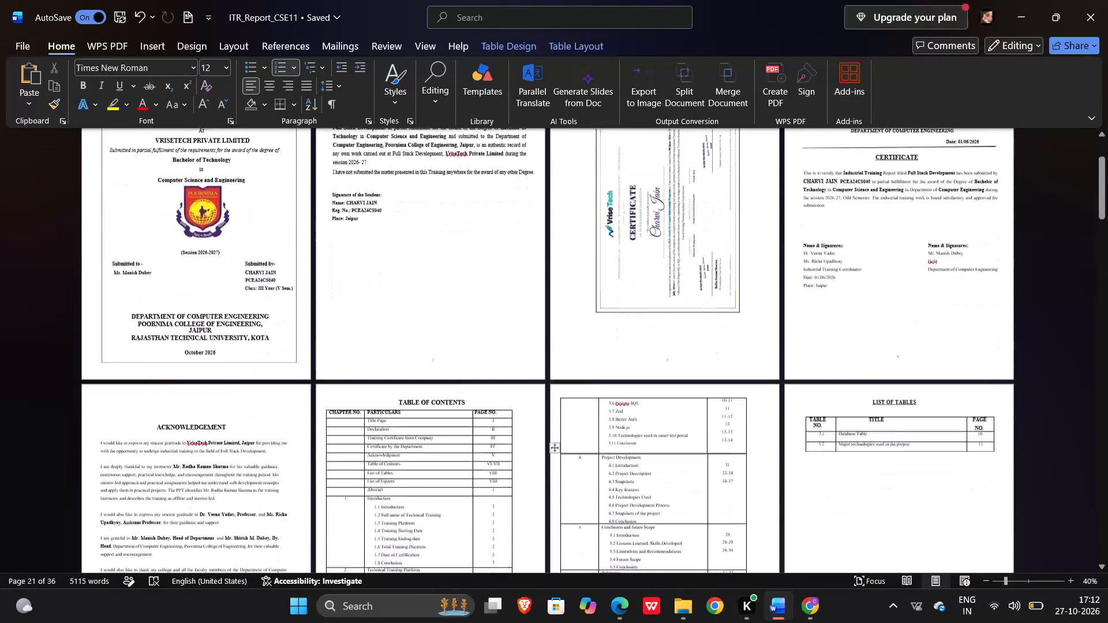
{"action": "scroll", "coordinate": [657, 420], "scroll_direction": "down", "scroll_amount": 1}
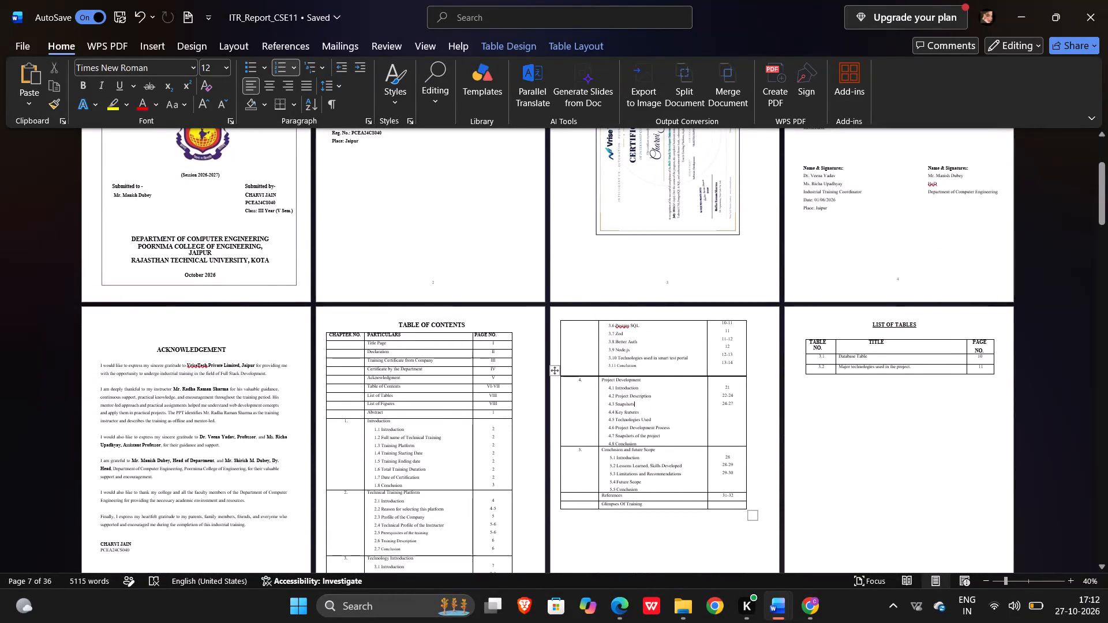
{"action": "key", "text": "BackSpace"}
{"action": "key", "text": "BackSpace"}
{"action": "key", "text": "BackSpace"}
{"action": "key", "text": "BackSpace"}
{"action": "key", "text": "BackSpace"}
{"action": "key", "text": "BackSpace"}
{"action": "key", "text": "BackSpace"}
{"action": "key", "text": "BackSpace"}
{"action": "key", "text": "BackSpace"}
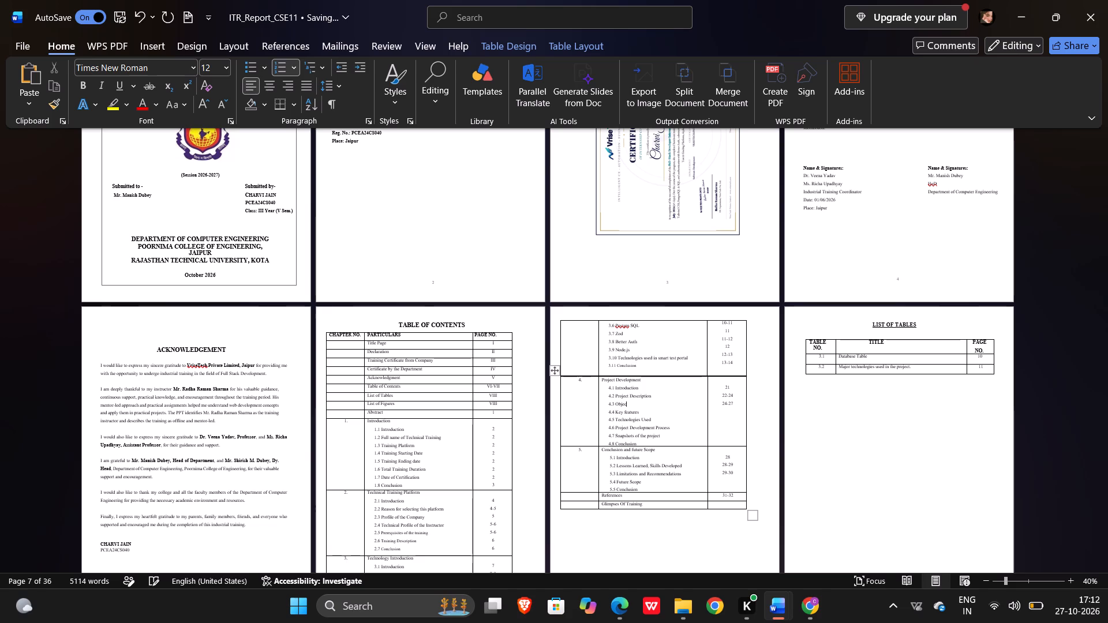
{"action": "key", "text": "BackSpace"}
{"action": "key", "text": "BackSpace"}
{"action": "key", "text": "BackSpace"}
{"action": "type", "text": "f the project"}
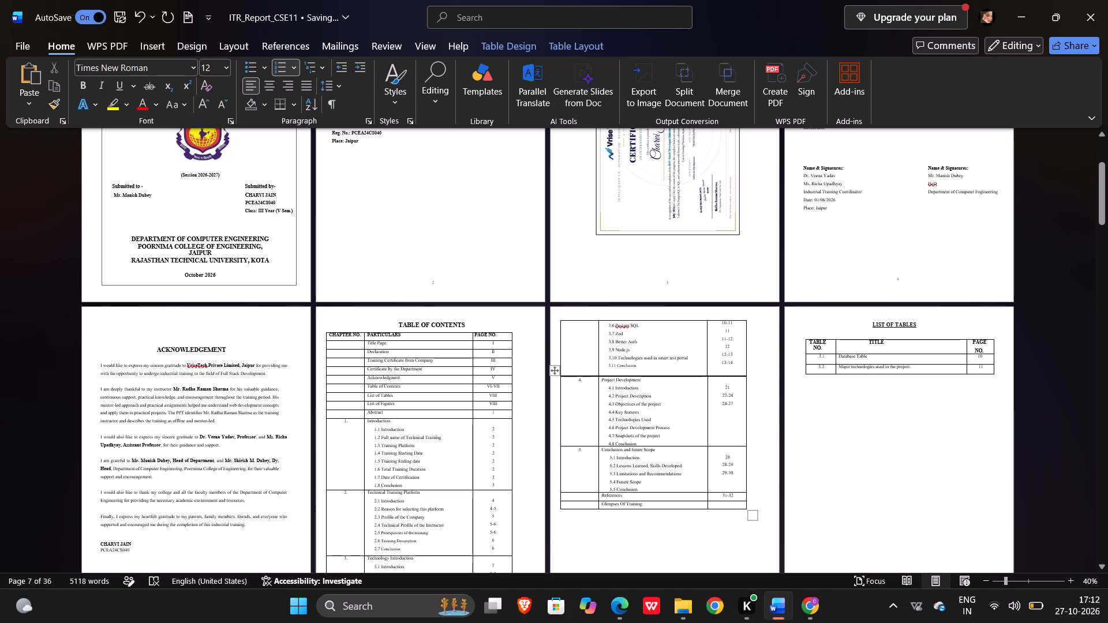
Delete the outdated page numbers beside entries 4.1, 4.2 and 4.3 in the table of contents.
{"action": "left_click", "coordinate": [733, 395]}
{"action": "key", "text": "BackSpace"}
{"action": "key", "text": "BackSpace"}
{"action": "key", "text": "BackSpace"}
{"action": "key", "text": "BackSpace"}
{"action": "key", "text": "BackSpace"}
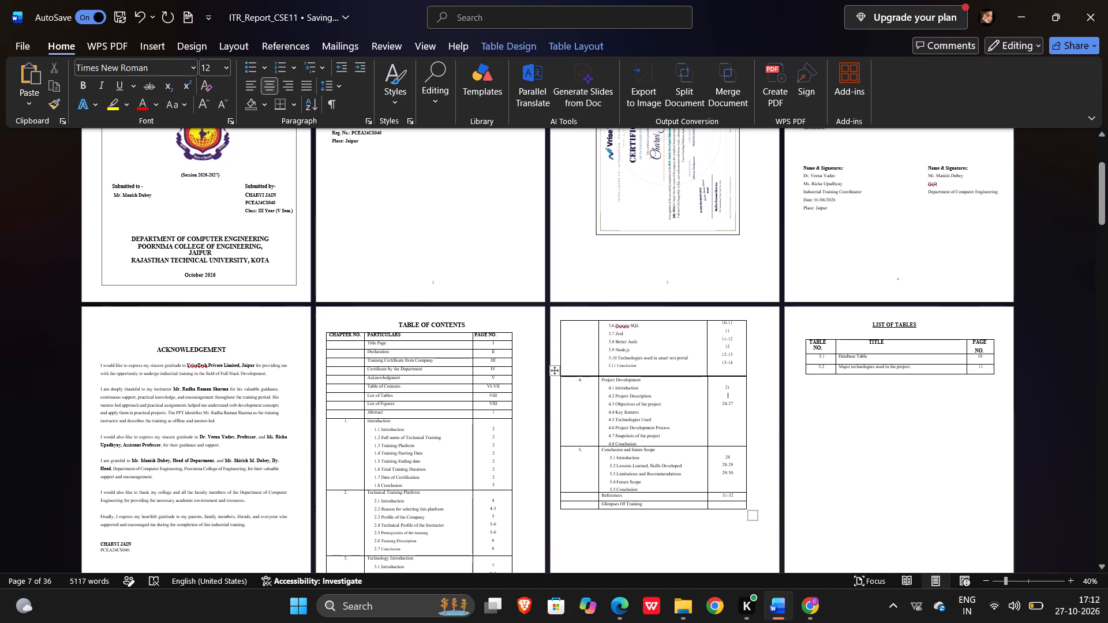
{"action": "left_click", "coordinate": [730, 389]}
{"action": "key", "text": "BackSpace"}
{"action": "key", "text": "BackSpace"}
{"action": "key", "text": "BackSpace"}
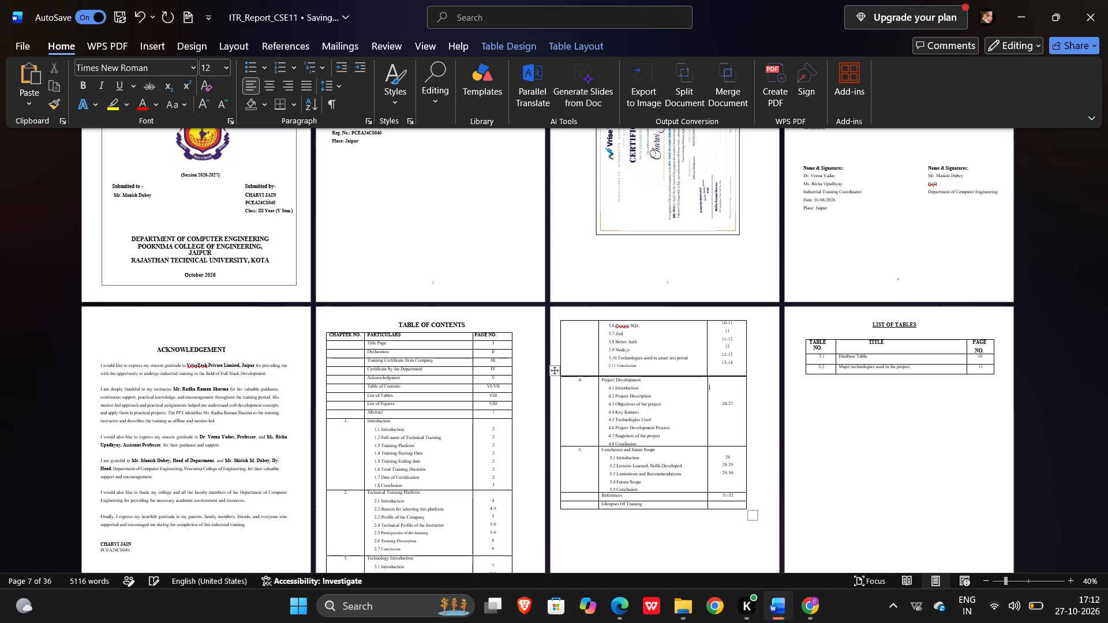
{"action": "left_click", "coordinate": [735, 404]}
{"action": "key", "text": "BackSpace"}
{"action": "key", "text": "BackSpace"}
{"action": "key", "text": "BackSpace"}
{"action": "key", "text": "BackSpace"}
{"action": "key", "text": "BackSpace"}
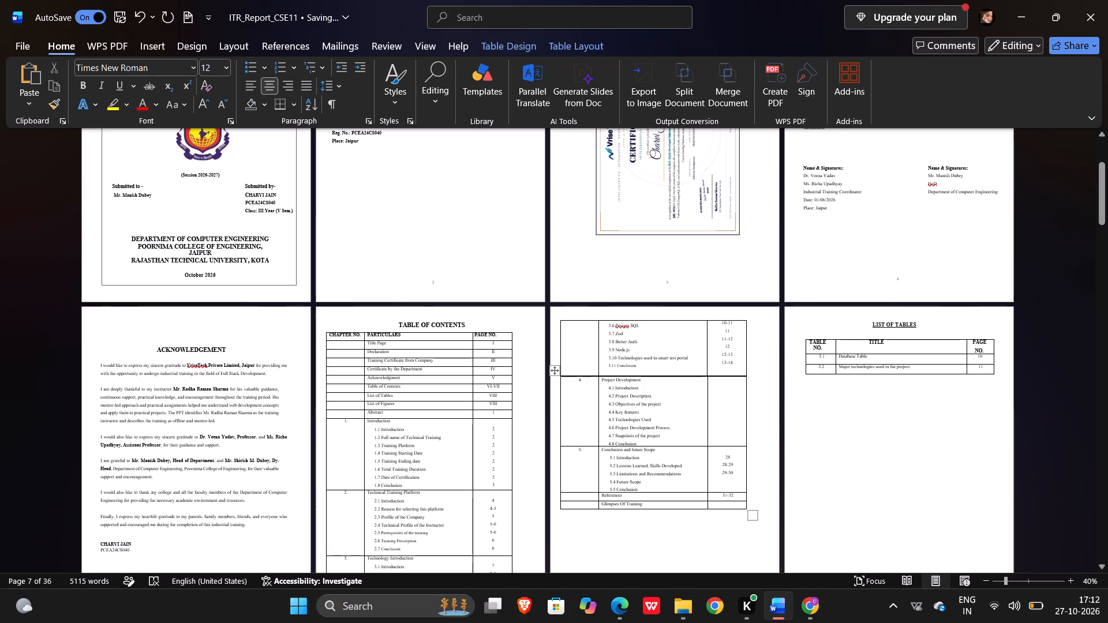
Enter page number 15 for 4.1 Introduction in the table of contents and indent it with spaces toward the column's centre.
{"action": "left_click", "coordinate": [723, 441]}
{"action": "key", "text": "Down"}
{"action": "key", "text": "Up"}
{"action": "left_click", "coordinate": [720, 392]}
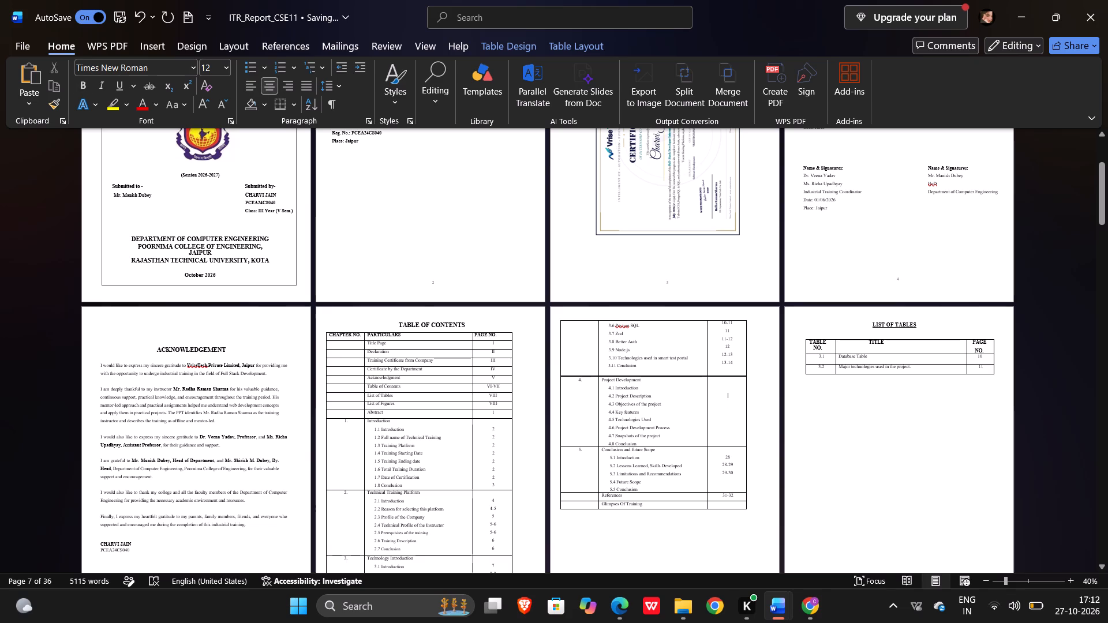
{"action": "left_click", "coordinate": [721, 391]}
{"action": "left_click", "coordinate": [721, 386]}
{"action": "type", "text": "15"}
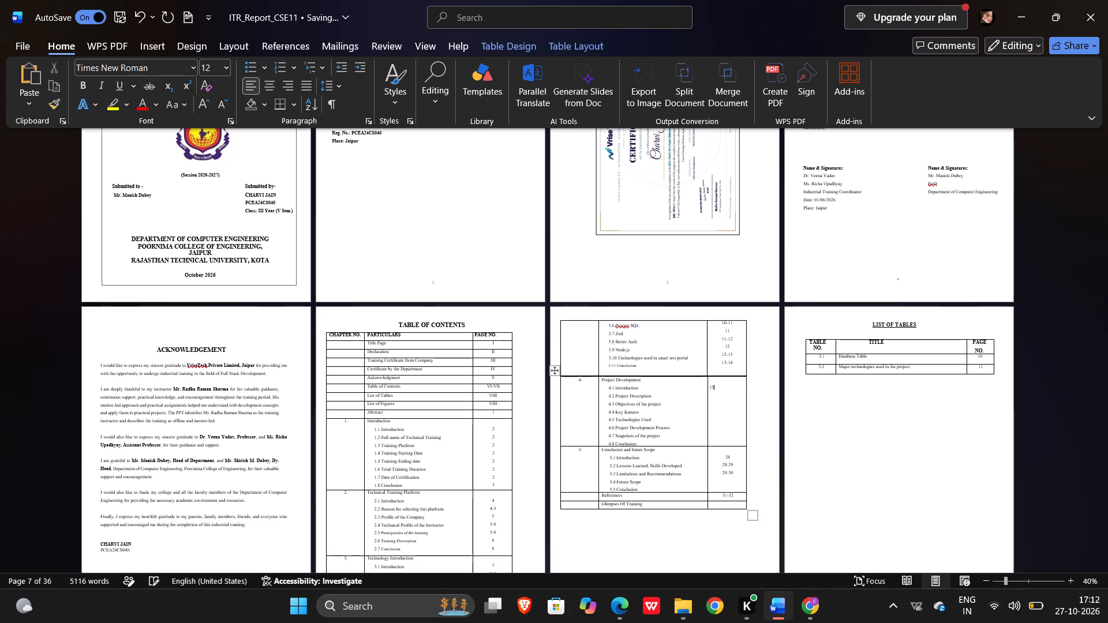
{"action": "key", "text": "Left"}
{"action": "key", "text": "Left"}
{"action": "key", "text": "space"}
{"action": "key", "text": "space"}
{"action": "key", "text": "space"}
{"action": "key", "text": "space"}
{"action": "key", "text": "space"}
{"action": "key", "text": "space"}
{"action": "key", "text": "space"}
{"action": "key", "text": "space"}
{"action": "key", "text": "space"}
{"action": "key", "text": "space"}
{"action": "key", "text": "Right"}
{"action": "key", "text": "Right"}
Enter page numbers 15-16 for 4.2, 16 for 4.3 and 16-17 for 4.4 on separate lines in the table of contents.
{"action": "key", "text": "Return"}
{"action": "key", "text": "1"}
{"action": "key", "text": "BackSpace"}
{"action": "type", "text": "15-1"}
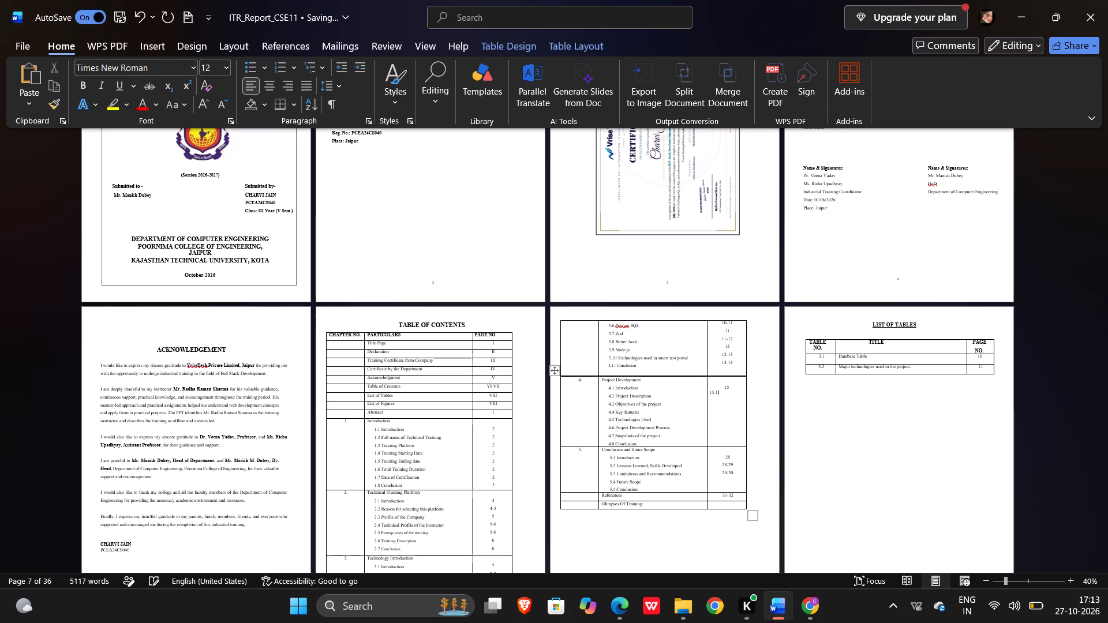
{"action": "key", "text": "6"}
{"action": "key", "text": "Return"}
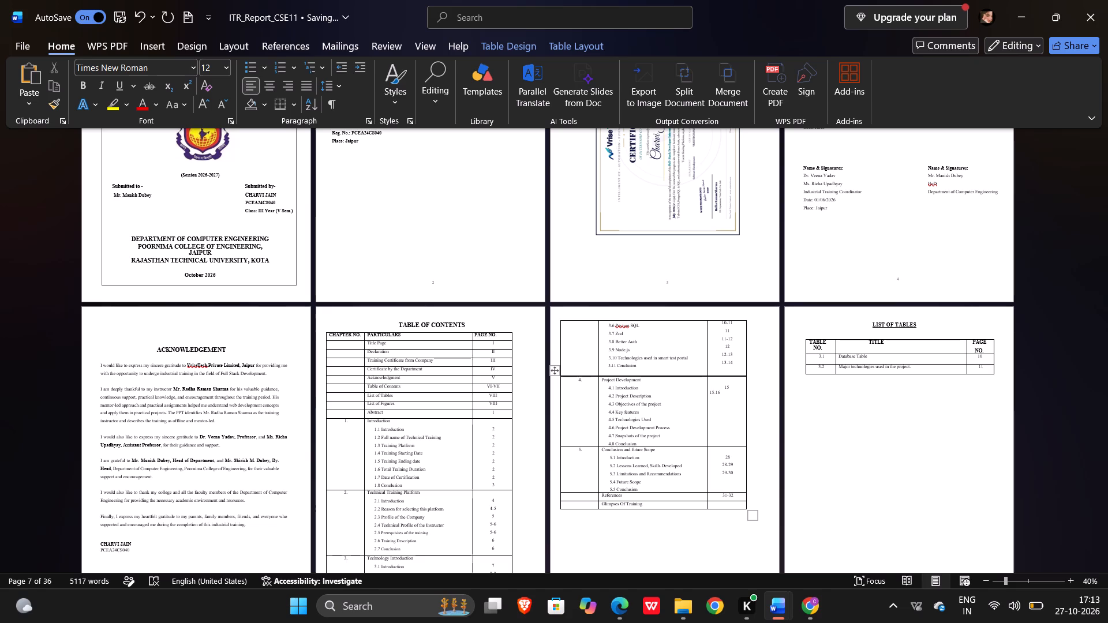
{"action": "type", "text": "16"}
{"action": "key", "text": "Return"}
{"action": "type", "text": "16-17"}
{"action": "key", "text": "Return"}
Enter page numbers 17 for 4.5, 17-18 for 4.6, 19-21 for 4.7 and 22 for 4.8 in the table of contents.
{"action": "key", "text": "1"}
{"action": "key", "text": "7"}
{"action": "key", "text": "Return"}
{"action": "key", "text": "1"}
{"action": "type", "text": "7-18"}
{"action": "key", "text": "Return"}
{"action": "type", "text": "19"}
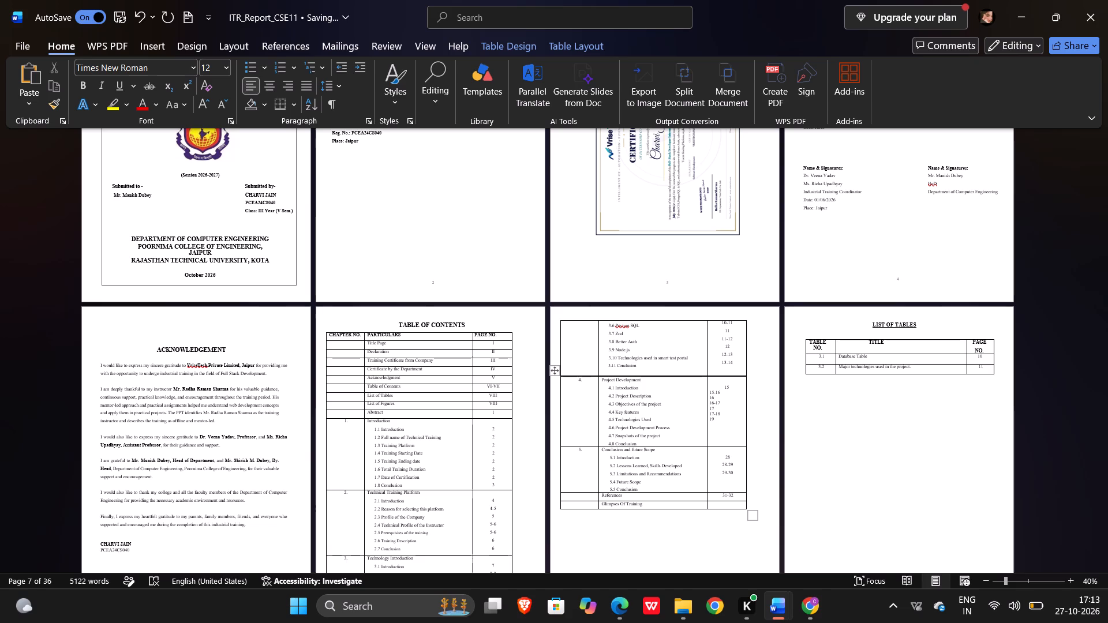
{"action": "key", "text": "minus"}
{"action": "type", "text": "21"}
{"action": "key", "text": "Return"}
{"action": "type", "text": "22"}
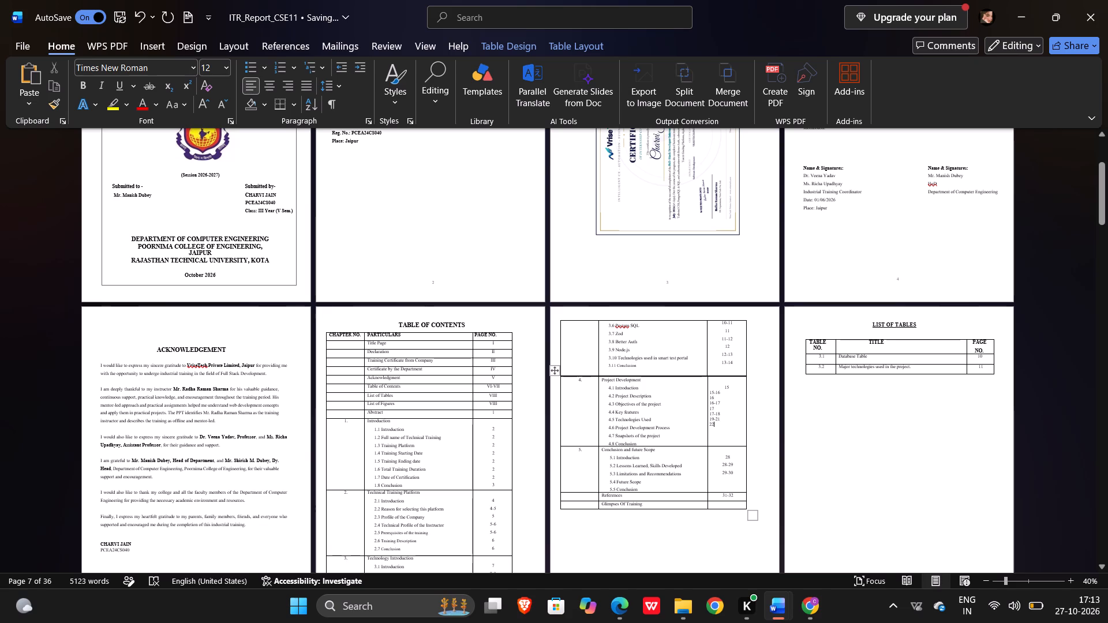
Centre the chapter 4 page numbers in their column and set their line spacing to 1.5.
{"action": "left_click_drag", "start_coordinate": [723, 384], "coordinate": [723, 427]}
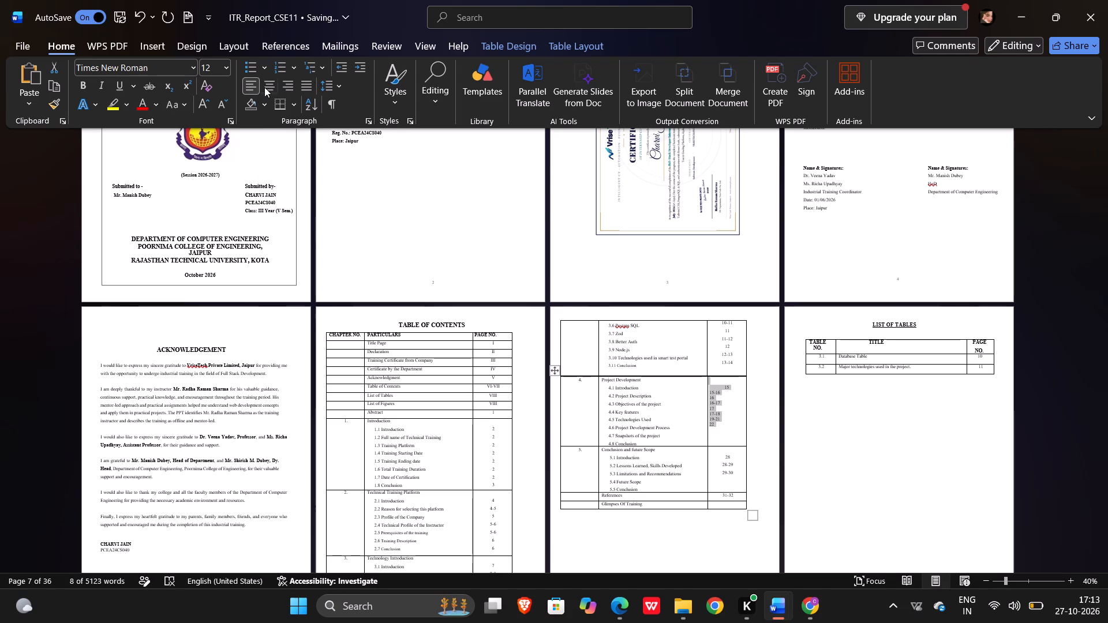
{"action": "left_click", "coordinate": [303, 87]}
{"action": "left_click", "coordinate": [263, 88]}
{"action": "left_click", "coordinate": [338, 80]}
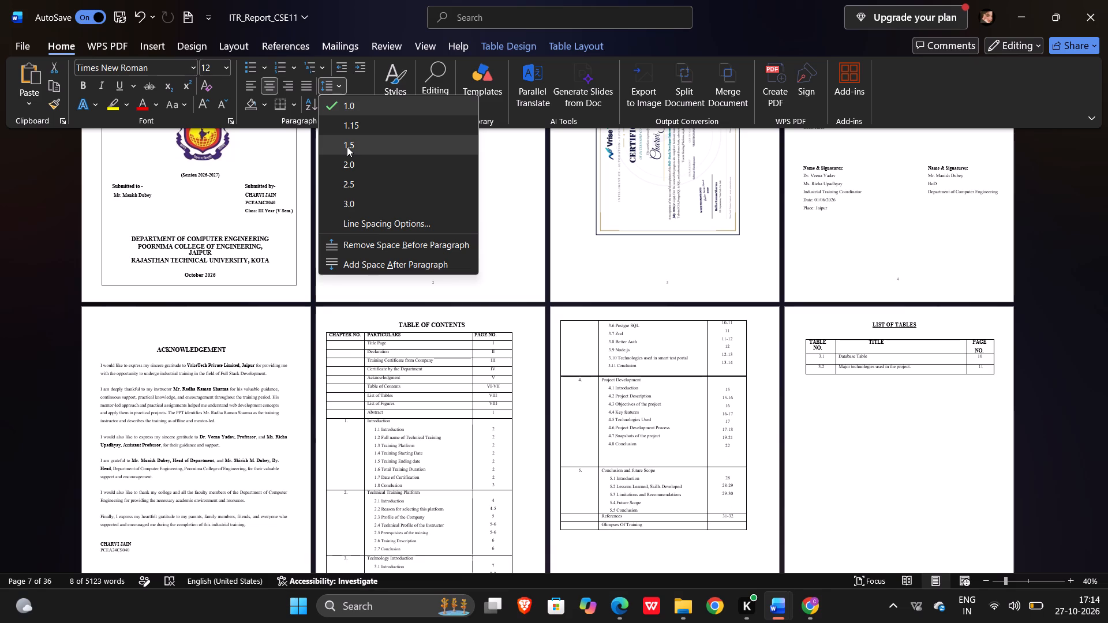
{"action": "left_click", "coordinate": [347, 147]}
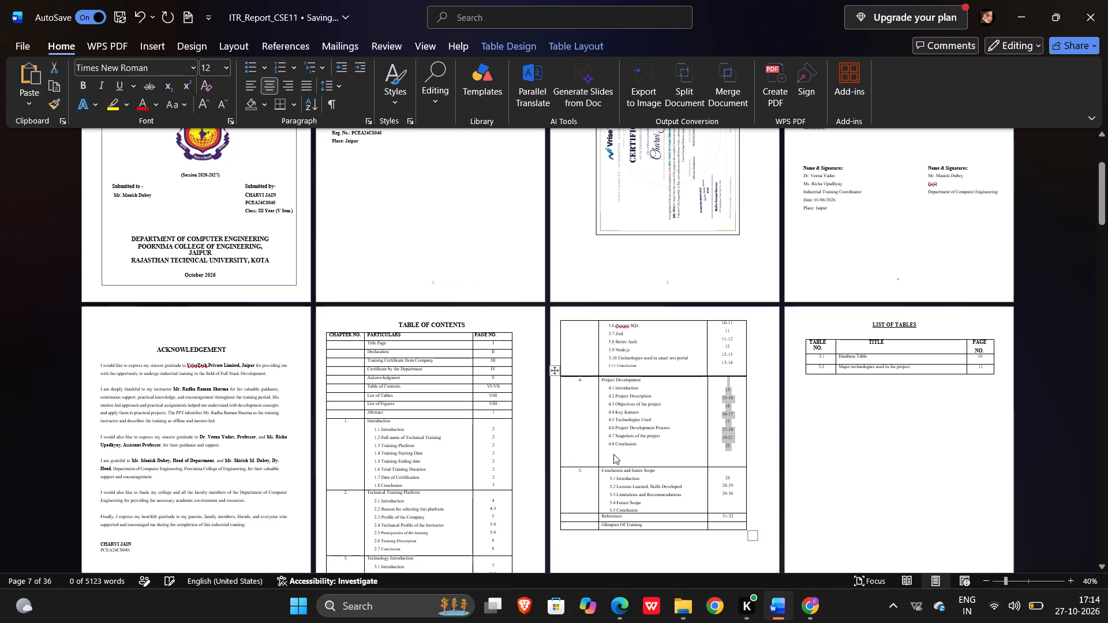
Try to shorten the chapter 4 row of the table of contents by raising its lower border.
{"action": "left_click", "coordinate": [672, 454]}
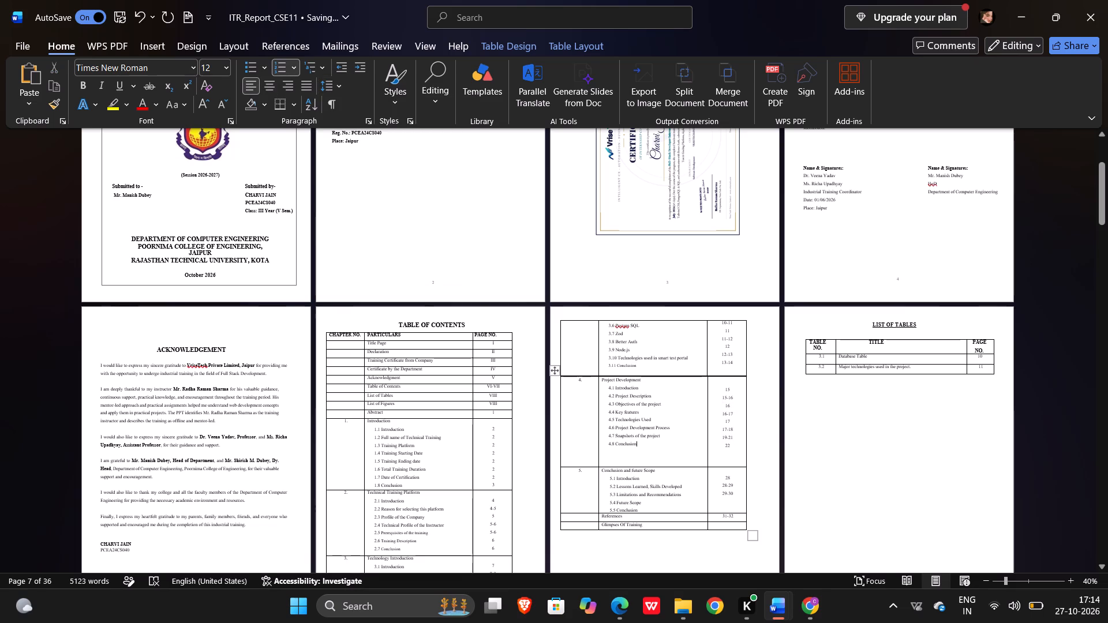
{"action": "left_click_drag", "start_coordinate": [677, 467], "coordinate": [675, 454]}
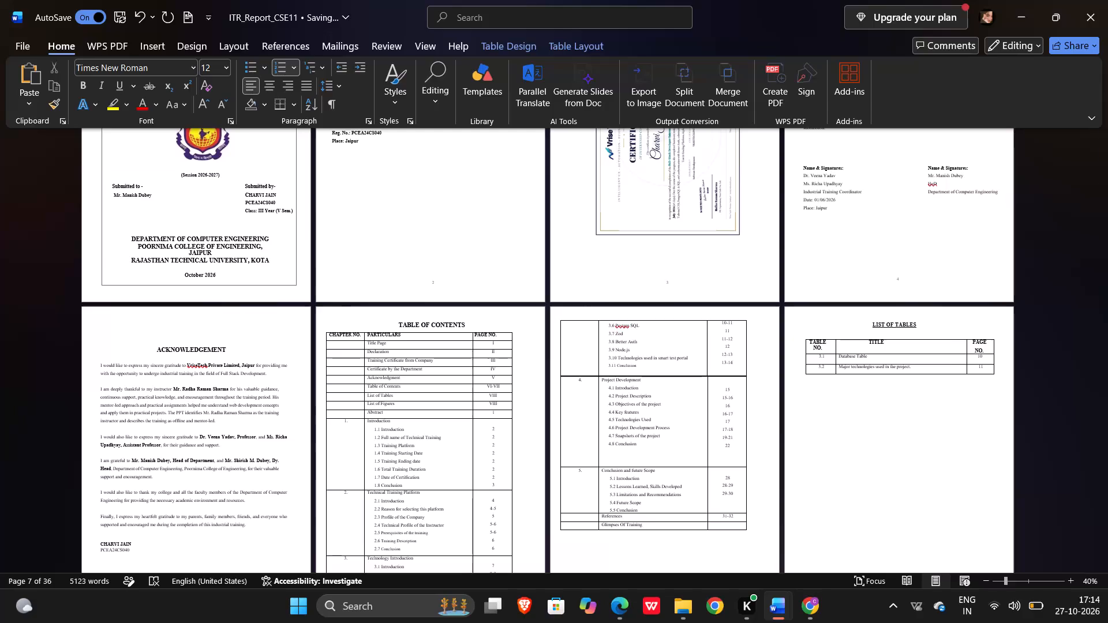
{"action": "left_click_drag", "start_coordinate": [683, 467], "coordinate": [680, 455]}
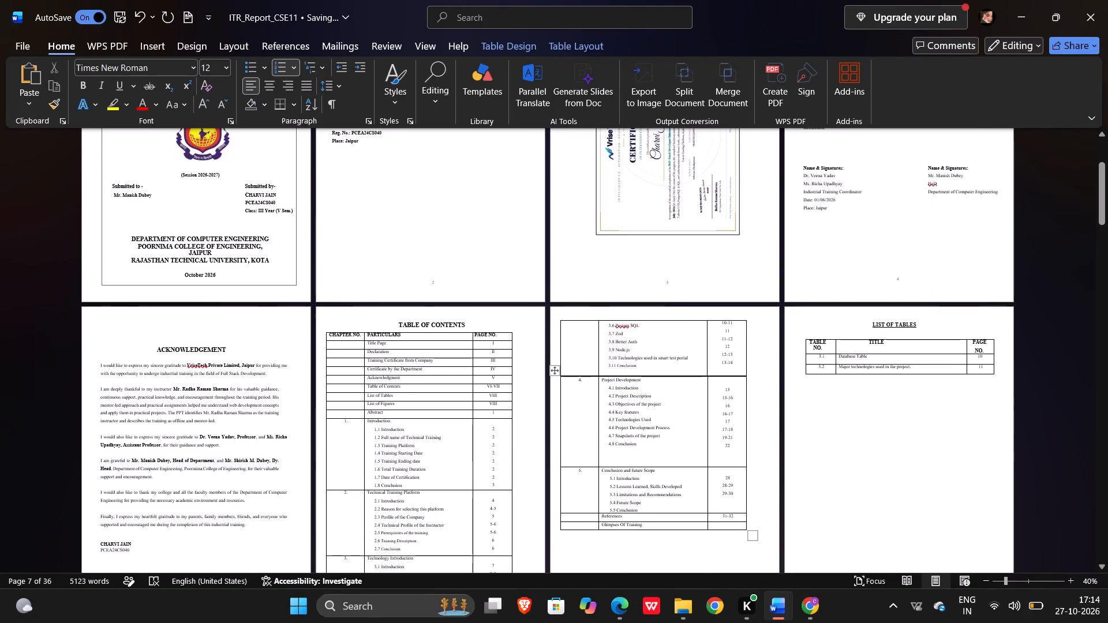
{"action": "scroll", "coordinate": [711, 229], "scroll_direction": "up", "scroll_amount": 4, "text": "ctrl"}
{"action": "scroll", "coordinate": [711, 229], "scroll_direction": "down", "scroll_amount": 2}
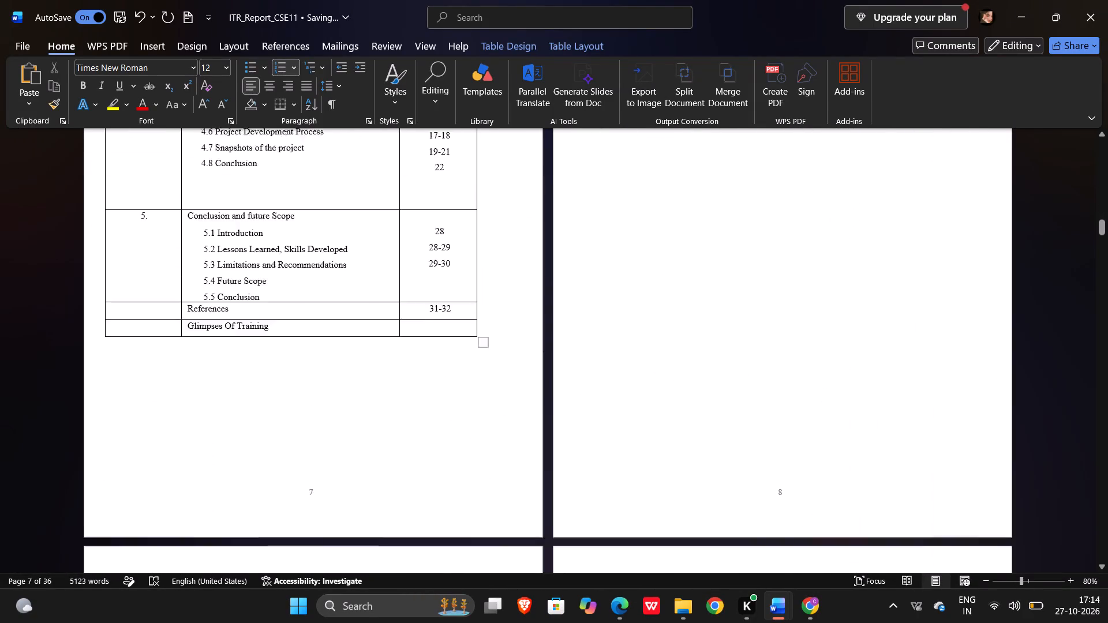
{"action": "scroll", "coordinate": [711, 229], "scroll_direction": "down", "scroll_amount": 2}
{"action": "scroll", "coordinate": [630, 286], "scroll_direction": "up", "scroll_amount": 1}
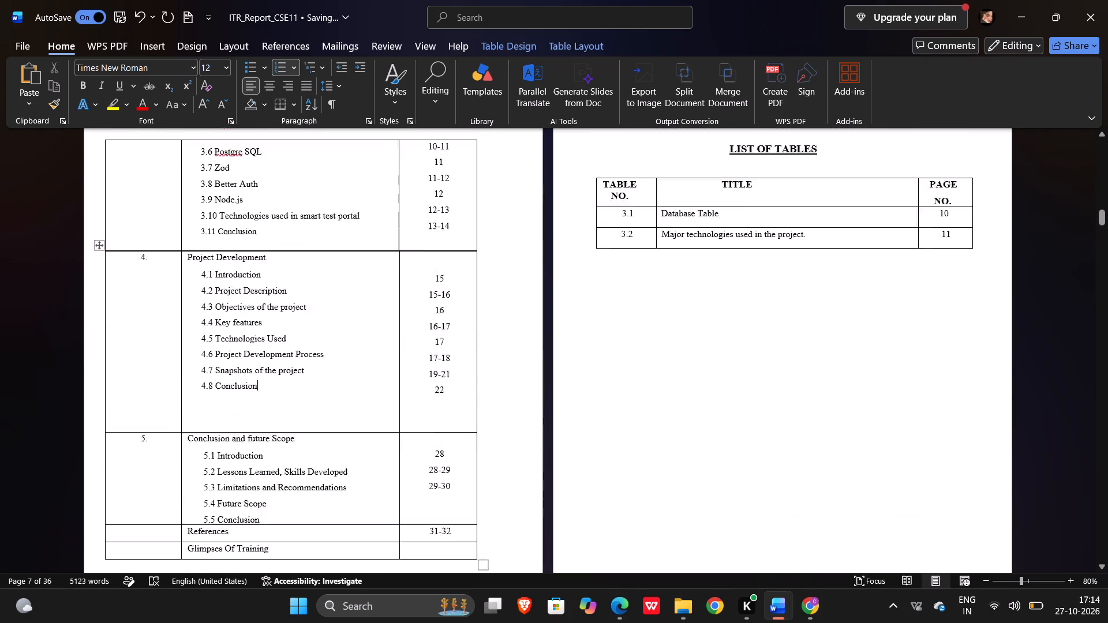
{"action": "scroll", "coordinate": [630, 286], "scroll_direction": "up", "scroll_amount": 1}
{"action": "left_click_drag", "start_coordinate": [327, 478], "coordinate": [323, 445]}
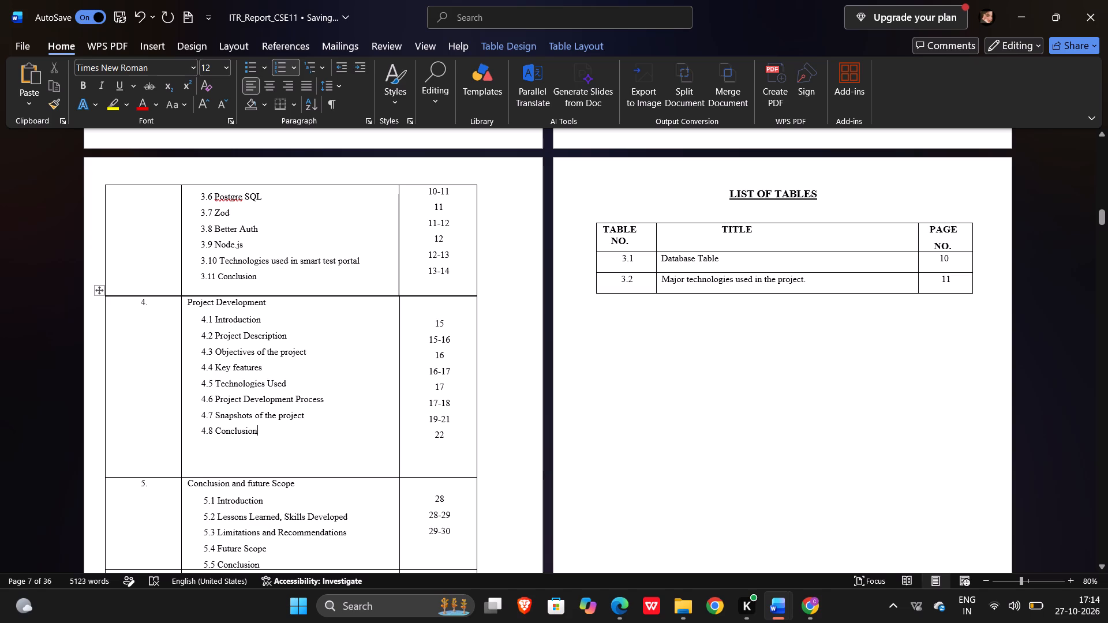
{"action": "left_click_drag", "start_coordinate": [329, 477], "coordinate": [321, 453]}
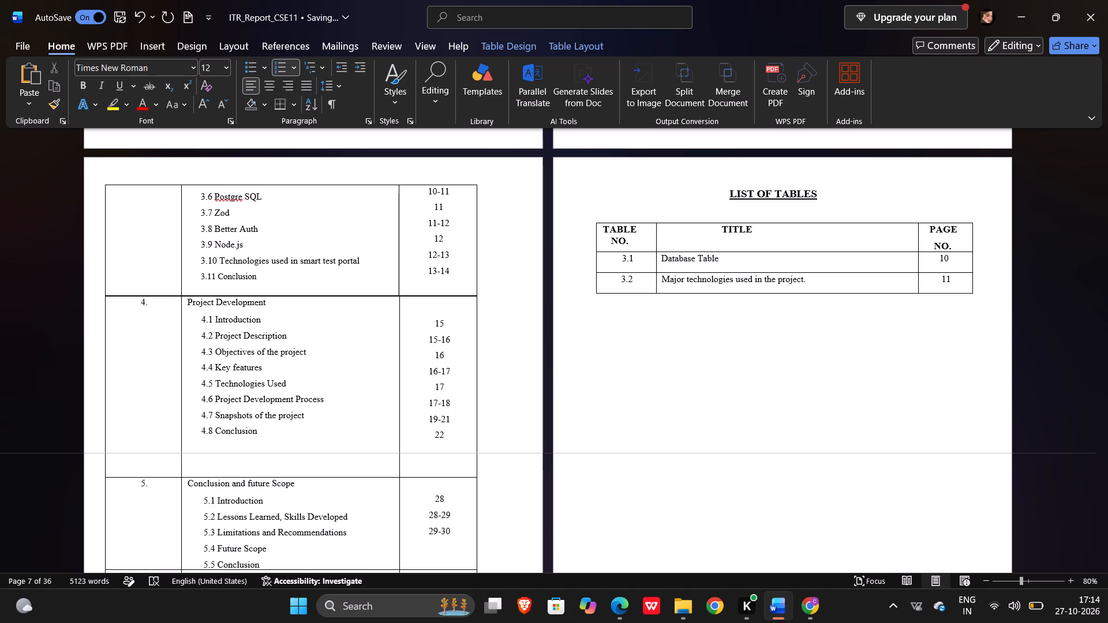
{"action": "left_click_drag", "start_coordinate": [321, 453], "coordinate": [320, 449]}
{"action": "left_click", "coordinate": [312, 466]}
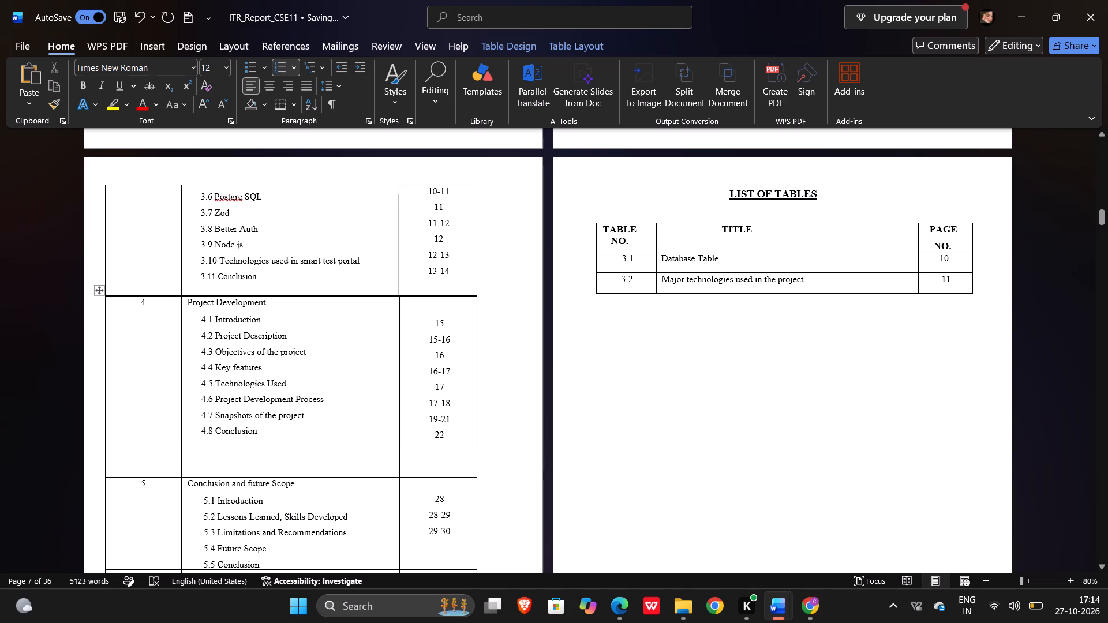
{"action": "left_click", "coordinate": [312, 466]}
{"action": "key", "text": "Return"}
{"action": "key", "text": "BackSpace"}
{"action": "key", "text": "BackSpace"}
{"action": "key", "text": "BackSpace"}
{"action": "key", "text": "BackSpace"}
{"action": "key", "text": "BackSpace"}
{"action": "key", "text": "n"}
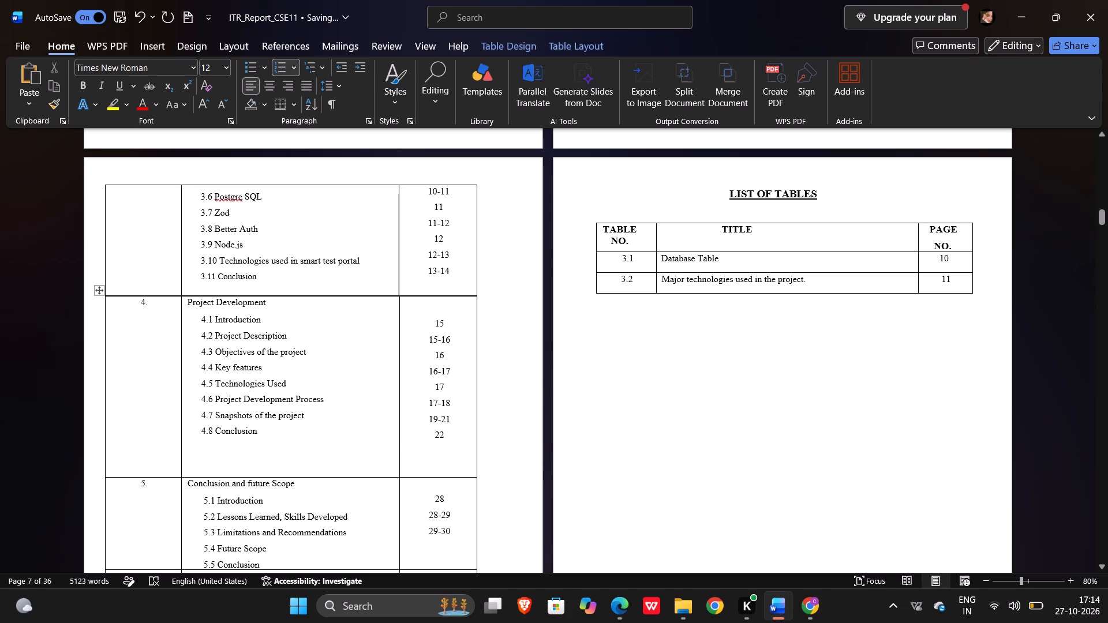
Remove the blank lines below page number 22 in the chapter 4 page-number cell.
{"action": "left_click", "coordinate": [444, 462]}
{"action": "key", "text": "BackSpace"}
{"action": "key", "text": "BackSpace"}
{"action": "key", "text": "BackSpace"}
{"action": "key", "text": "BackSpace"}
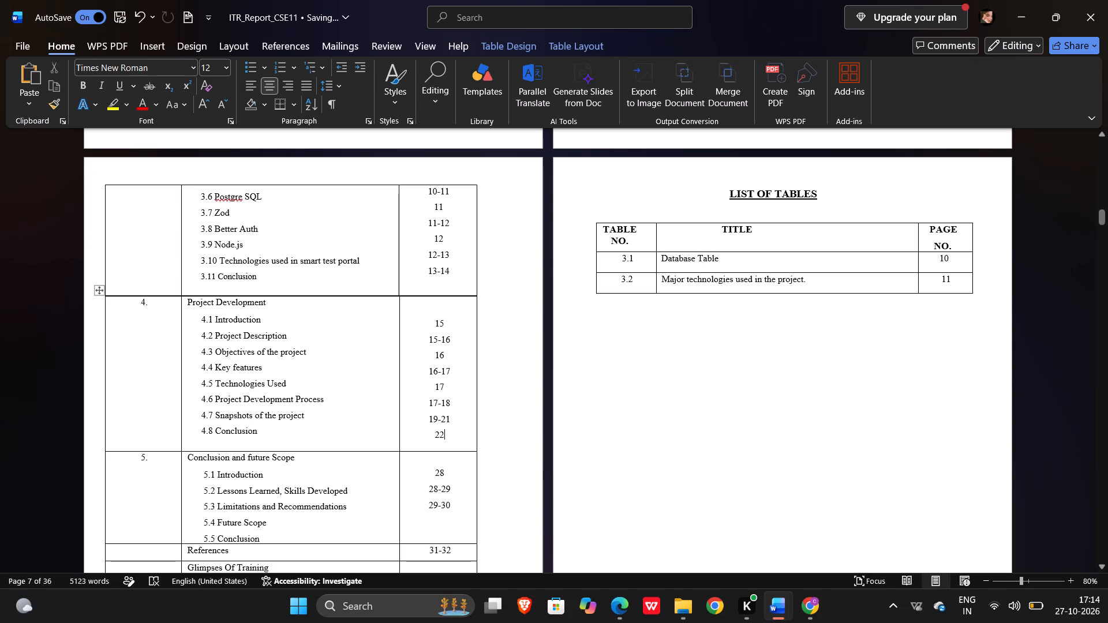
Set the table of contents page numbers to 23 for 5.1 Introduction and 23-24 for 5.2 Lessons Learned, Skills Developed.
{"action": "scroll", "coordinate": [384, 353], "scroll_direction": "down", "scroll_amount": 1}
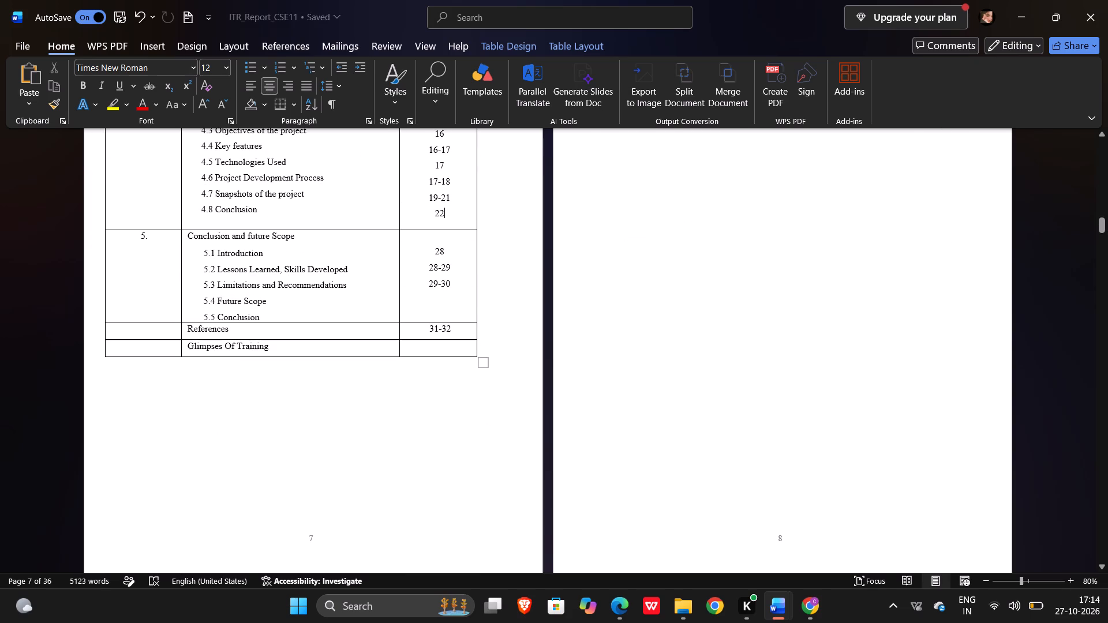
{"action": "left_click", "coordinate": [447, 249]}
{"action": "key", "text": "BackSpace"}
{"action": "key", "text": "3"}
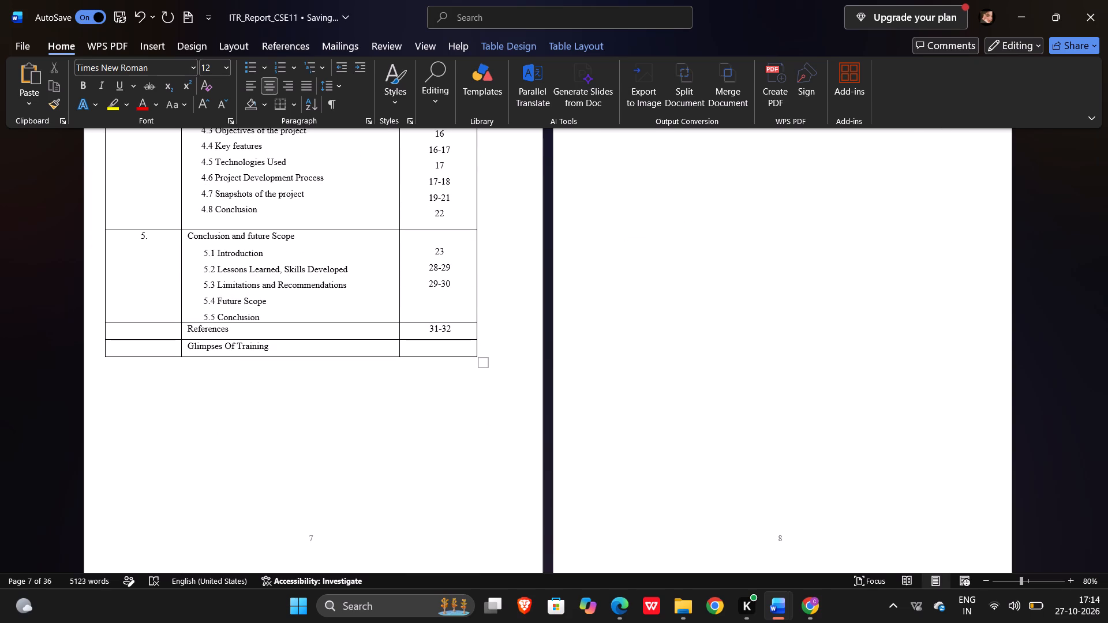
{"action": "left_click", "coordinate": [452, 265]}
{"action": "key", "text": "BackSpace"}
{"action": "key", "text": "BackSpace"}
{"action": "key", "text": "BackSpace"}
{"action": "key", "text": "BackSpace"}
{"action": "type", "text": "3-23"}
{"action": "key", "text": "BackSpace"}
{"action": "key", "text": "4"}
Set the table of contents page number for 5.3 Limitations and Recommendations to 25 and add a new line below it.
{"action": "left_click", "coordinate": [452, 281]}
{"action": "key", "text": "BackSpace"}
{"action": "key", "text": "BackSpace"}
{"action": "key", "text": "BackSpace"}
{"action": "key", "text": "BackSpace"}
{"action": "key", "text": "BackSpace"}
{"action": "type", "text": "25"}
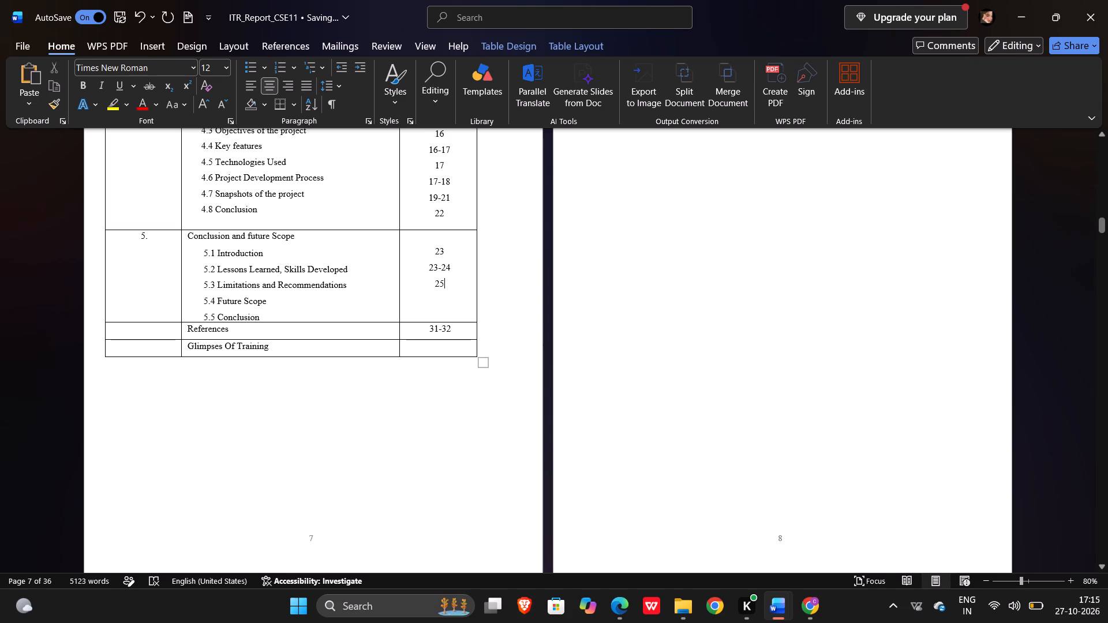
{"action": "left_click", "coordinate": [436, 298]}
{"action": "left_click", "coordinate": [453, 280]}
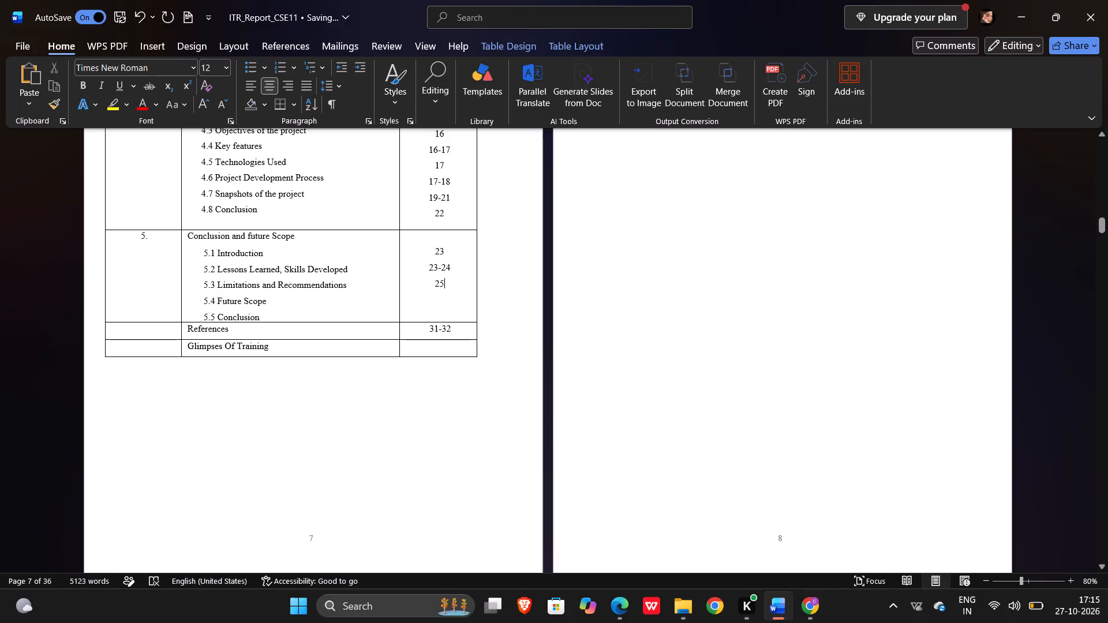
{"action": "key", "text": "Return"}
Check the page numbers of the References section at the end of the report.
{"action": "scroll", "coordinate": [453, 280], "scroll_direction": "down", "scroll_amount": 7}
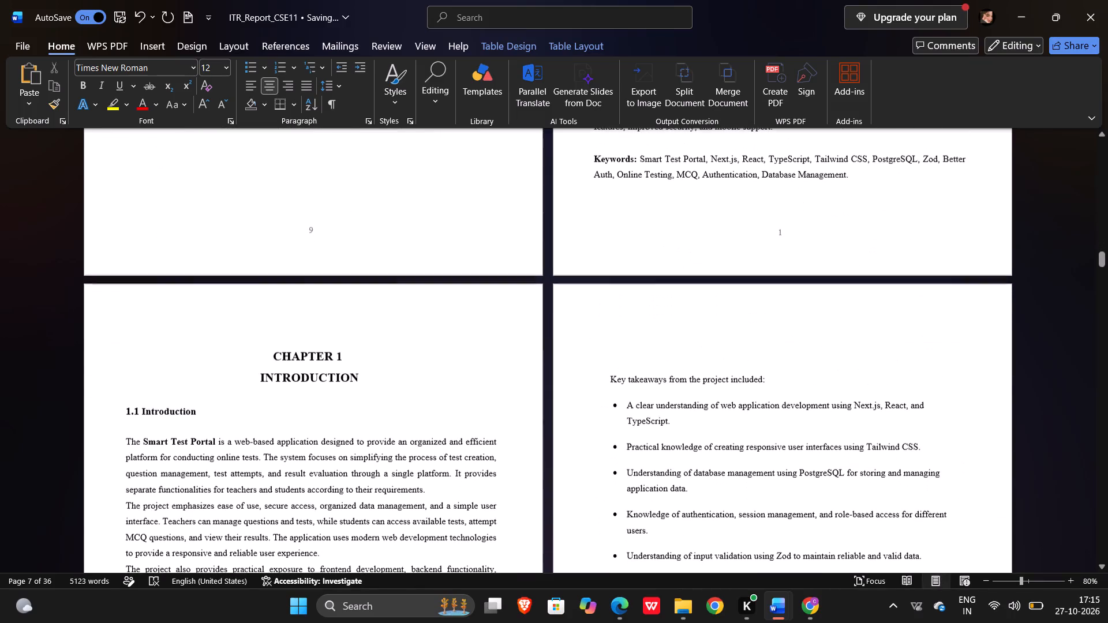
{"action": "left_click_drag", "start_coordinate": [1103, 261], "coordinate": [1107, 608]}
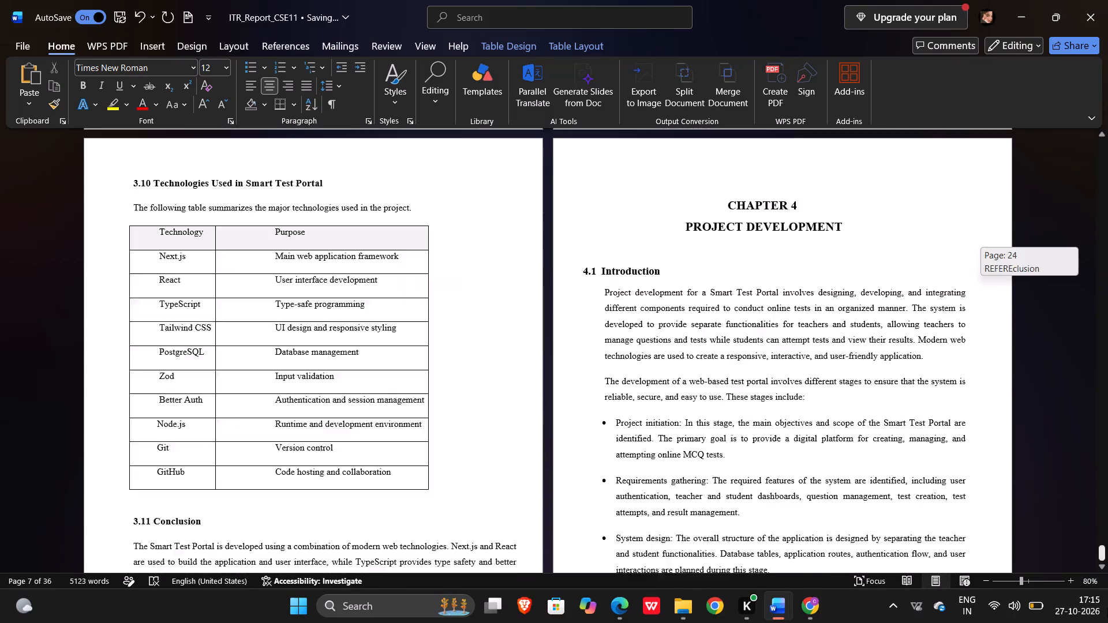
{"action": "scroll", "coordinate": [948, 379], "scroll_direction": "down", "scroll_amount": 4}
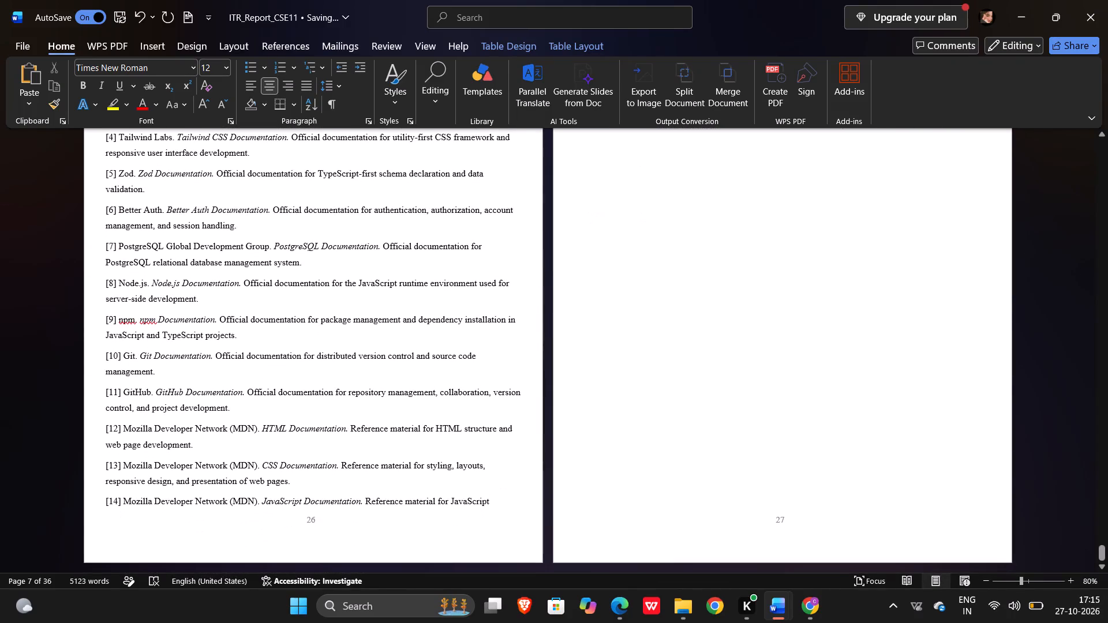
{"action": "scroll", "coordinate": [948, 379], "scroll_direction": "up", "scroll_amount": 20}
{"action": "scroll", "coordinate": [948, 379], "scroll_direction": "up", "scroll_amount": 20}
{"action": "scroll", "coordinate": [948, 379], "scroll_direction": "up", "scroll_amount": 9}
{"action": "scroll", "coordinate": [948, 379], "scroll_direction": "down", "scroll_amount": 9}
{"action": "scroll", "coordinate": [948, 379], "scroll_direction": "up", "scroll_amount": 20}
{"action": "scroll", "coordinate": [948, 379], "scroll_direction": "up", "scroll_amount": 20}
{"action": "scroll", "coordinate": [948, 379], "scroll_direction": "up", "scroll_amount": 20}
{"action": "scroll", "coordinate": [948, 379], "scroll_direction": "down", "scroll_amount": 12}
{"action": "scroll", "coordinate": [948, 379], "scroll_direction": "up", "scroll_amount": 20}
{"action": "scroll", "coordinate": [948, 379], "scroll_direction": "up", "scroll_amount": 20}
{"action": "scroll", "coordinate": [948, 379], "scroll_direction": "up", "scroll_amount": 20}
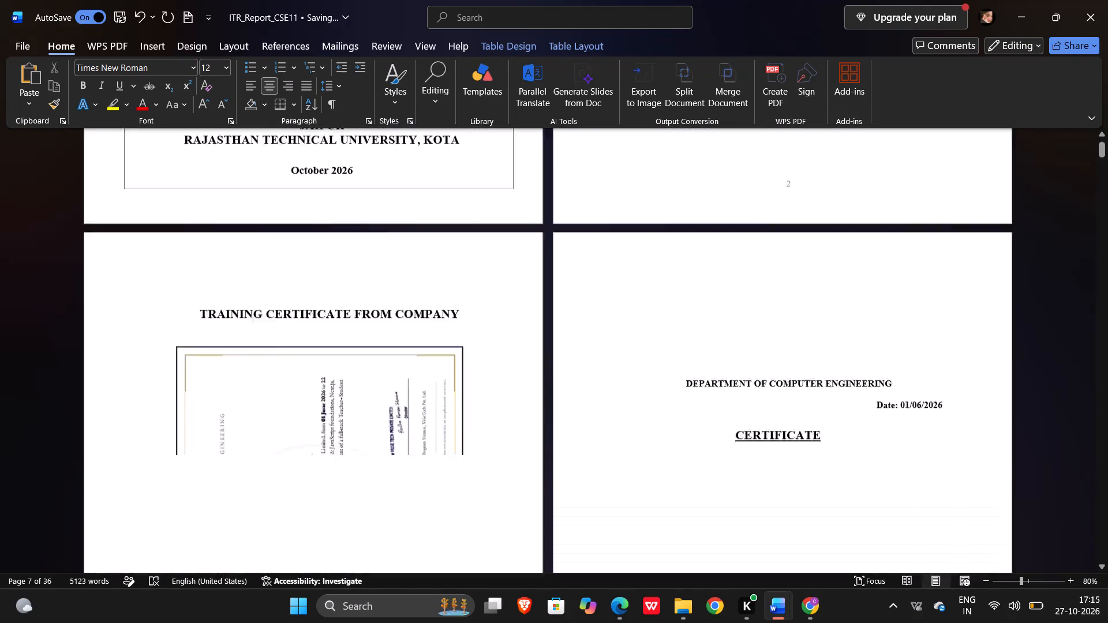
{"action": "scroll", "coordinate": [810, 515], "scroll_direction": "down", "scroll_amount": 8}
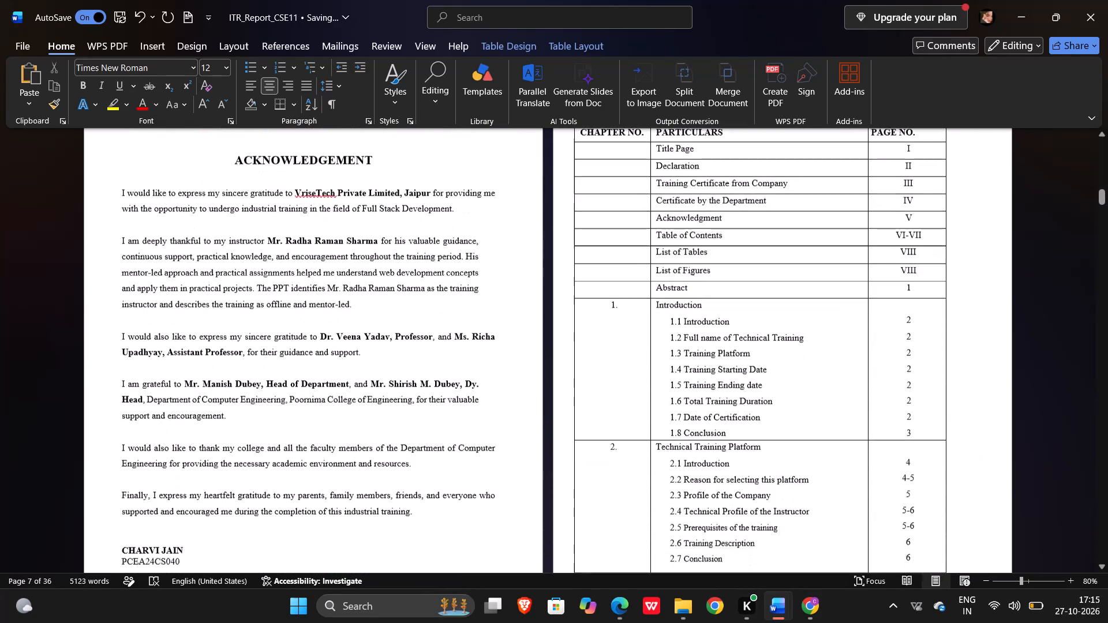
{"action": "scroll", "coordinate": [810, 515], "scroll_direction": "down", "scroll_amount": 4}
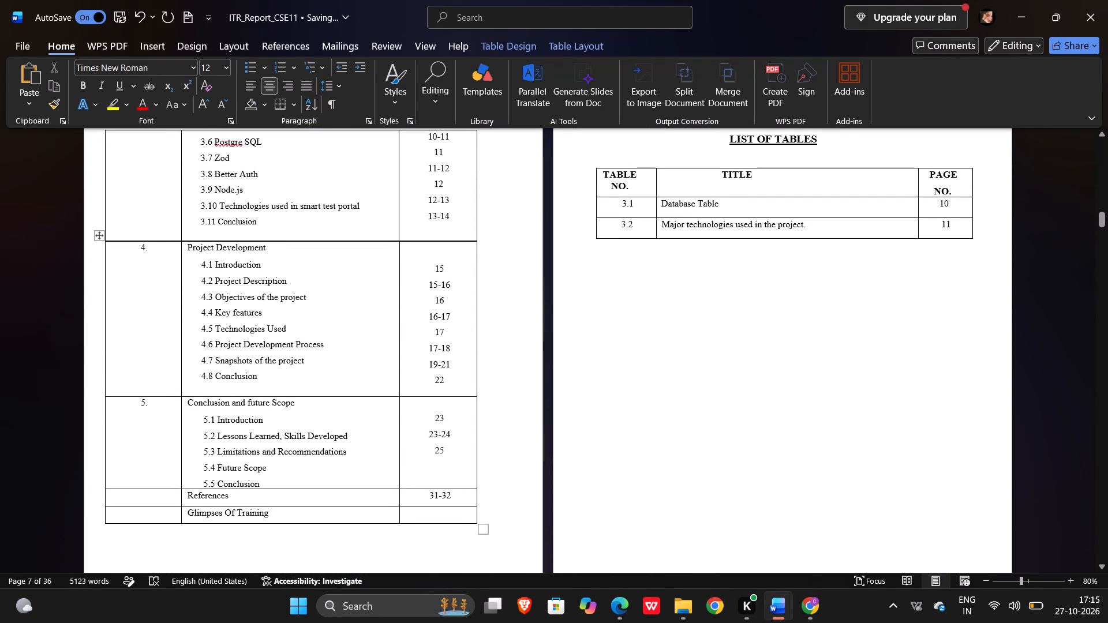
Set the References page numbers in the table of contents to 26-27.
{"action": "left_click", "coordinate": [453, 494]}
{"action": "key", "text": "BackSpace"}
{"action": "key", "text": "BackSpace"}
{"action": "key", "text": "BackSpace"}
{"action": "key", "text": "BackSpace"}
{"action": "key", "text": "BackSpace"}
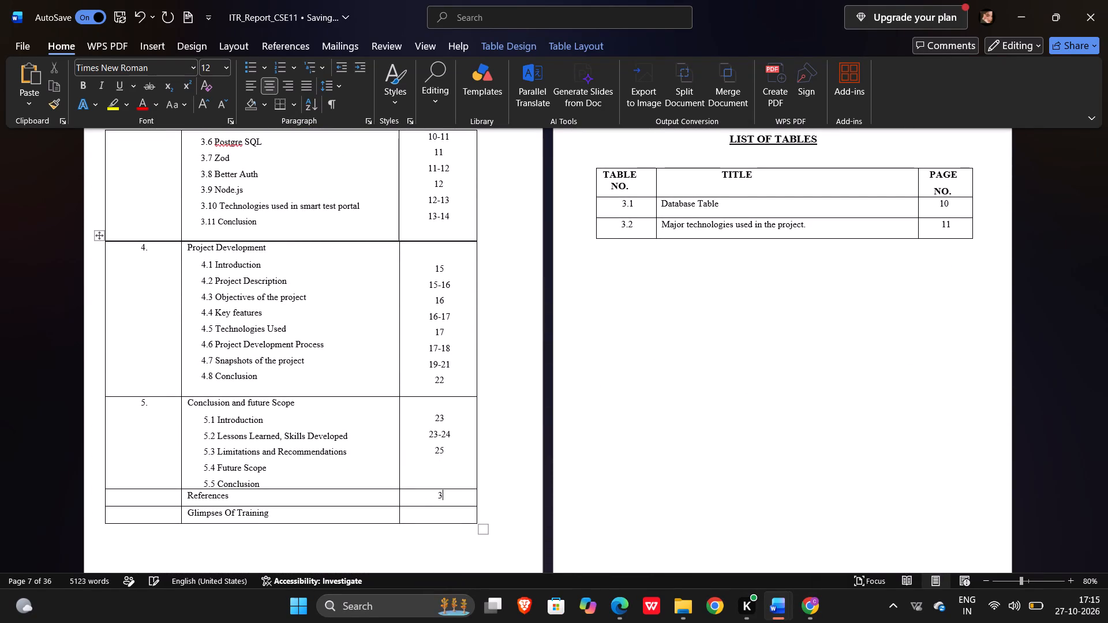
{"action": "type", "text": "26-27"}
Enter page number 25 for both 5.4 Future Scope and 5.5 Conclusion in the table of contents.
{"action": "left_click", "coordinate": [443, 461]}
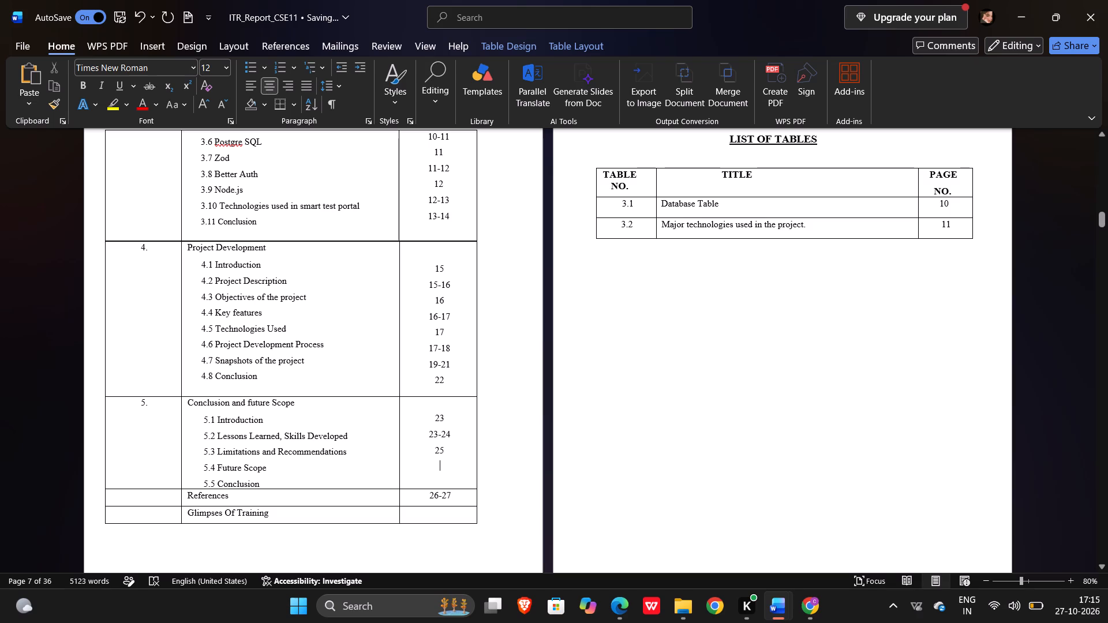
{"action": "type", "text": "25"}
{"action": "key", "text": "Return"}
{"action": "type", "text": "26"}
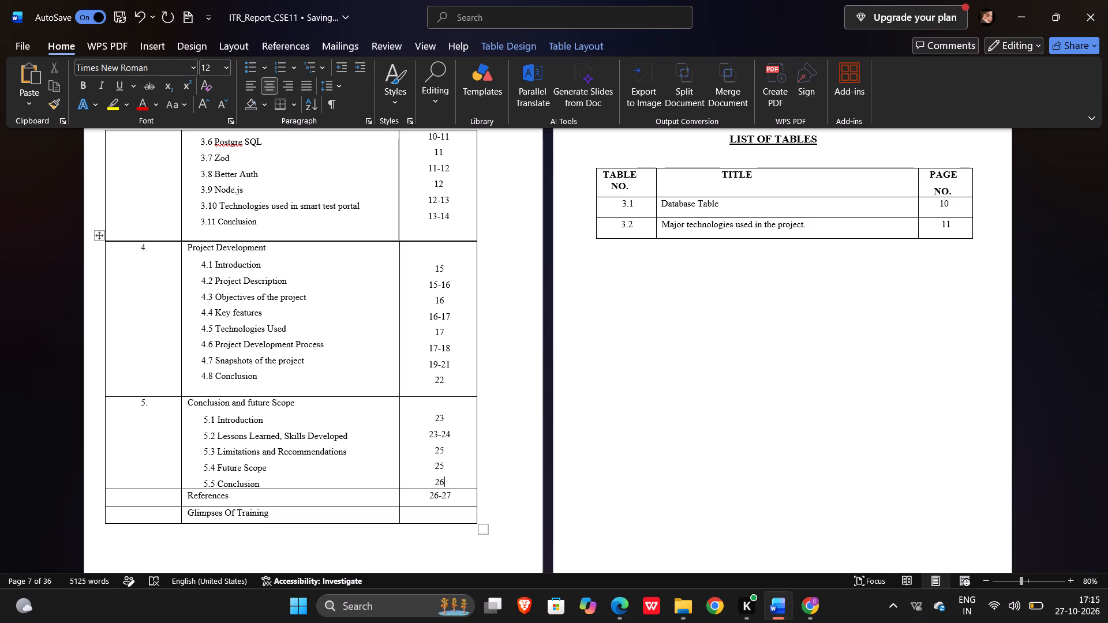
{"action": "key", "text": "BackSpace"}
{"action": "key", "text": "BackSpace"}
{"action": "key", "text": "2"}
{"action": "key", "text": "5"}
Change the table of contents page numbers to 24 for 5.3 Limitations and Recommendations and 24-25 for 5.4 Future Scope.
{"action": "left_click", "coordinate": [448, 449]}
{"action": "key", "text": "BackSpace"}
{"action": "key", "text": "BackSpace"}
{"action": "type", "text": "24"}
{"action": "left_click", "coordinate": [434, 463]}
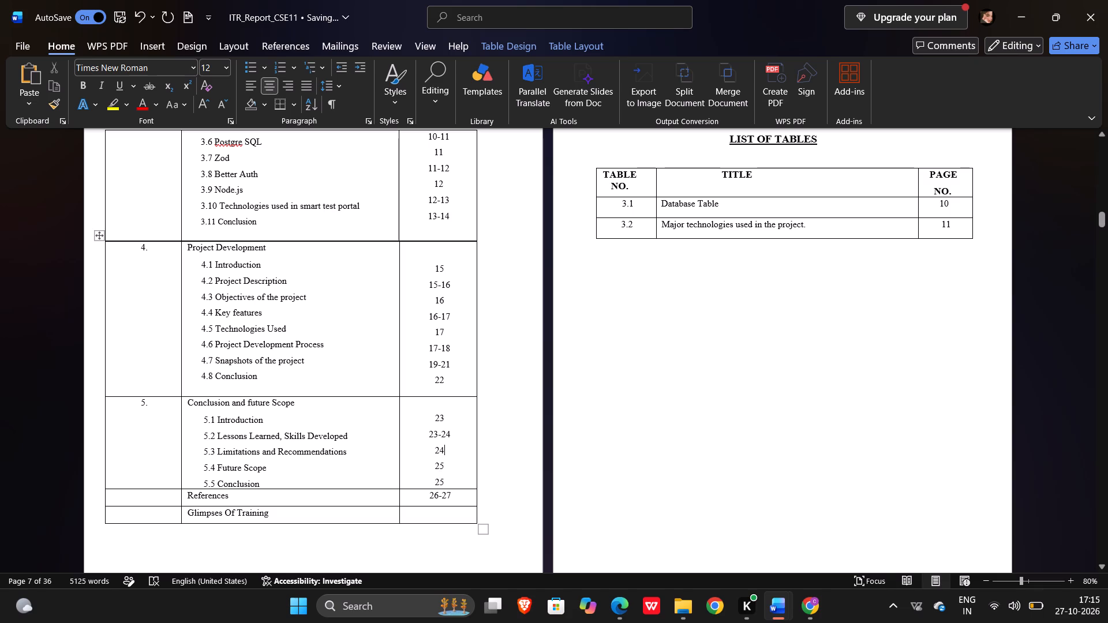
{"action": "type", "text": "24-"}
Look through the report for the pages holding the database table and the technologies table named in the List of Tables.
{"action": "scroll", "coordinate": [440, 372], "scroll_direction": "up", "scroll_amount": 2}
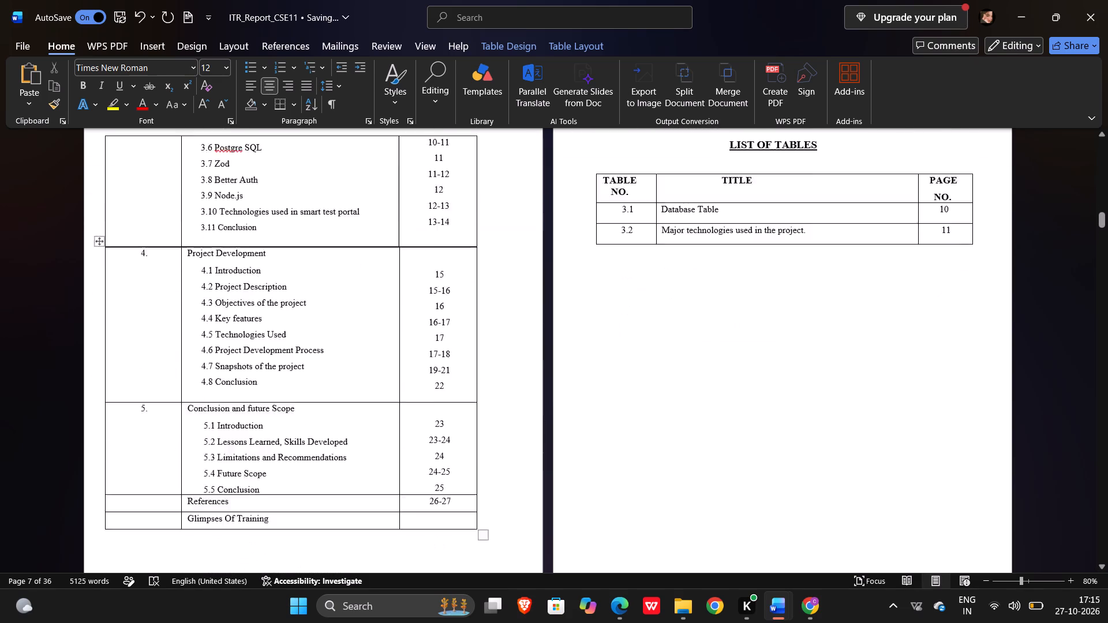
{"action": "scroll", "coordinate": [440, 372], "scroll_direction": "up", "scroll_amount": 1}
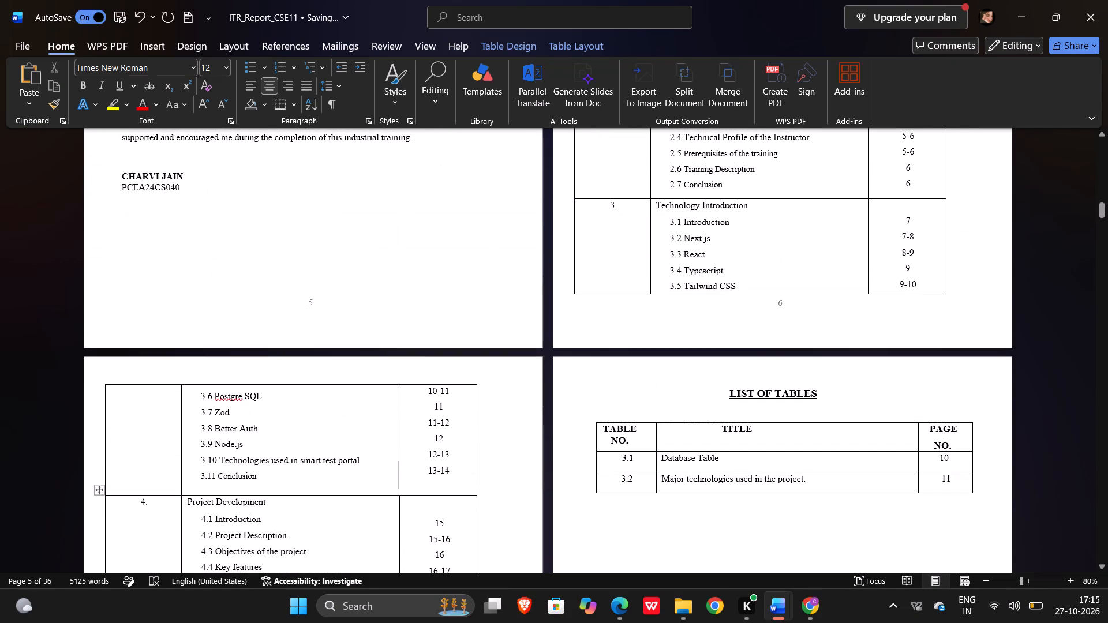
{"action": "scroll", "coordinate": [440, 372], "scroll_direction": "down", "scroll_amount": 7}
{"action": "scroll", "coordinate": [440, 372], "scroll_direction": "up", "scroll_amount": 1}
{"action": "scroll", "coordinate": [440, 372], "scroll_direction": "down", "scroll_amount": 1}
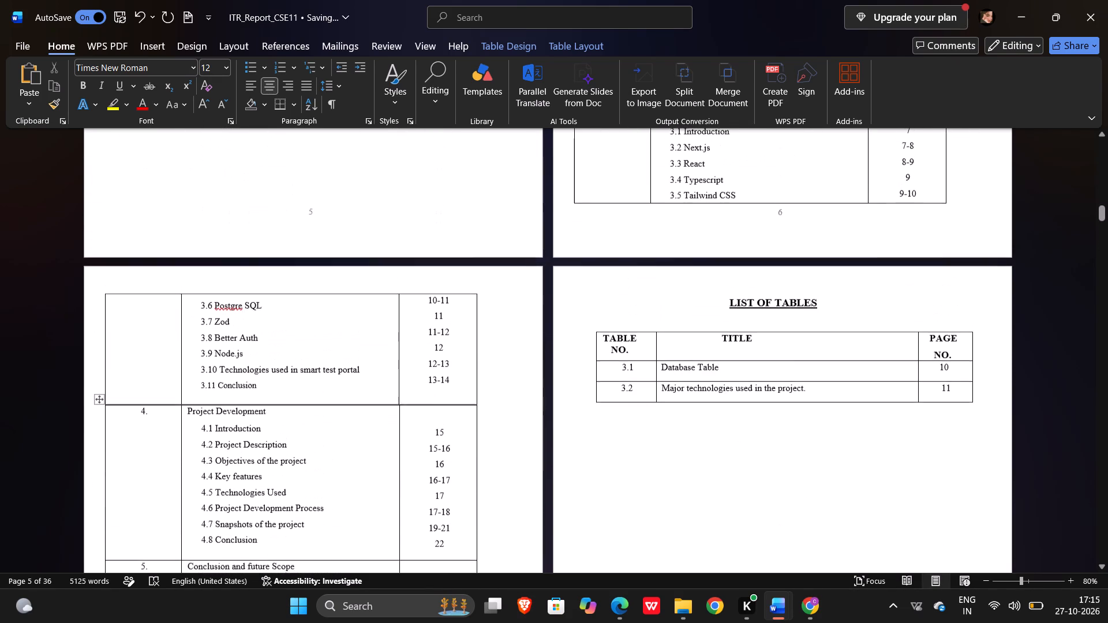
{"action": "scroll", "coordinate": [440, 372], "scroll_direction": "down", "scroll_amount": 4}
{"action": "scroll", "coordinate": [440, 372], "scroll_direction": "up", "scroll_amount": 2}
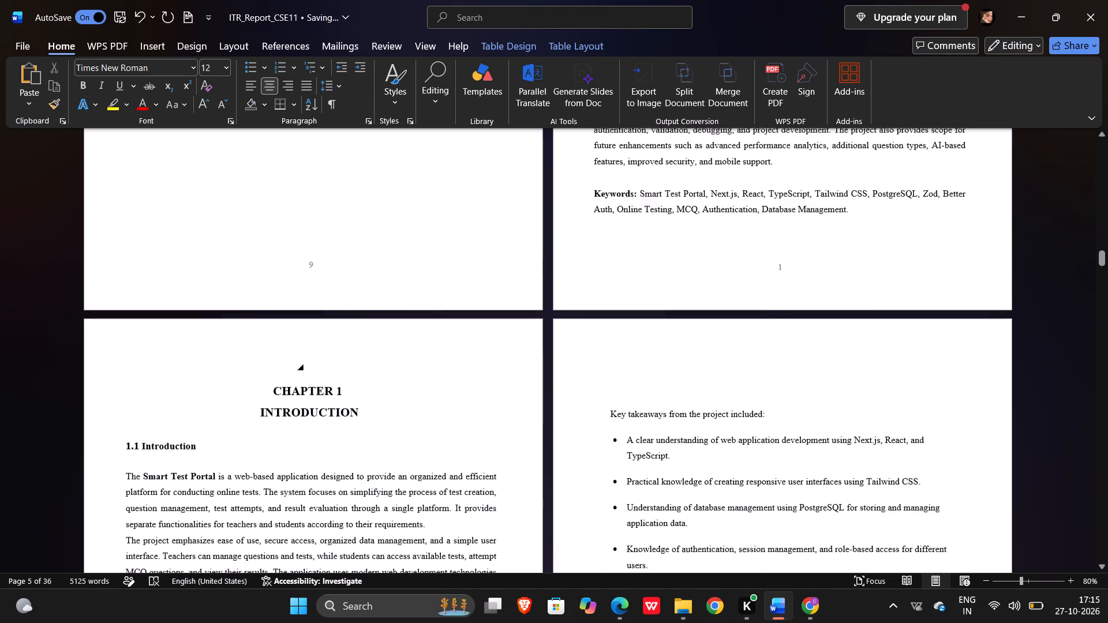
{"action": "scroll", "coordinate": [440, 372], "scroll_direction": "up", "scroll_amount": 1}
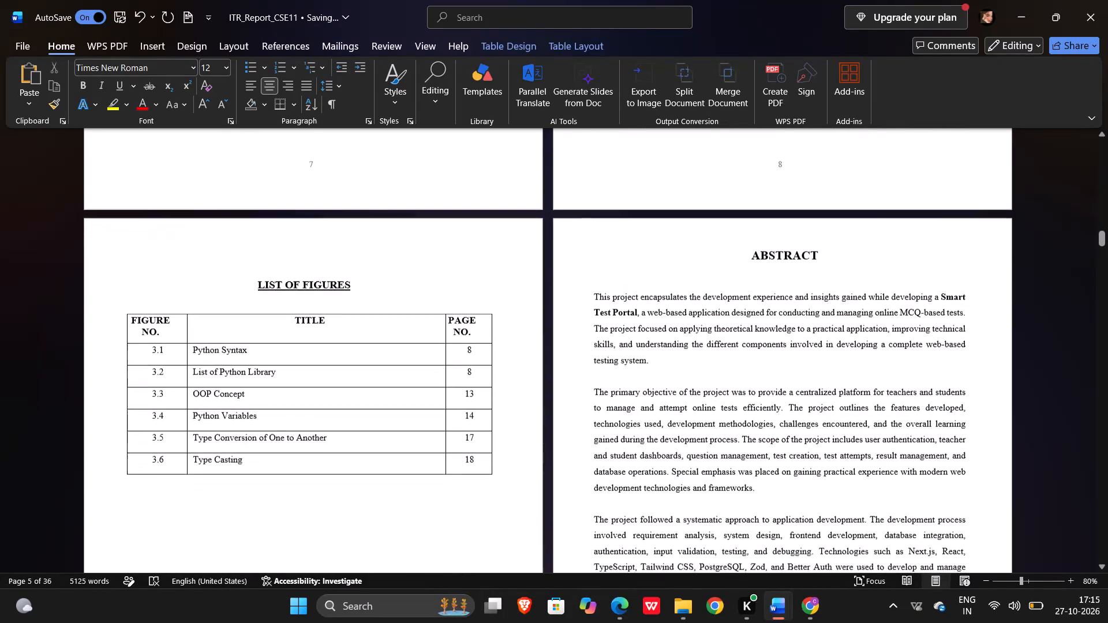
{"action": "scroll", "coordinate": [440, 372], "scroll_direction": "up", "scroll_amount": 1}
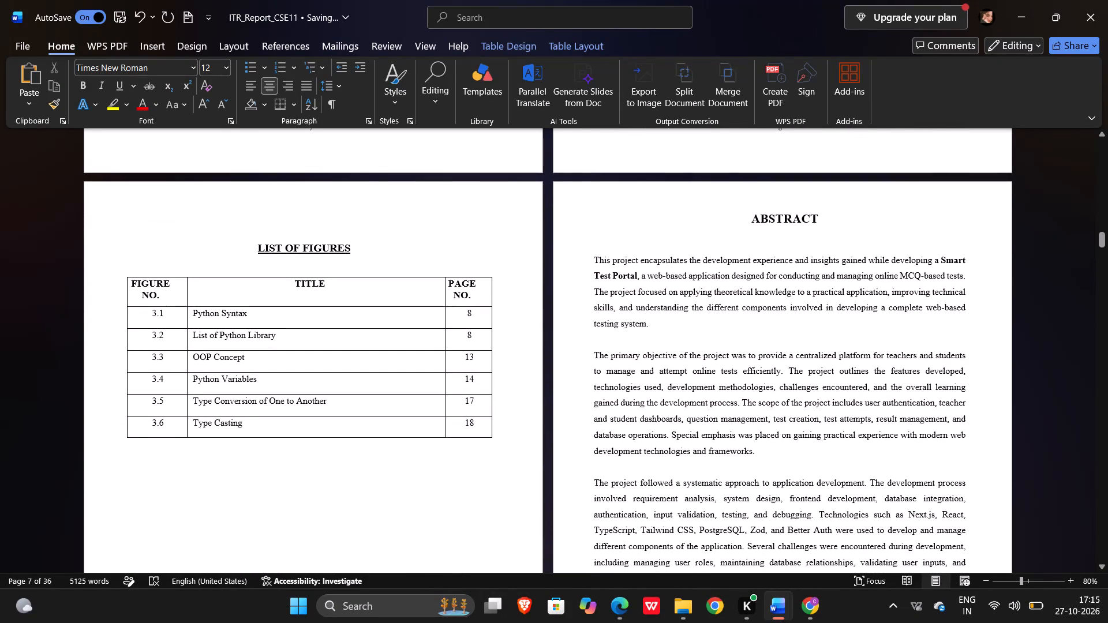
{"action": "scroll", "coordinate": [440, 372], "scroll_direction": "down", "scroll_amount": 9}
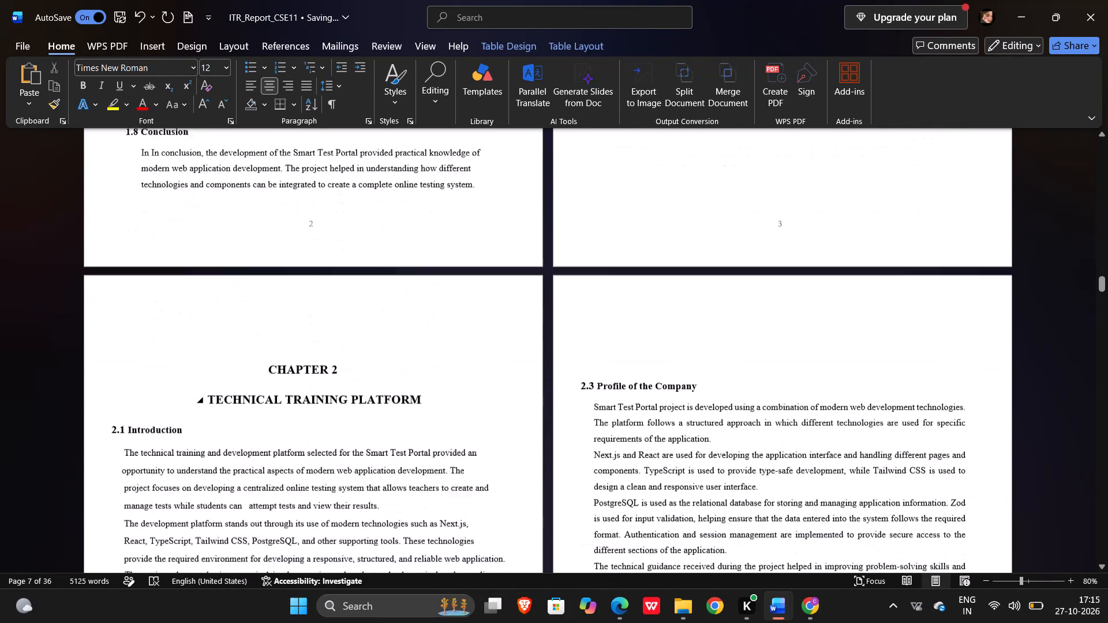
{"action": "scroll", "coordinate": [440, 372], "scroll_direction": "down", "scroll_amount": 3}
{"action": "scroll", "coordinate": [440, 372], "scroll_direction": "down", "scroll_amount": 4, "text": "ctrl"}
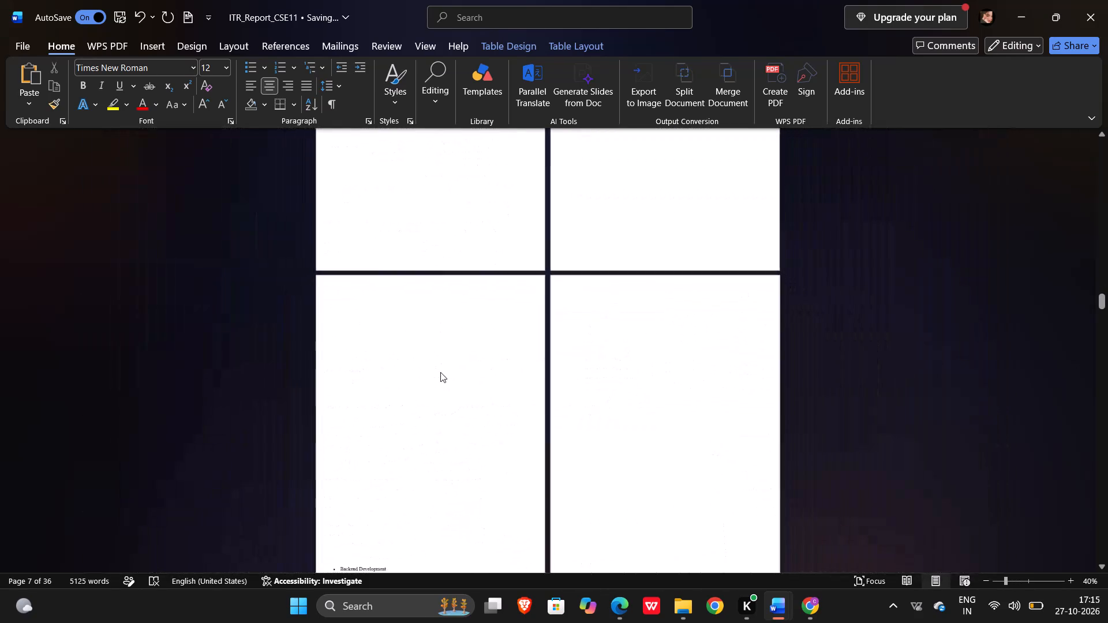
{"action": "scroll", "coordinate": [440, 372], "scroll_direction": "down", "scroll_amount": 3}
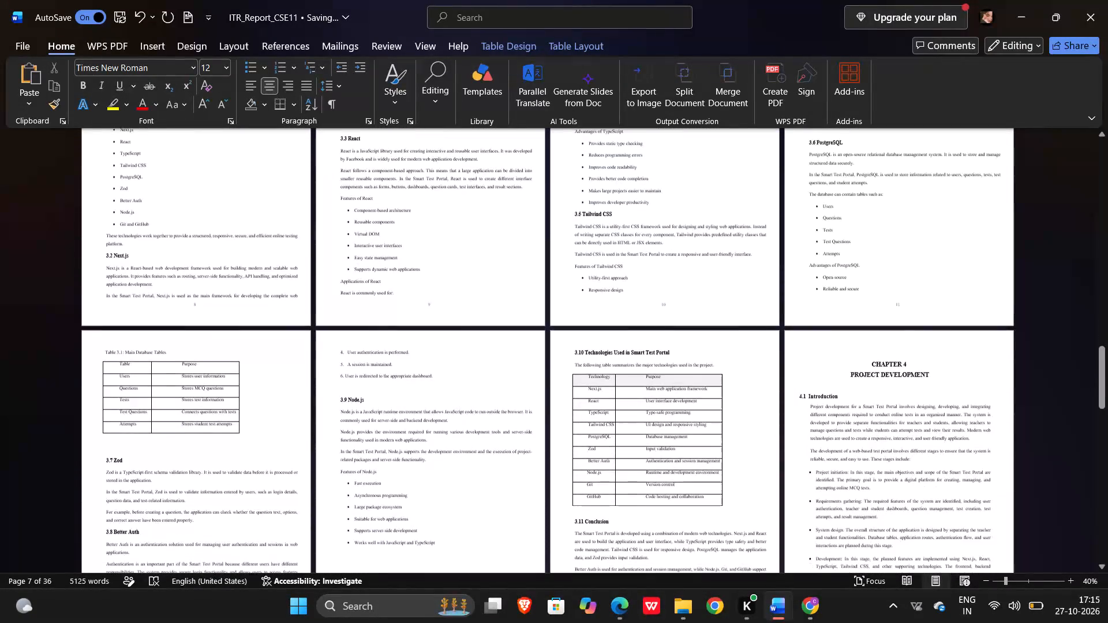
{"action": "scroll", "coordinate": [440, 372], "scroll_direction": "down", "scroll_amount": 6}
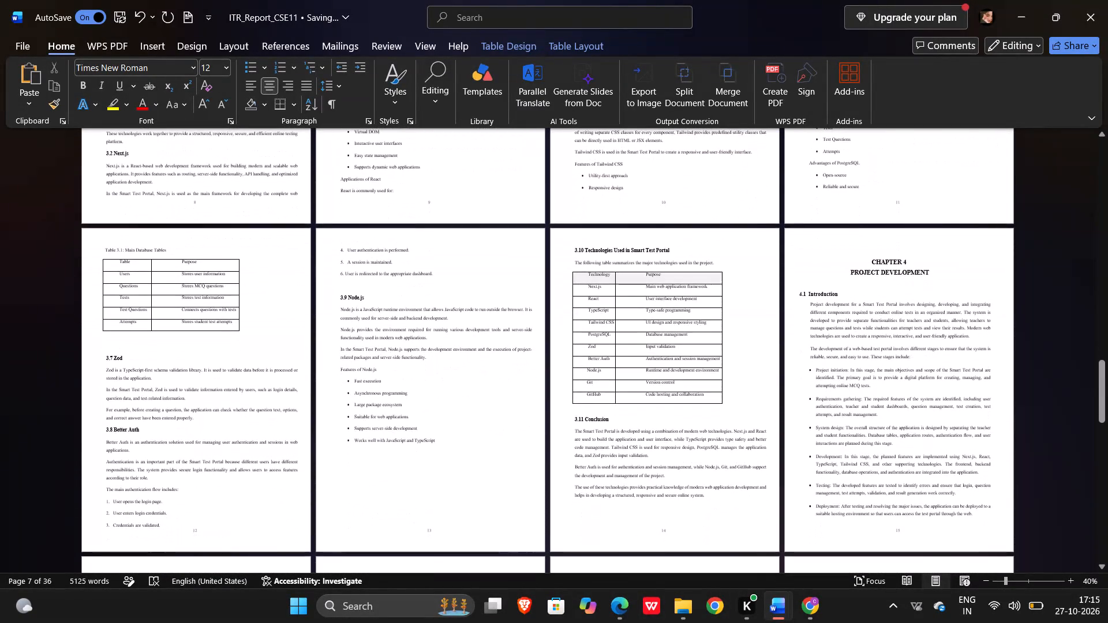
{"action": "scroll", "coordinate": [607, 408], "scroll_direction": "down", "scroll_amount": 3}
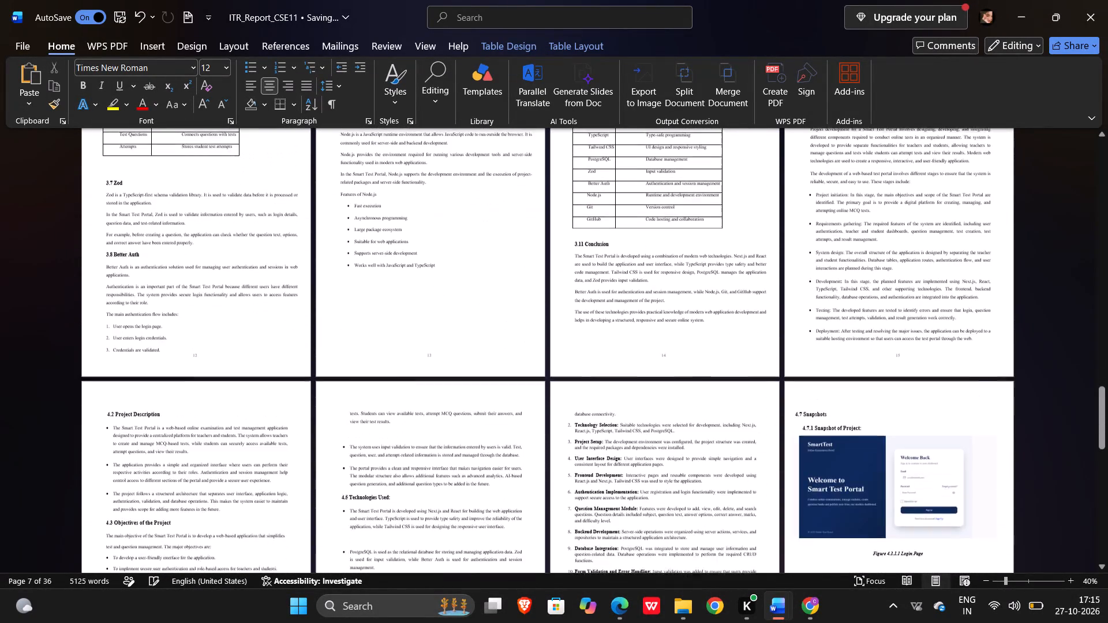
{"action": "scroll", "coordinate": [607, 408], "scroll_direction": "down", "scroll_amount": 7}
{"action": "scroll", "coordinate": [607, 408], "scroll_direction": "up", "scroll_amount": 3}
{"action": "scroll", "coordinate": [607, 408], "scroll_direction": "up", "scroll_amount": 20}
{"action": "scroll", "coordinate": [607, 408], "scroll_direction": "up", "scroll_amount": 20}
{"action": "scroll", "coordinate": [607, 408], "scroll_direction": "up", "scroll_amount": 14}
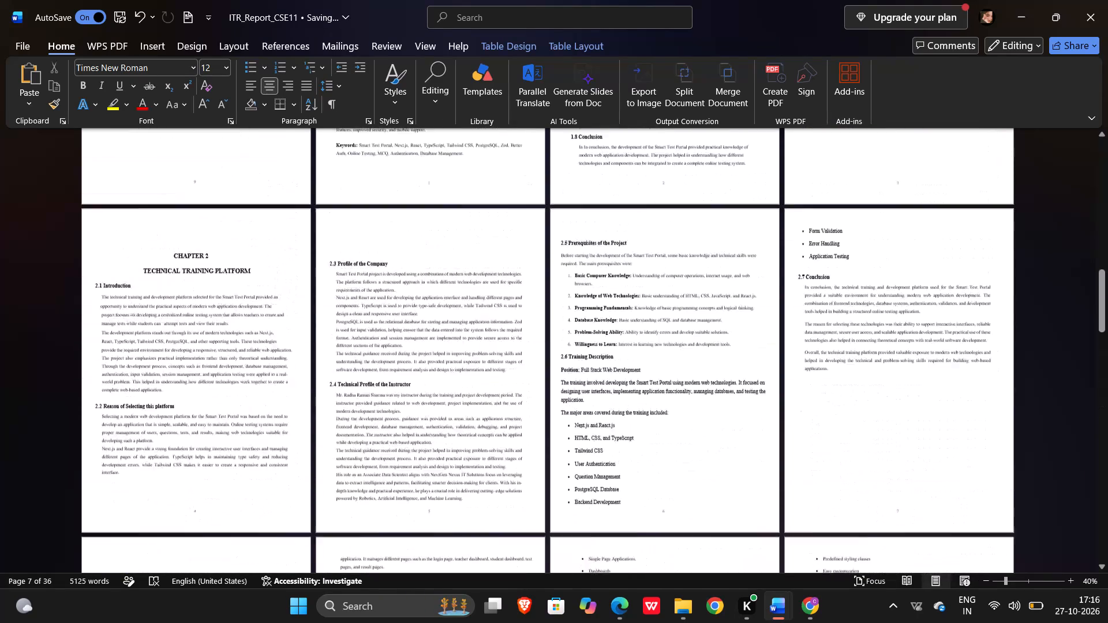
{"action": "scroll", "coordinate": [607, 408], "scroll_direction": "up", "scroll_amount": 20}
{"action": "scroll", "coordinate": [607, 408], "scroll_direction": "up", "scroll_amount": 20}
{"action": "scroll", "coordinate": [607, 408], "scroll_direction": "up", "scroll_amount": 20}
{"action": "scroll", "coordinate": [607, 408], "scroll_direction": "down", "scroll_amount": 3}
{"action": "scroll", "coordinate": [607, 408], "scroll_direction": "up", "scroll_amount": 20}
{"action": "scroll", "coordinate": [607, 408], "scroll_direction": "up", "scroll_amount": 20}
{"action": "scroll", "coordinate": [607, 408], "scroll_direction": "up", "scroll_amount": 20}
{"action": "scroll", "coordinate": [741, 438], "scroll_direction": "down", "scroll_amount": 2}
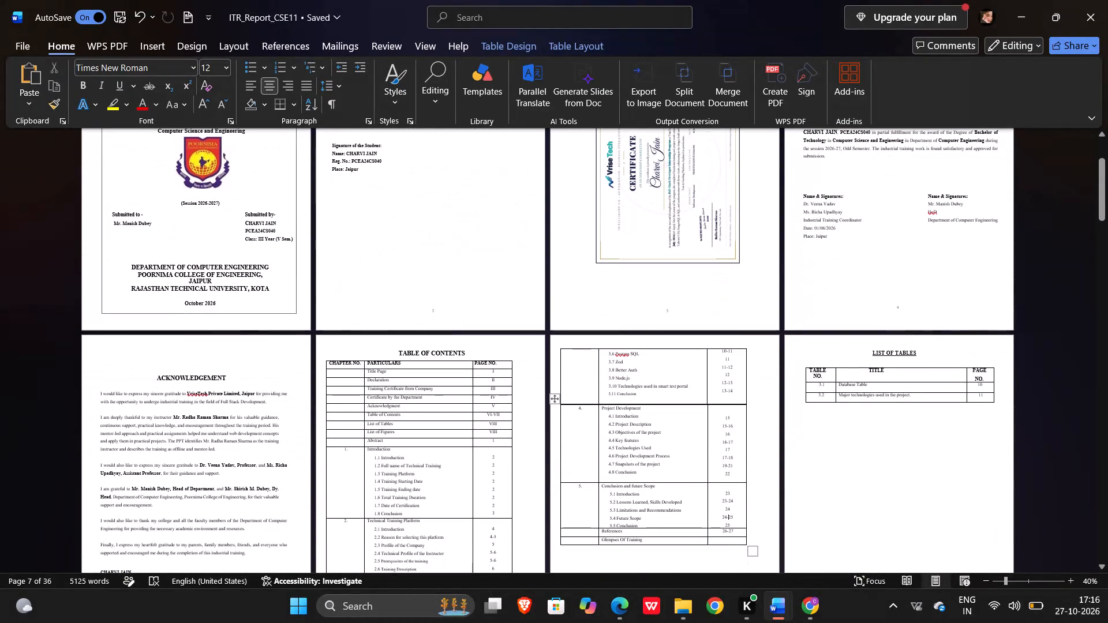
Set the List of Tables page numbers to 12 for the Database Table and 14 for the major technologies table.
{"action": "left_click", "coordinate": [987, 389]}
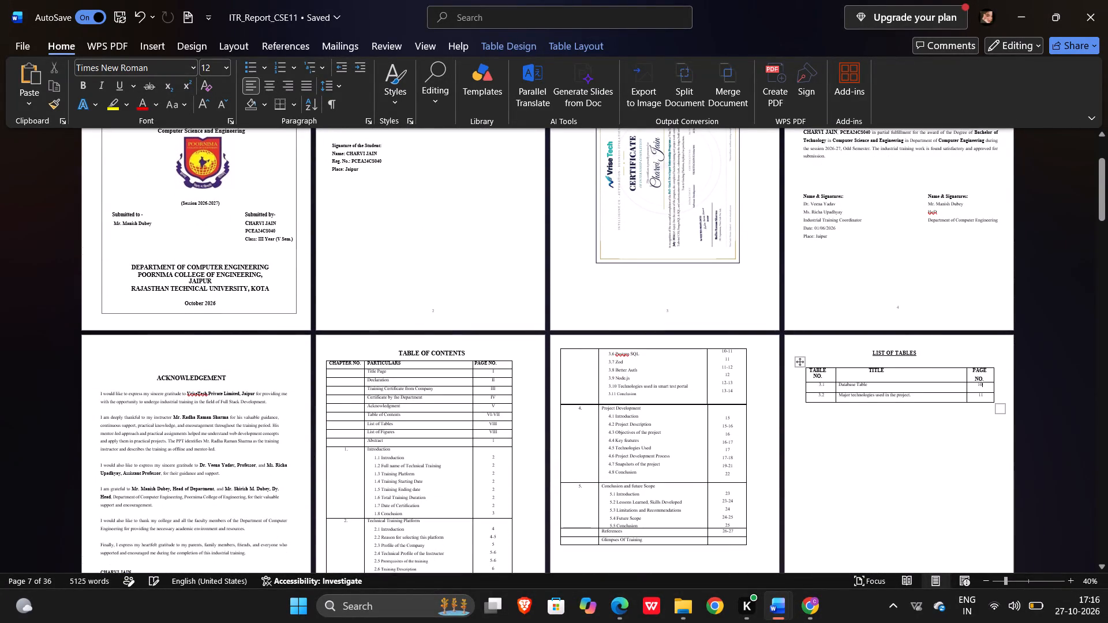
{"action": "key", "text": "BackSpace"}
{"action": "key", "text": "2"}
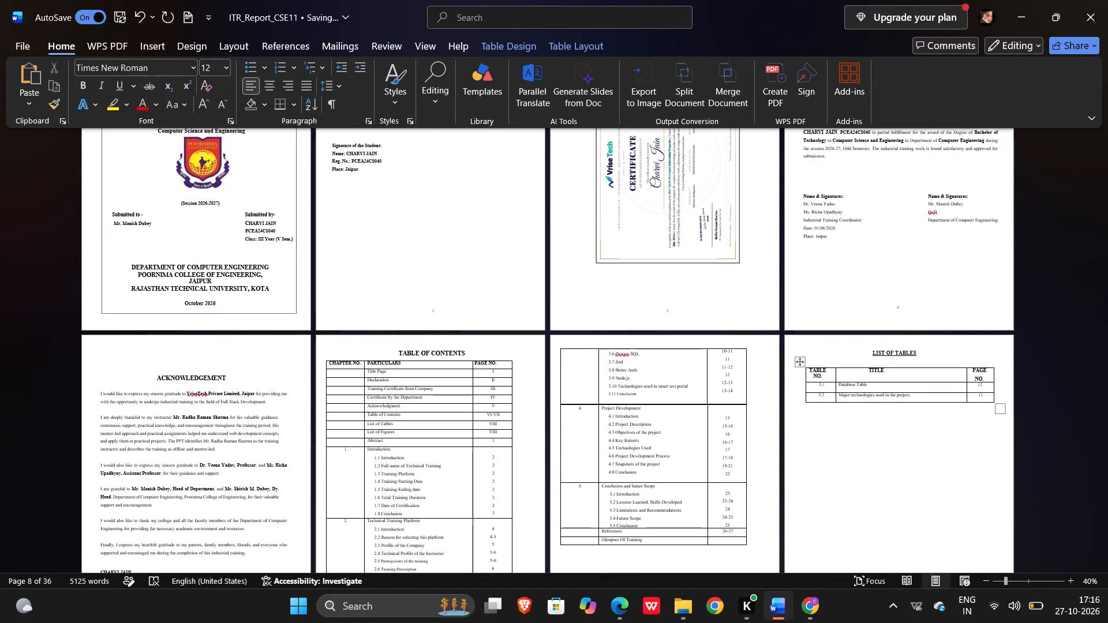
{"action": "key", "text": "Down"}
{"action": "key", "text": "BackSpace"}
{"action": "key", "text": "4"}
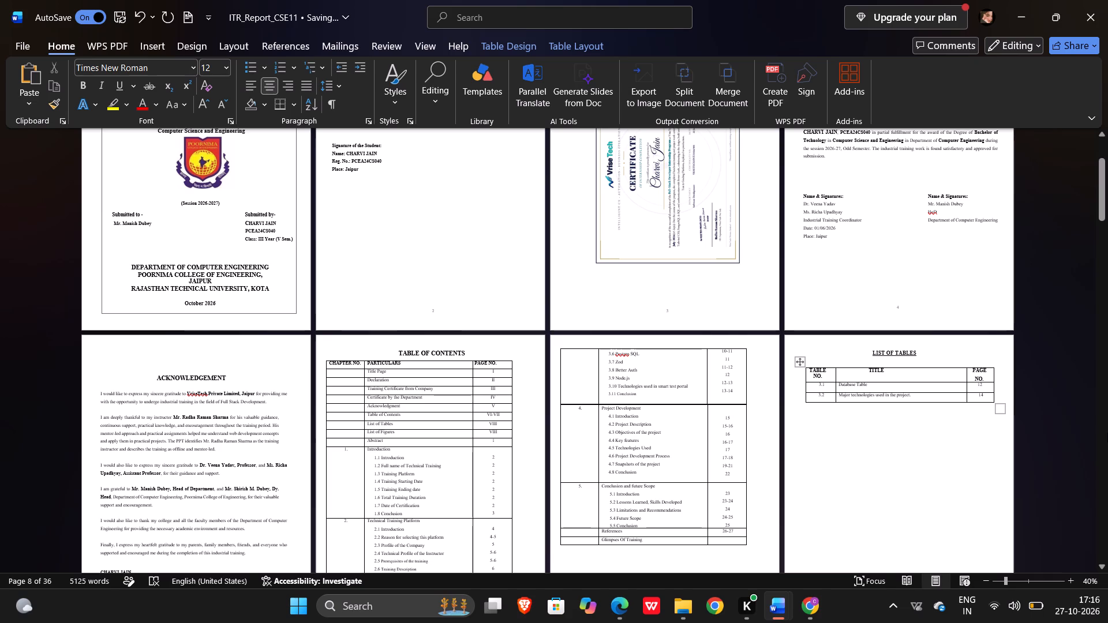
Remove the centring of table 3.2's page number and indent it with spaces to line up with the number above.
{"action": "key", "text": "Left"}
{"action": "key", "text": "Left"}
{"action": "key", "text": "BackSpace"}
{"action": "key", "text": "space"}
{"action": "key", "text": "space"}
{"action": "key", "text": "space"}
{"action": "key", "text": "space"}
{"action": "key", "text": "space"}
{"action": "key", "text": "space"}
{"action": "key", "text": "space"}
{"action": "key", "text": "space"}
{"action": "key", "text": "space"}
Insert two blank lines above the ABSTRACT heading to move it down the page.
{"action": "scroll", "coordinate": [1107, 433], "scroll_direction": "down", "scroll_amount": 6}
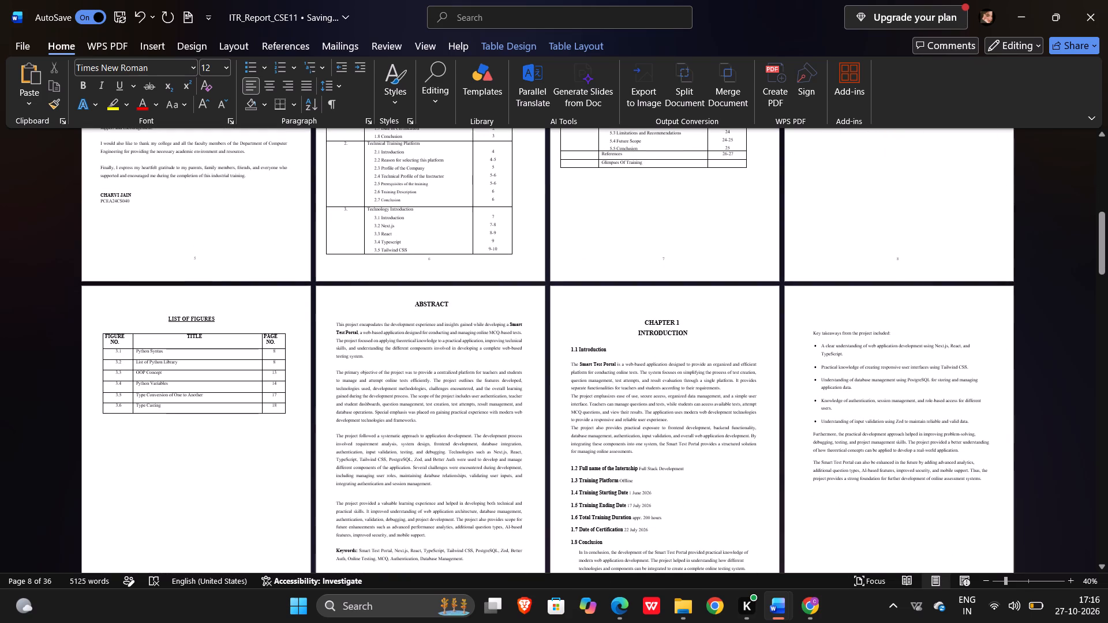
{"action": "left_click", "coordinate": [260, 456]}
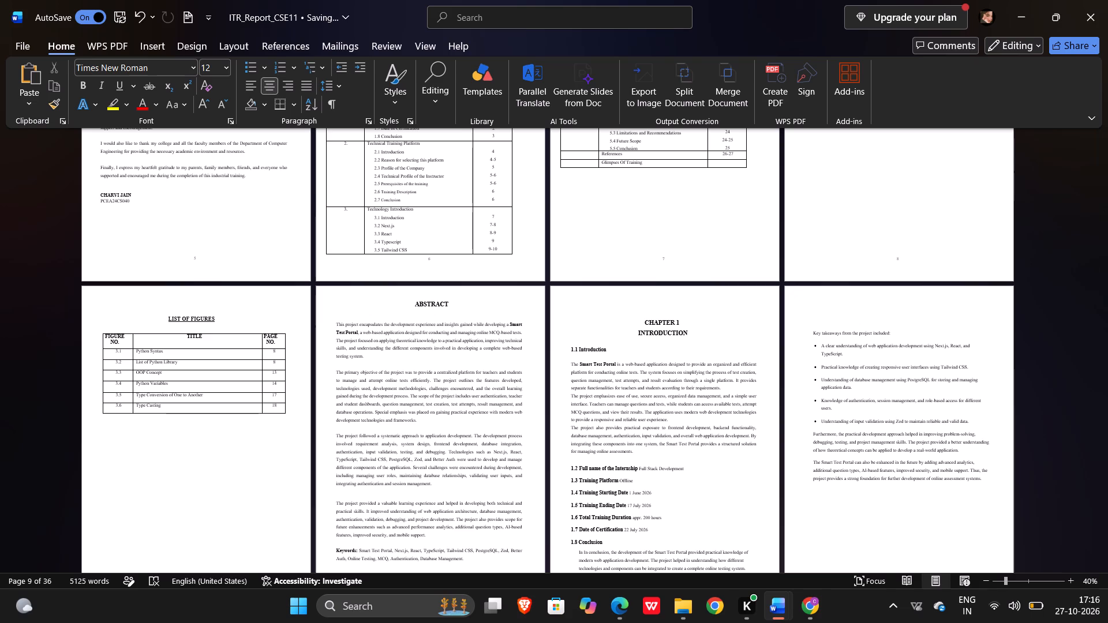
{"action": "left_click", "coordinate": [410, 300]}
{"action": "scroll", "coordinate": [410, 300], "scroll_direction": "down", "scroll_amount": 1}
{"action": "key", "text": "Return"}
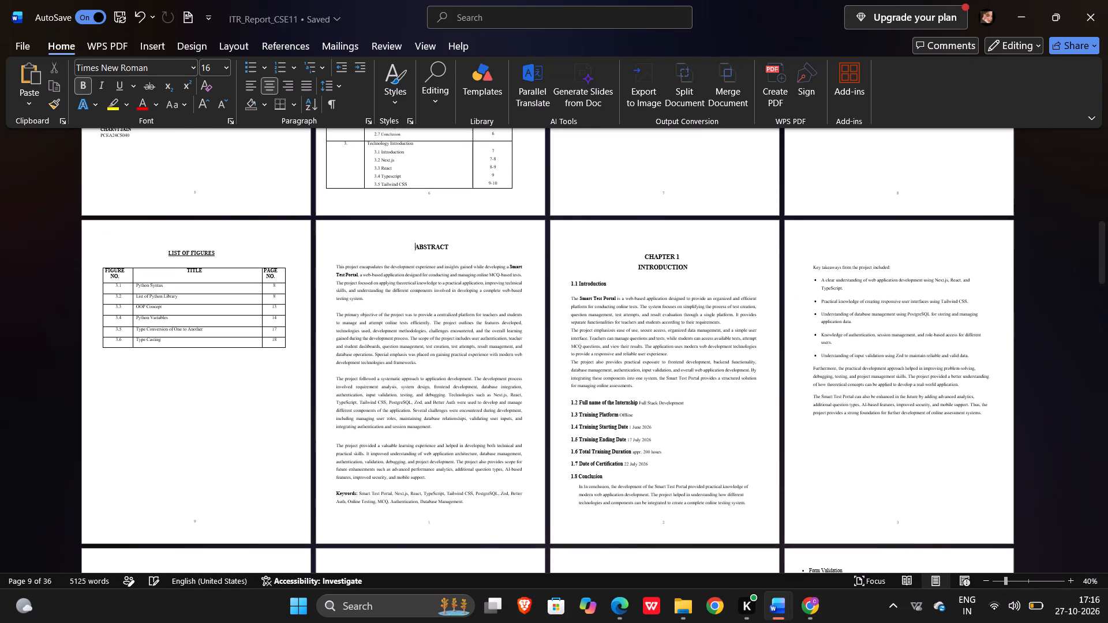
{"action": "key", "text": "Return"}
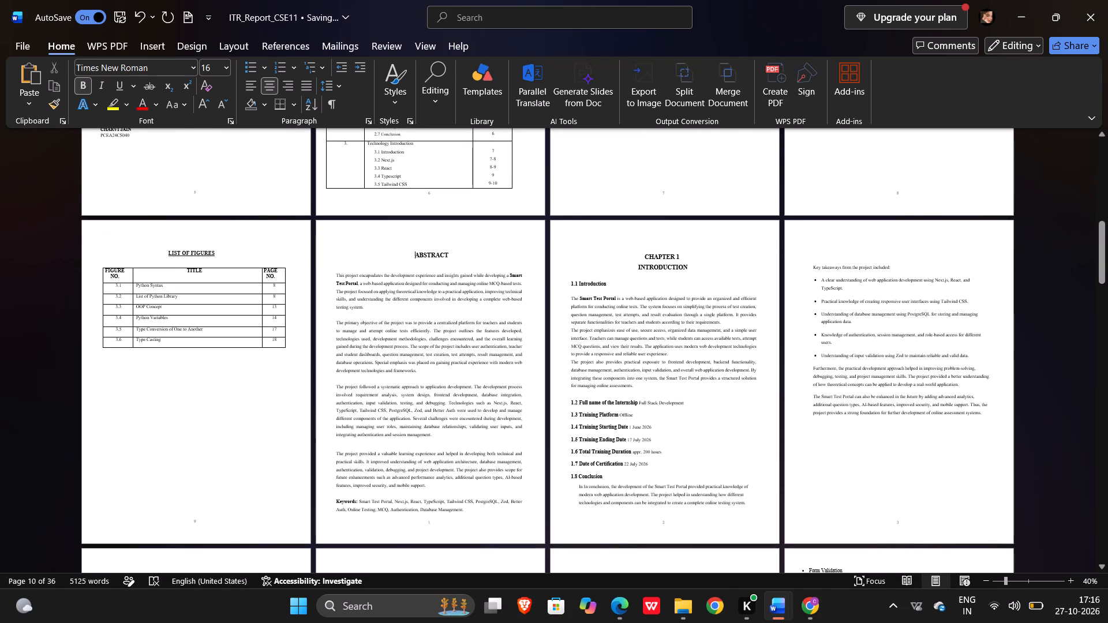
Look through the report's chapters and front pages, examining the snapshot figures and their captions against the List of Figures.
{"action": "scroll", "coordinate": [190, 376], "scroll_direction": "down", "scroll_amount": 2}
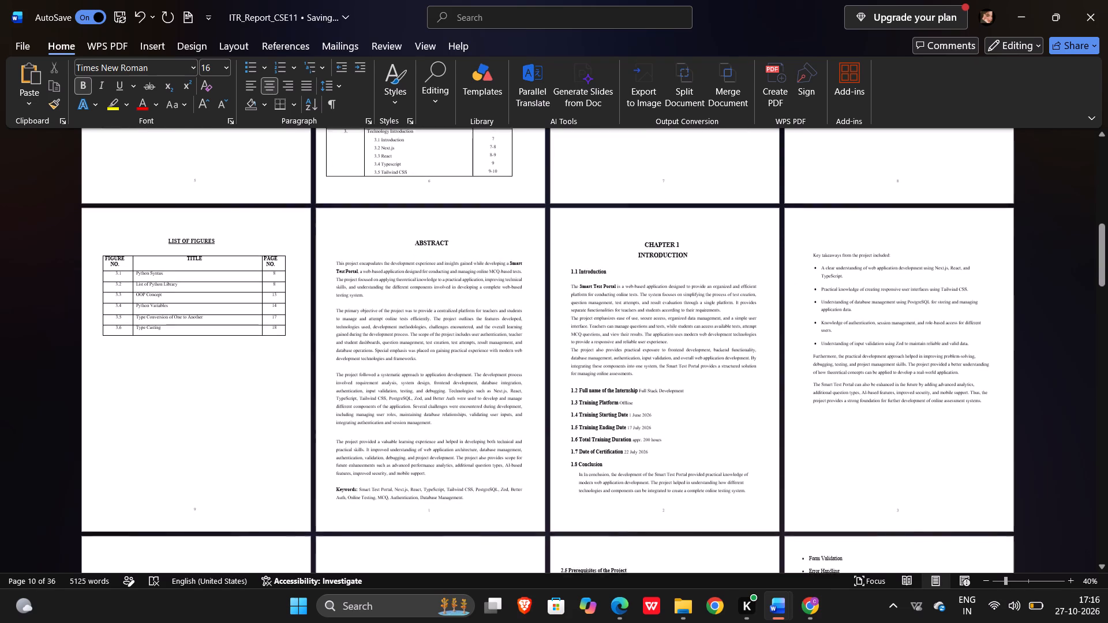
{"action": "scroll", "coordinate": [190, 376], "scroll_direction": "down", "scroll_amount": 9}
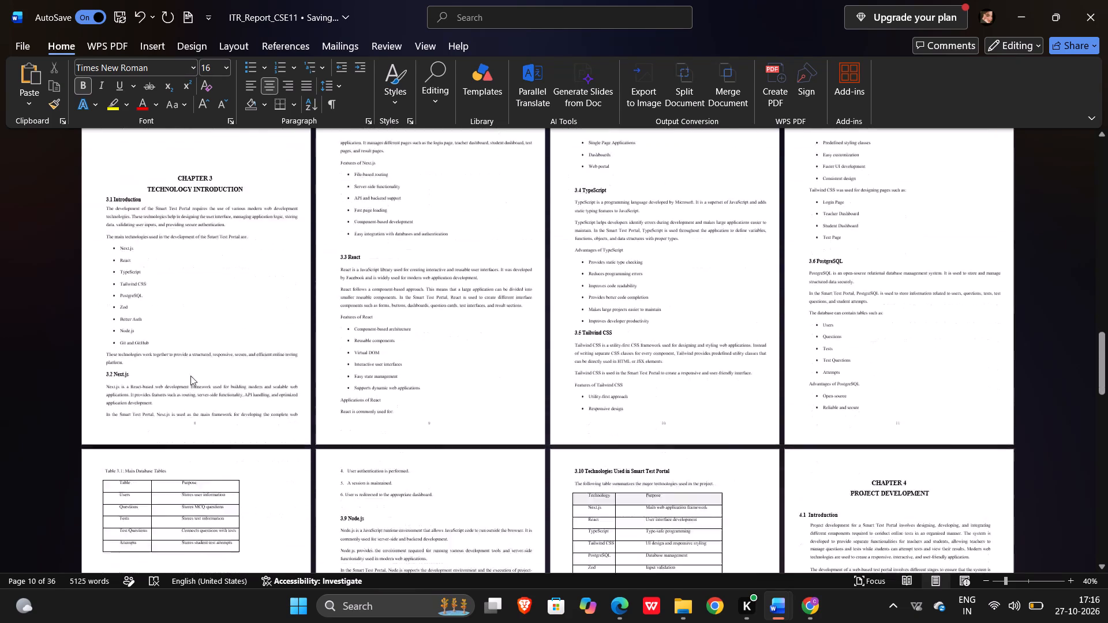
{"action": "scroll", "coordinate": [190, 376], "scroll_direction": "down", "scroll_amount": 8}
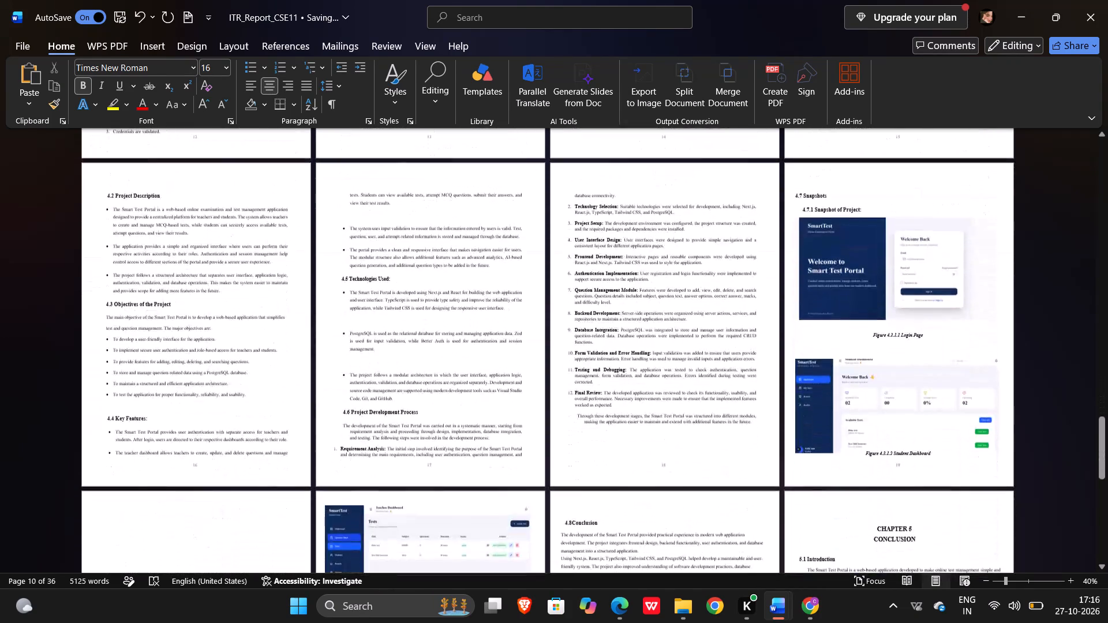
{"action": "scroll", "coordinate": [190, 376], "scroll_direction": "down", "scroll_amount": 11}
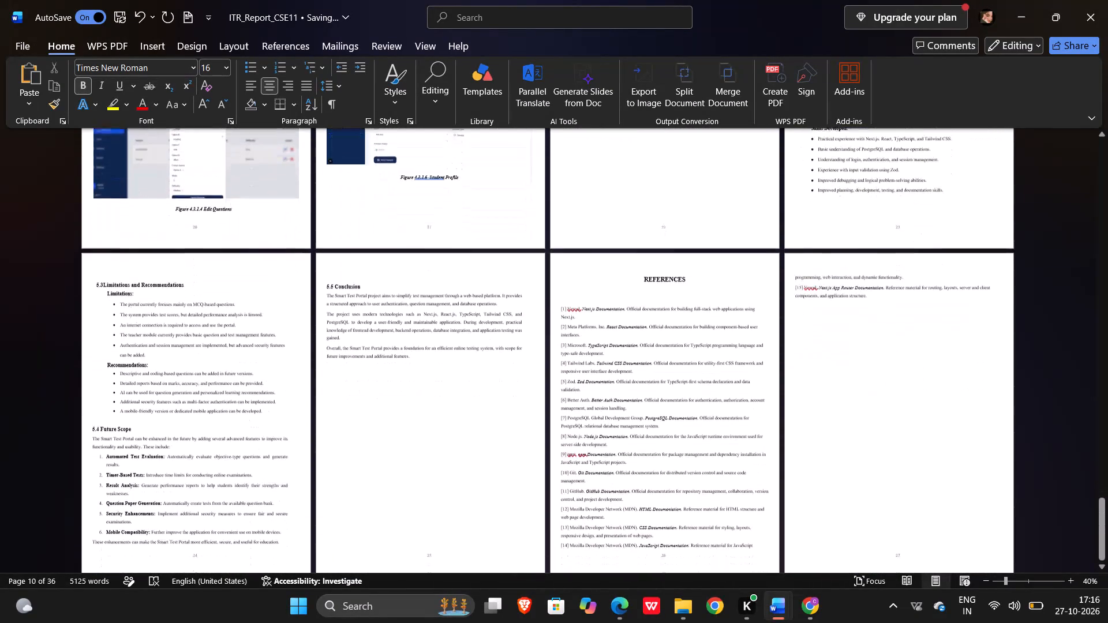
{"action": "scroll", "coordinate": [190, 376], "scroll_direction": "down", "scroll_amount": 7}
{"action": "scroll", "coordinate": [190, 376], "scroll_direction": "up", "scroll_amount": 6}
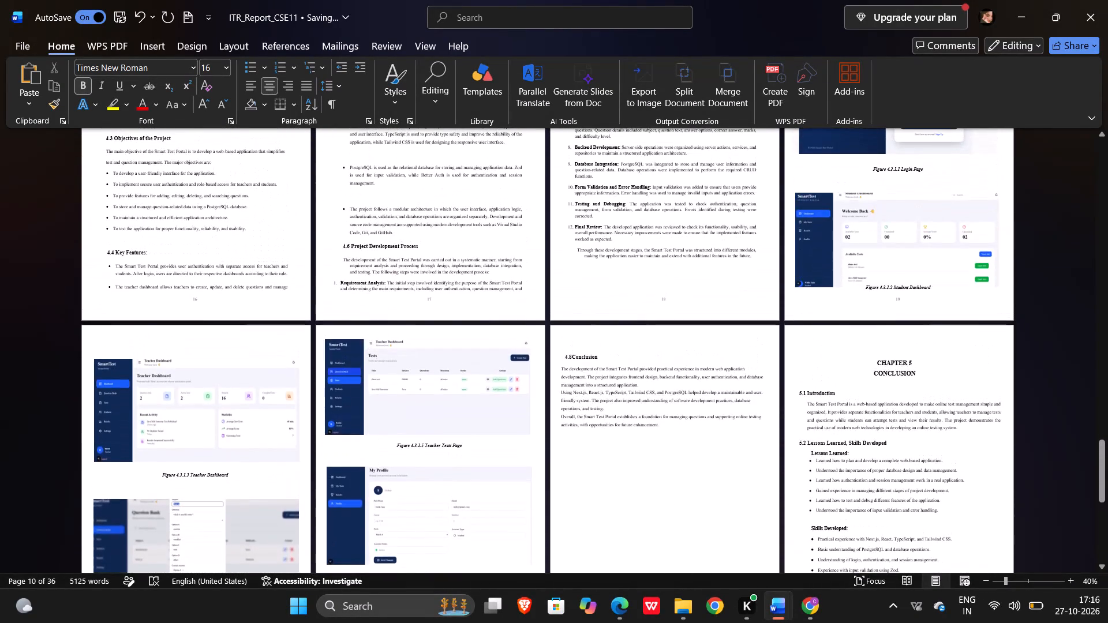
{"action": "scroll", "coordinate": [190, 376], "scroll_direction": "up", "scroll_amount": 1}
{"action": "scroll", "coordinate": [190, 376], "scroll_direction": "down", "scroll_amount": 1}
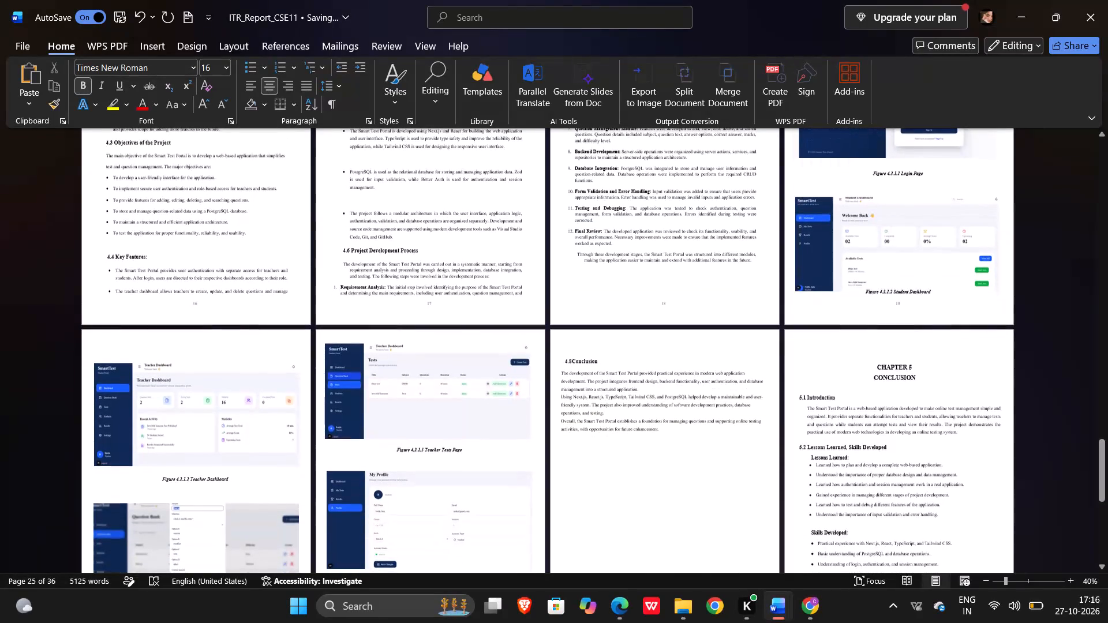
{"action": "scroll", "coordinate": [190, 376], "scroll_direction": "down", "scroll_amount": 4}
{"action": "scroll", "coordinate": [190, 376], "scroll_direction": "up", "scroll_amount": 16}
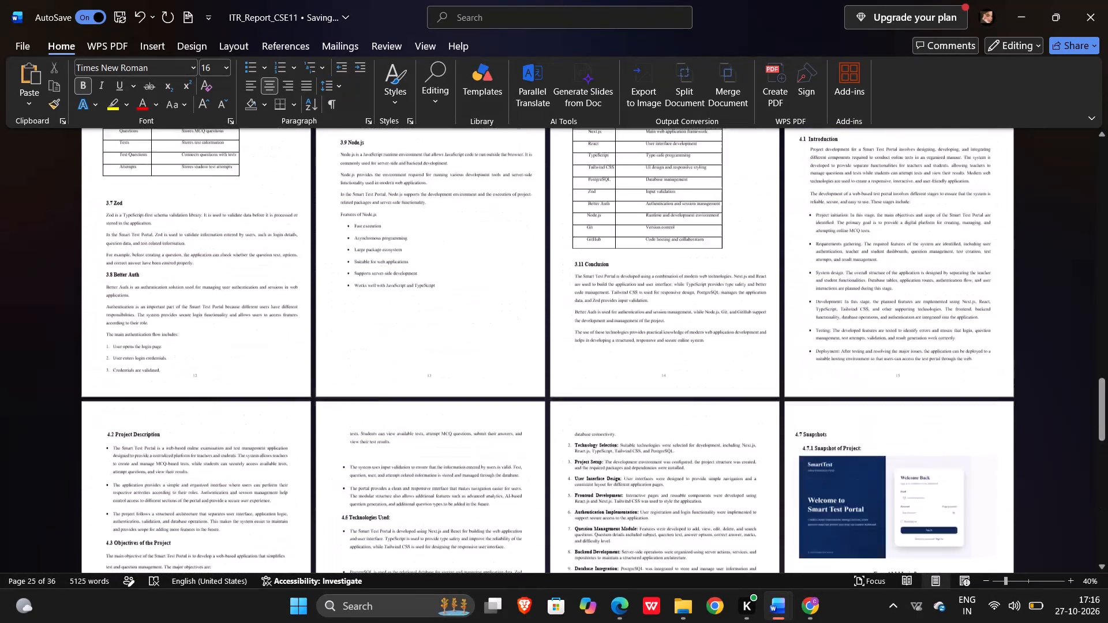
{"action": "scroll", "coordinate": [190, 376], "scroll_direction": "up", "scroll_amount": 12}
{"action": "scroll", "coordinate": [190, 376], "scroll_direction": "down", "scroll_amount": 6}
{"action": "scroll", "coordinate": [190, 376], "scroll_direction": "up", "scroll_amount": 20}
{"action": "scroll", "coordinate": [190, 376], "scroll_direction": "up", "scroll_amount": 20}
{"action": "scroll", "coordinate": [190, 376], "scroll_direction": "up", "scroll_amount": 18}
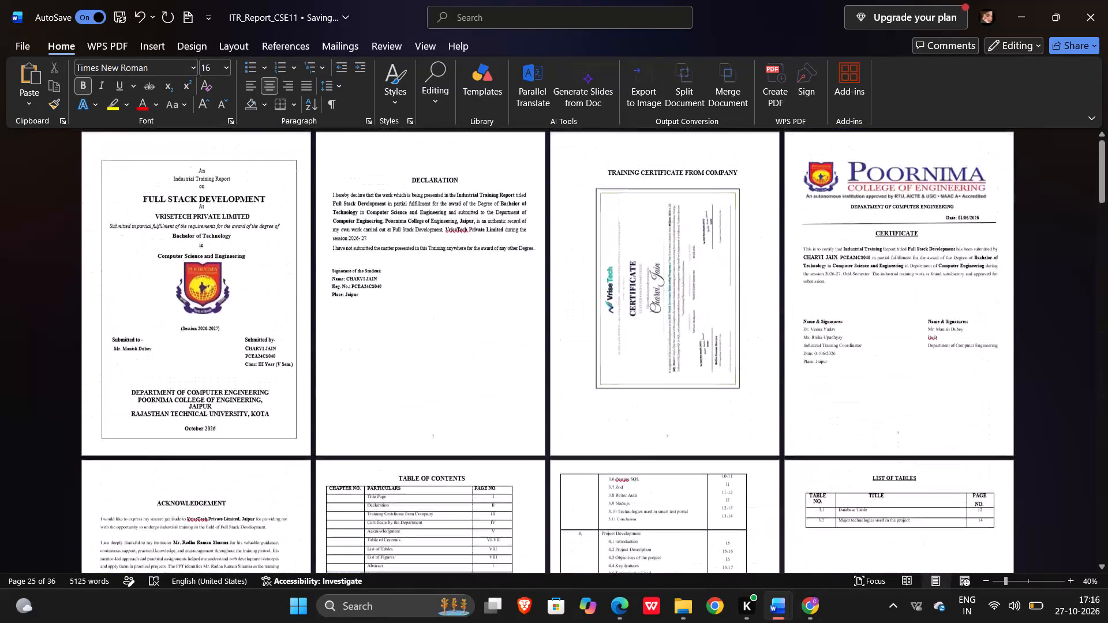
{"action": "scroll", "coordinate": [190, 376], "scroll_direction": "down", "scroll_amount": 5}
{"action": "scroll", "coordinate": [190, 376], "scroll_direction": "up", "scroll_amount": 4}
{"action": "scroll", "coordinate": [190, 376], "scroll_direction": "down", "scroll_amount": 7}
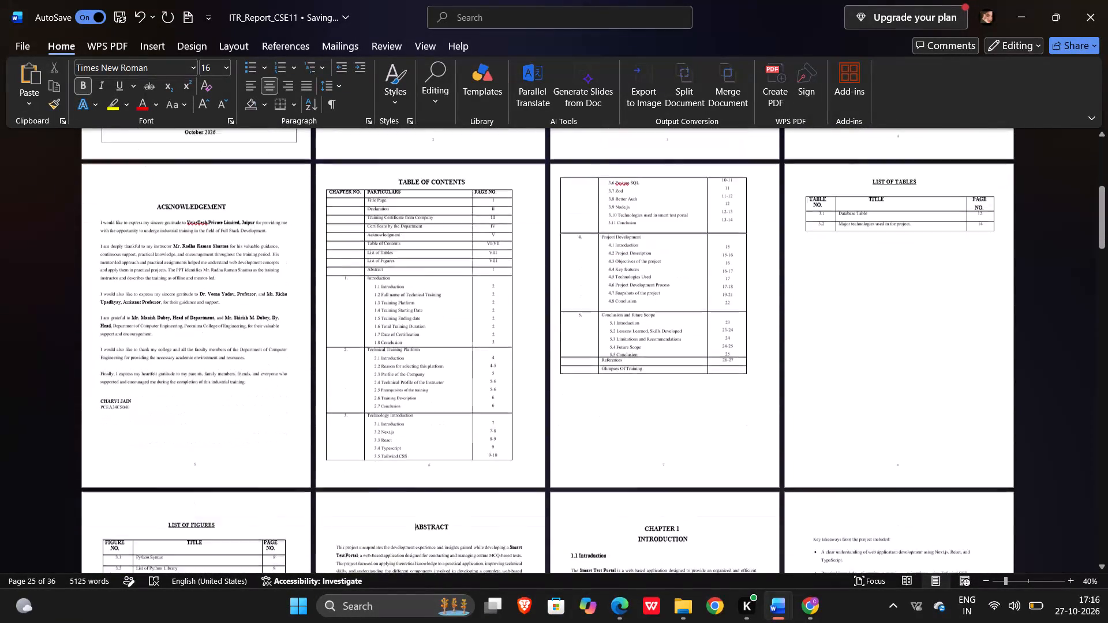
{"action": "scroll", "coordinate": [190, 376], "scroll_direction": "down", "scroll_amount": 1}
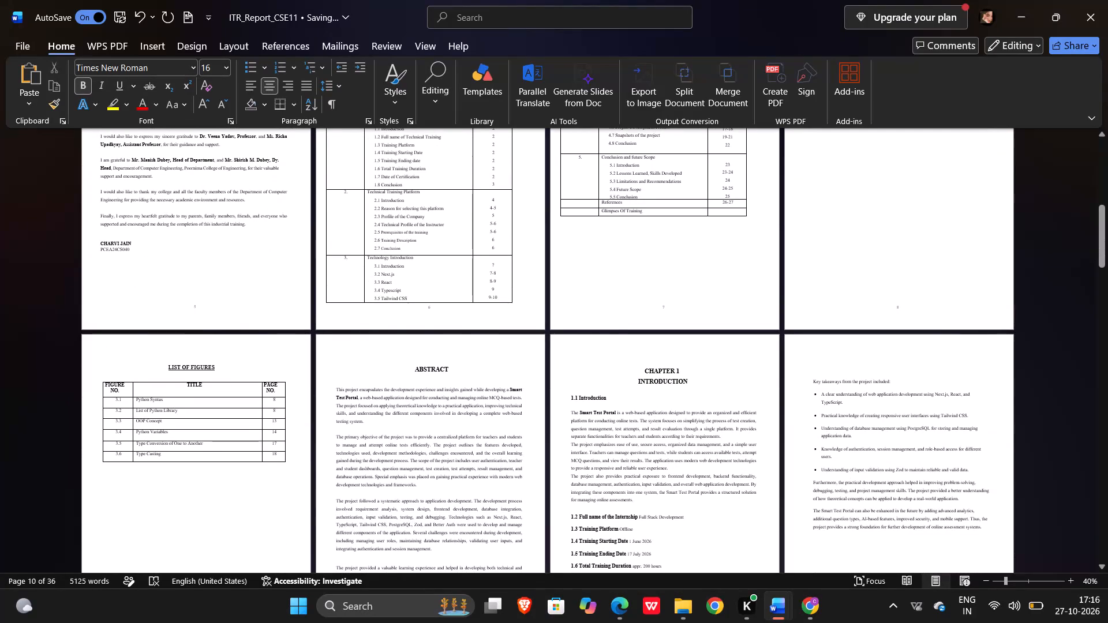
Replace the first title in the List of Figures, Python Syntax, with Login Page.
{"action": "left_click", "coordinate": [168, 401]}
{"action": "key", "text": "BackSpace"}
{"action": "key", "text": "BackSpace"}
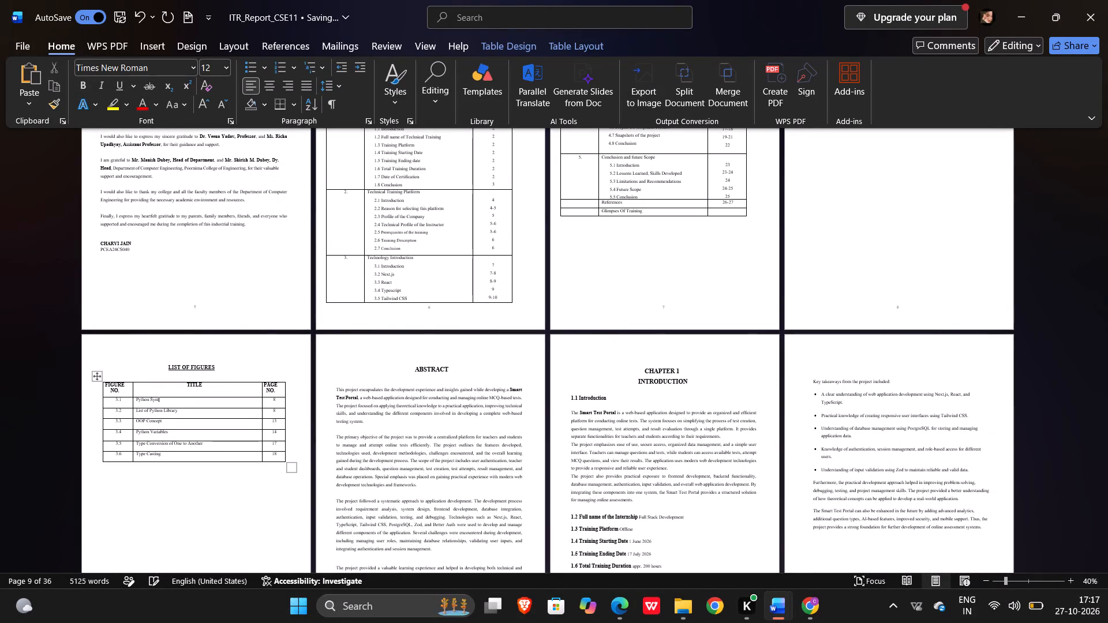
{"action": "key", "text": "BackSpace"}
{"action": "key", "text": "BackSpace"}
{"action": "key", "text": "BackSpace"}
{"action": "key", "text": "BackSpace"}
{"action": "key", "text": "BackSpace"}
{"action": "key", "text": "BackSpace"}
{"action": "key", "text": "BackSpace"}
{"action": "key", "text": "BackSpace"}
{"action": "key", "text": "BackSpace"}
{"action": "key", "text": "BackSpace"}
{"action": "key", "text": "BackSpace"}
{"action": "scroll", "coordinate": [168, 401], "scroll_direction": "down", "scroll_amount": 13}
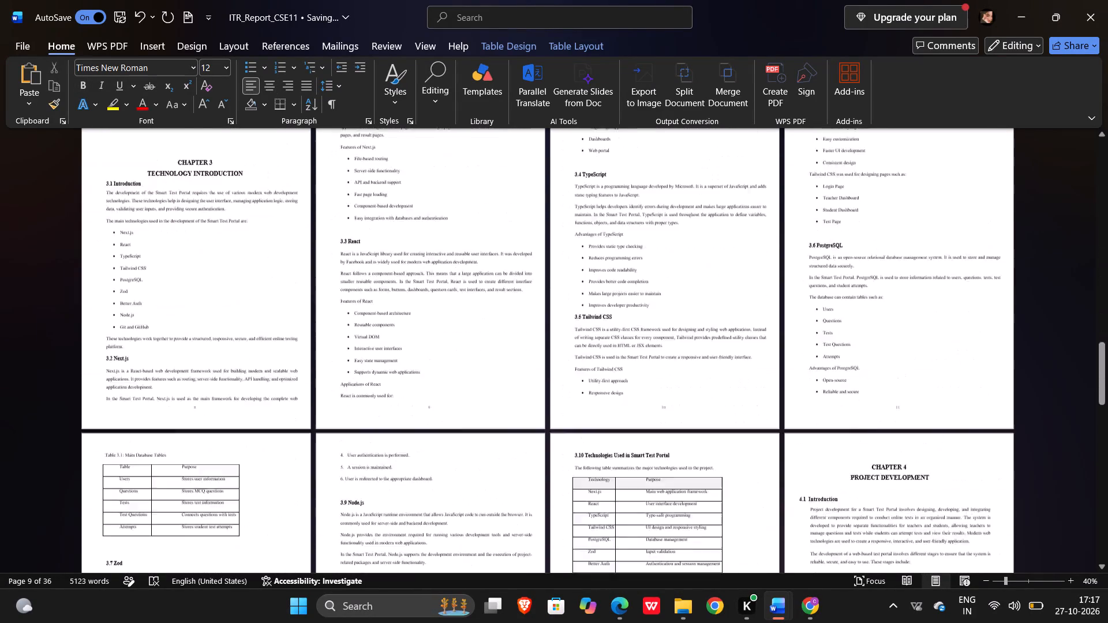
{"action": "scroll", "coordinate": [168, 401], "scroll_direction": "down", "scroll_amount": 3}
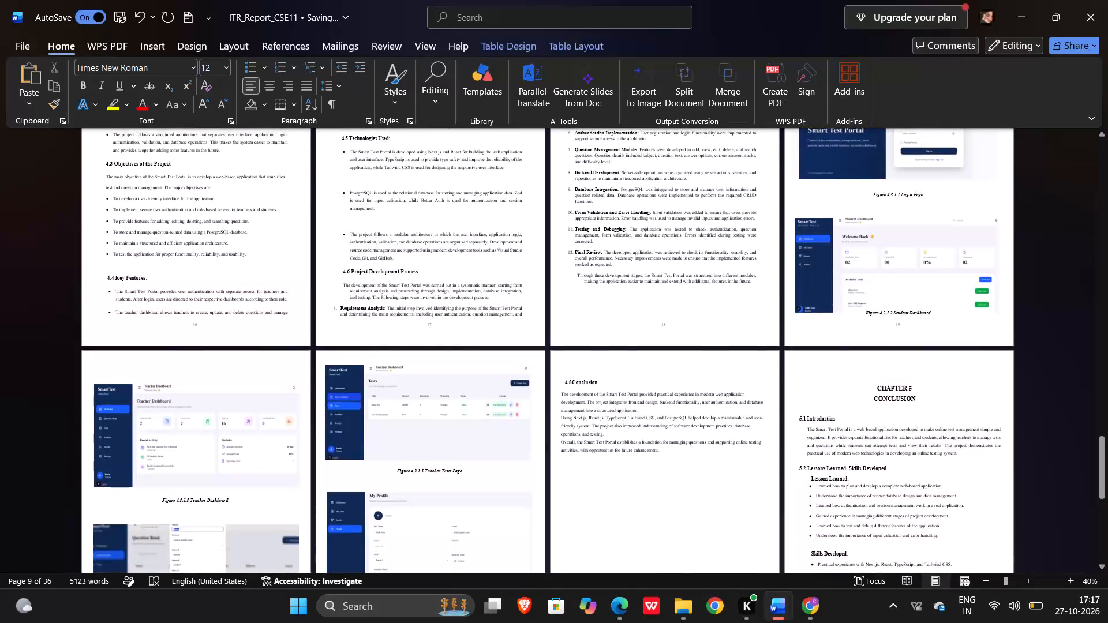
{"action": "scroll", "coordinate": [168, 401], "scroll_direction": "up", "scroll_amount": 20}
{"action": "scroll", "coordinate": [168, 401], "scroll_direction": "up", "scroll_amount": 2}
{"action": "scroll", "coordinate": [168, 401], "scroll_direction": "down", "scroll_amount": 2}
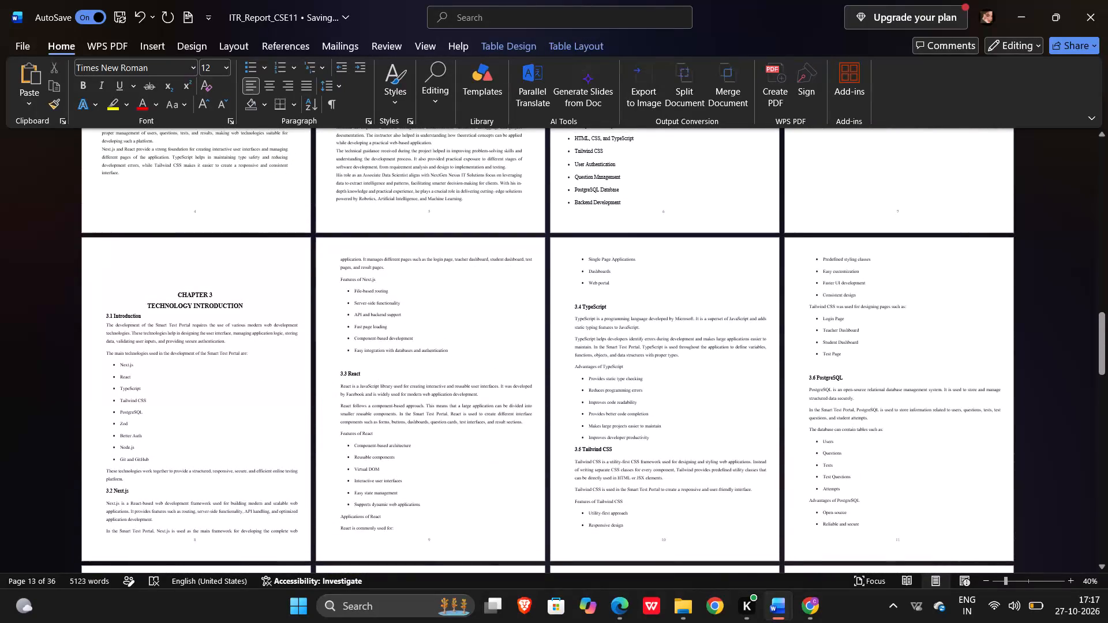
{"action": "scroll", "coordinate": [168, 401], "scroll_direction": "up", "scroll_amount": 8}
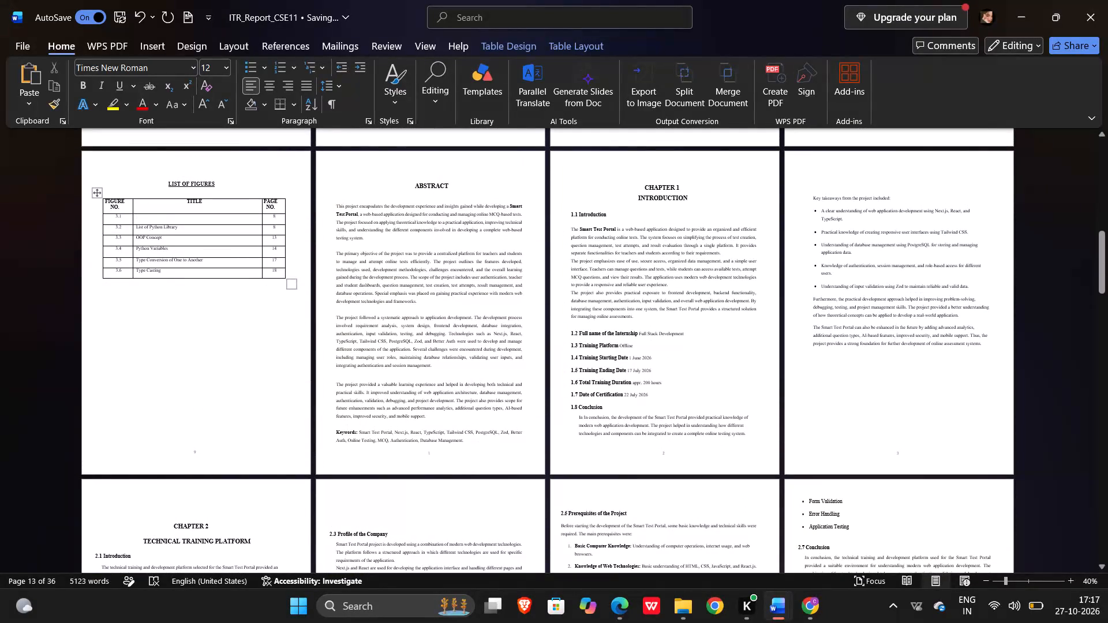
{"action": "type", "text": "age"}
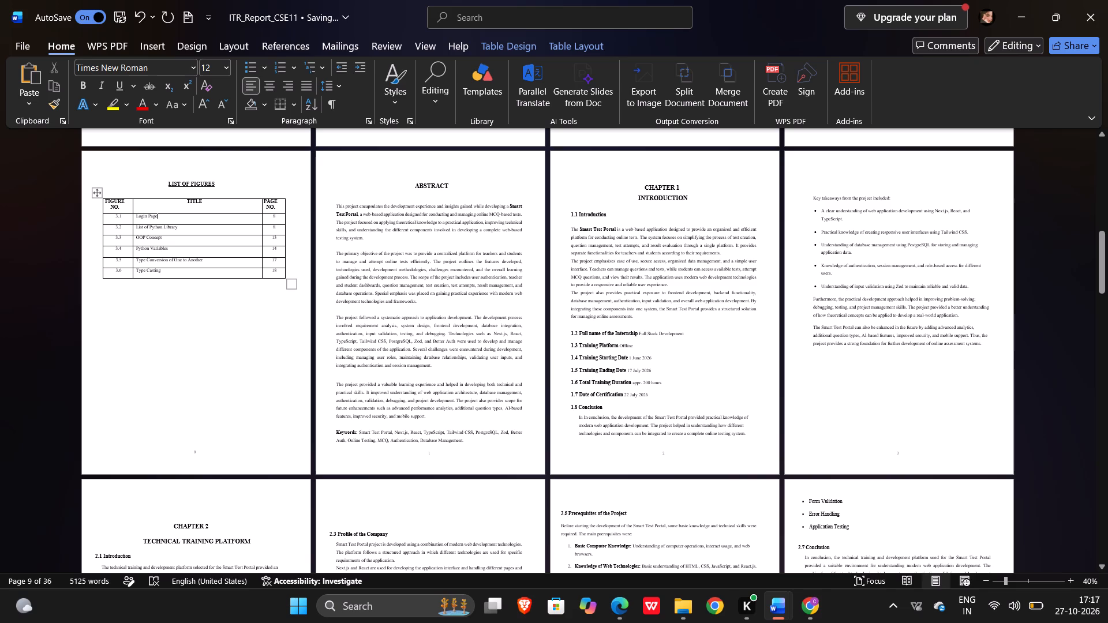
Replace the second title in the List of Figures, List of Python Library, with Student Dashboard.
{"action": "left_click", "coordinate": [178, 227]}
{"action": "key", "text": "BackSpace"}
{"action": "key", "text": "BackSpace"}
{"action": "key", "text": "BackSpace"}
{"action": "key", "text": "BackSpace"}
{"action": "key", "text": "BackSpace"}
{"action": "key", "text": "BackSpace"}
{"action": "key", "text": "BackSpace"}
{"action": "key", "text": "BackSpace"}
{"action": "key", "text": "BackSpace"}
{"action": "key", "text": "BackSpace"}
{"action": "key", "text": "BackSpace"}
{"action": "key", "text": "BackSpace"}
{"action": "key", "text": "BackSpace"}
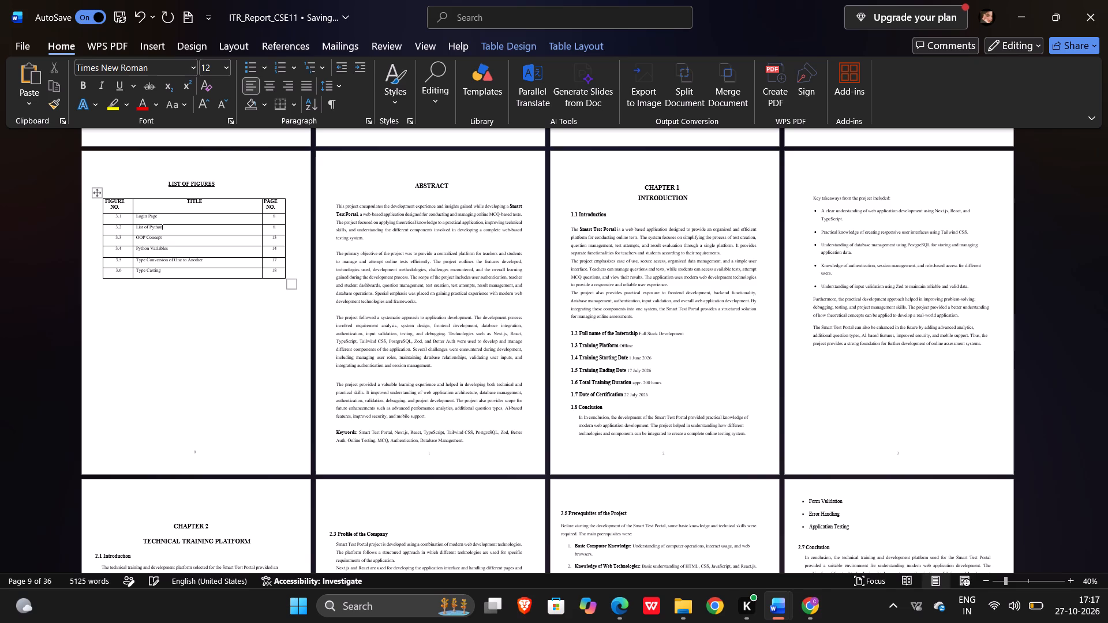
{"action": "key", "text": "BackSpace"}
{"action": "key", "text": "BackSpace"}
{"action": "key", "text": "BackSpace"}
{"action": "key", "text": "BackSpace"}
{"action": "key", "text": "BackSpace"}
{"action": "key", "text": "BackSpace"}
{"action": "key", "text": "BackSpace"}
{"action": "key", "text": "BackSpace"}
{"action": "key", "text": "BackSpace"}
{"action": "key", "text": "BackSpace"}
{"action": "key", "text": "BackSpace"}
{"action": "key", "text": "BackSpace"}
{"action": "key", "text": "BackSpace"}
{"action": "type", "text": "tudent"}
{"action": "key", "text": "space"}
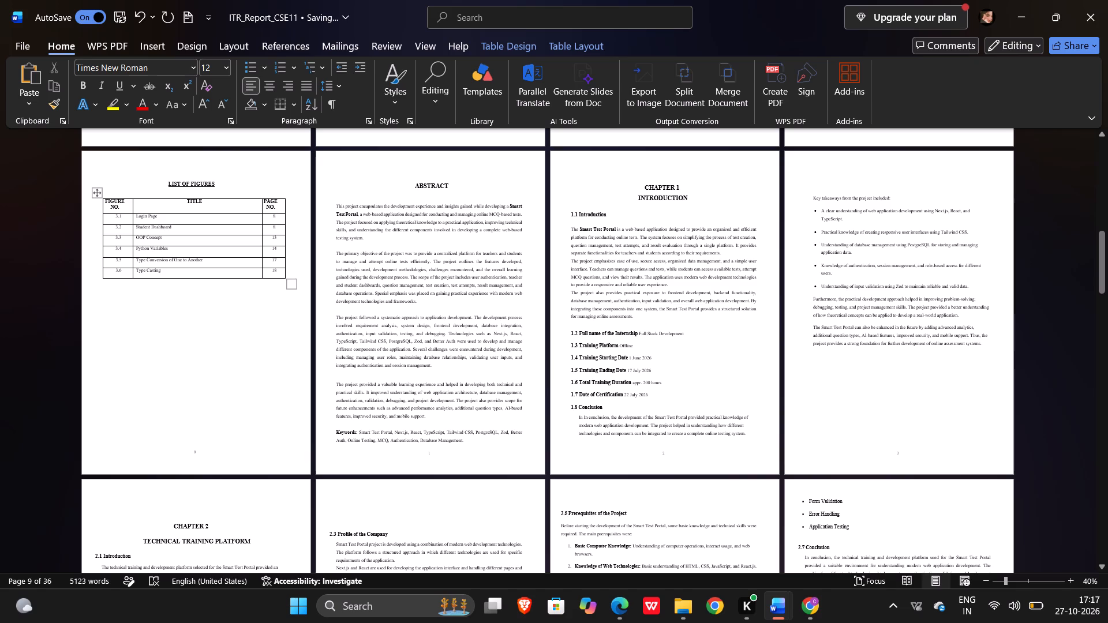
Replace the third title in the List of Figures, OOP Concept, with Teacher Dashboard, spelled correctly.
{"action": "left_click", "coordinate": [163, 238]}
{"action": "key", "text": "BackSpace"}
{"action": "key", "text": "BackSpace"}
{"action": "key", "text": "BackSpace"}
{"action": "key", "text": "BackSpace"}
{"action": "key", "text": "BackSpace"}
{"action": "key", "text": "BackSpace"}
{"action": "key", "text": "BackSpace"}
{"action": "key", "text": "BackSpace"}
{"action": "key", "text": "BackSpace"}
{"action": "key", "text": "BackSpace"}
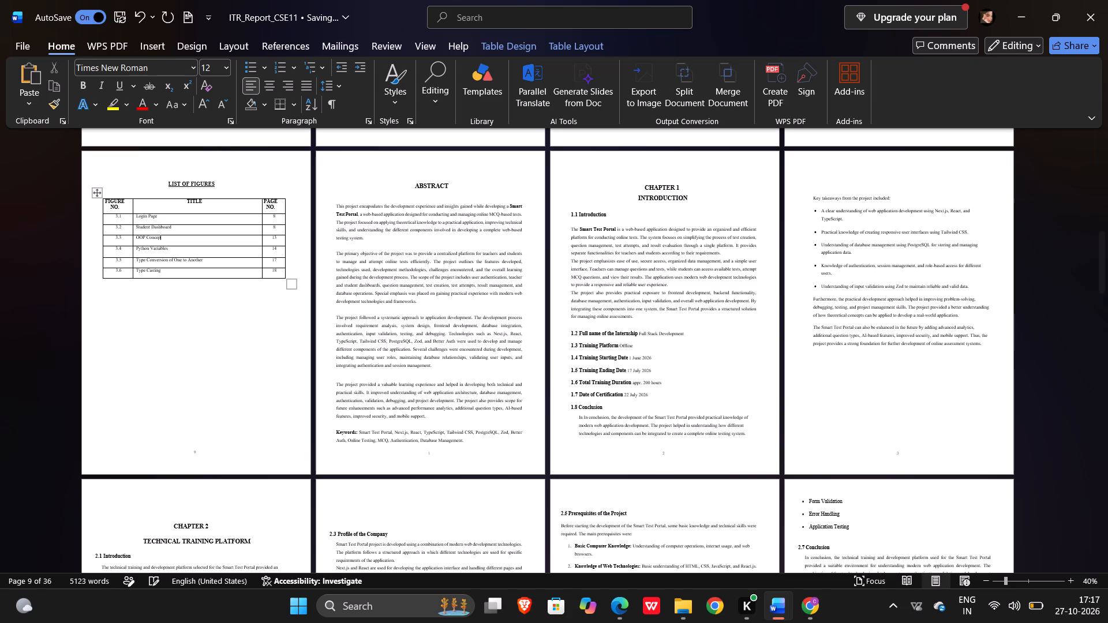
{"action": "key", "text": "BackSpace"}
{"action": "key", "text": "BackSpace"}
{"action": "key", "text": "BackSpace"}
{"action": "key", "text": "BackSpace"}
{"action": "key", "text": "BackSpace"}
{"action": "key", "text": "BackSpace"}
{"action": "key", "text": "space"}
{"action": "key", "text": "space"}
{"action": "type", "text": "asboard"}
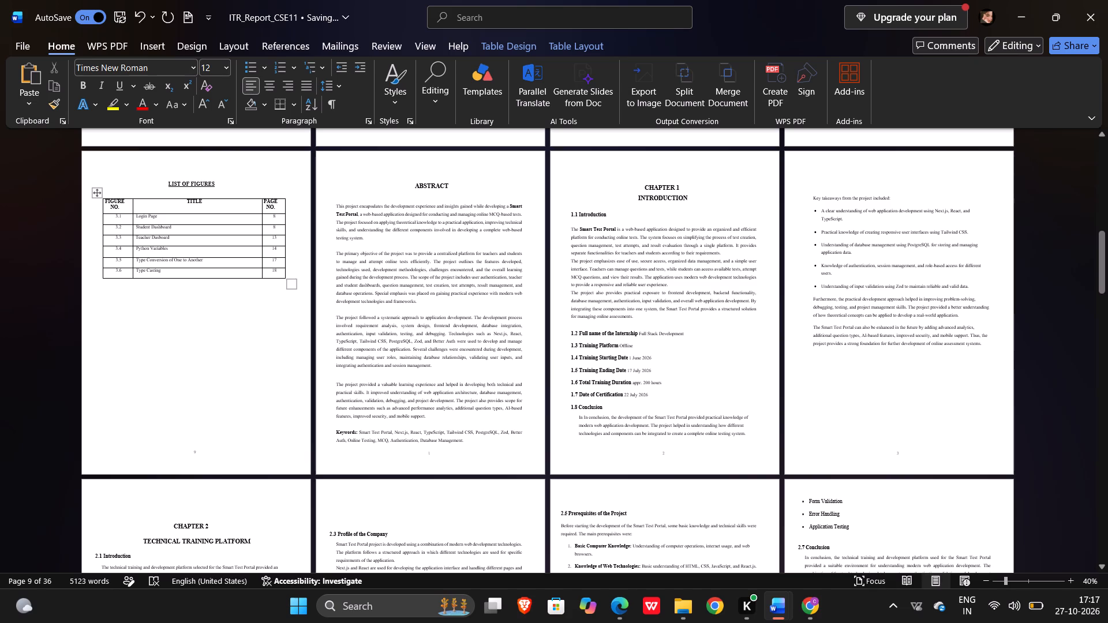
{"action": "left_click", "coordinate": [278, 216]}
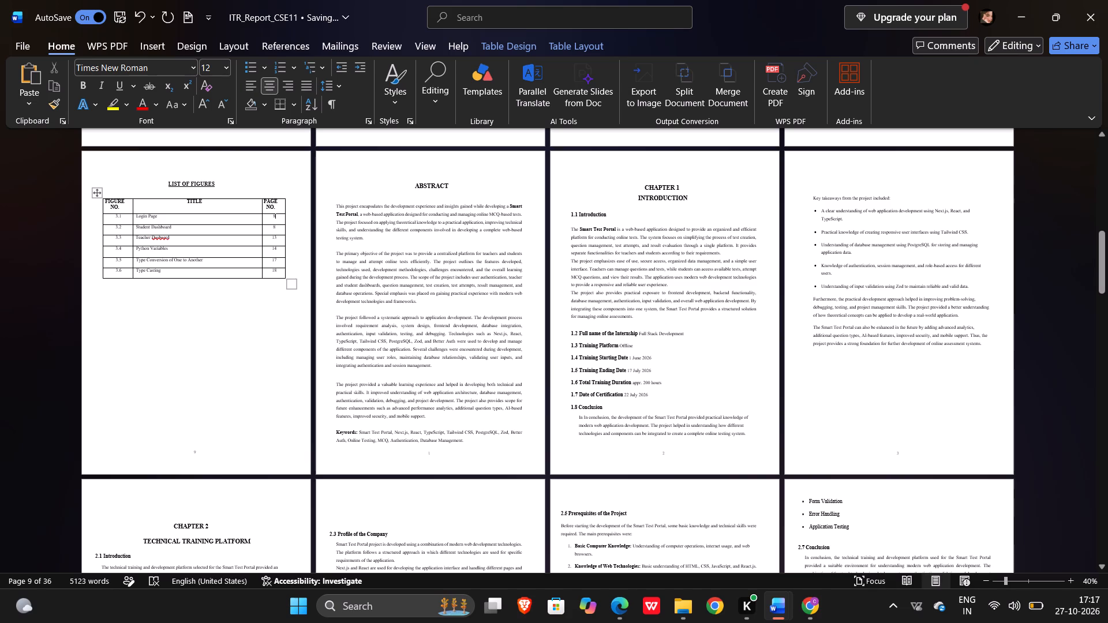
{"action": "left_click", "coordinate": [158, 238]}
{"action": "left_click", "coordinate": [174, 238]}
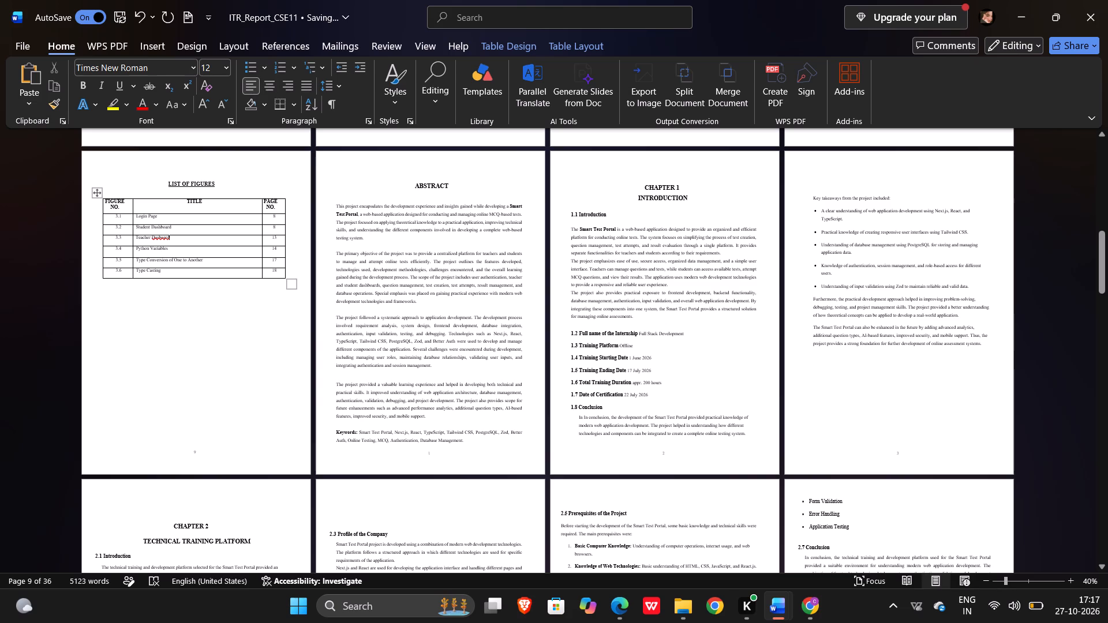
{"action": "left_click", "coordinate": [161, 238]}
{"action": "key", "text": "Left"}
{"action": "key", "text": "h"}
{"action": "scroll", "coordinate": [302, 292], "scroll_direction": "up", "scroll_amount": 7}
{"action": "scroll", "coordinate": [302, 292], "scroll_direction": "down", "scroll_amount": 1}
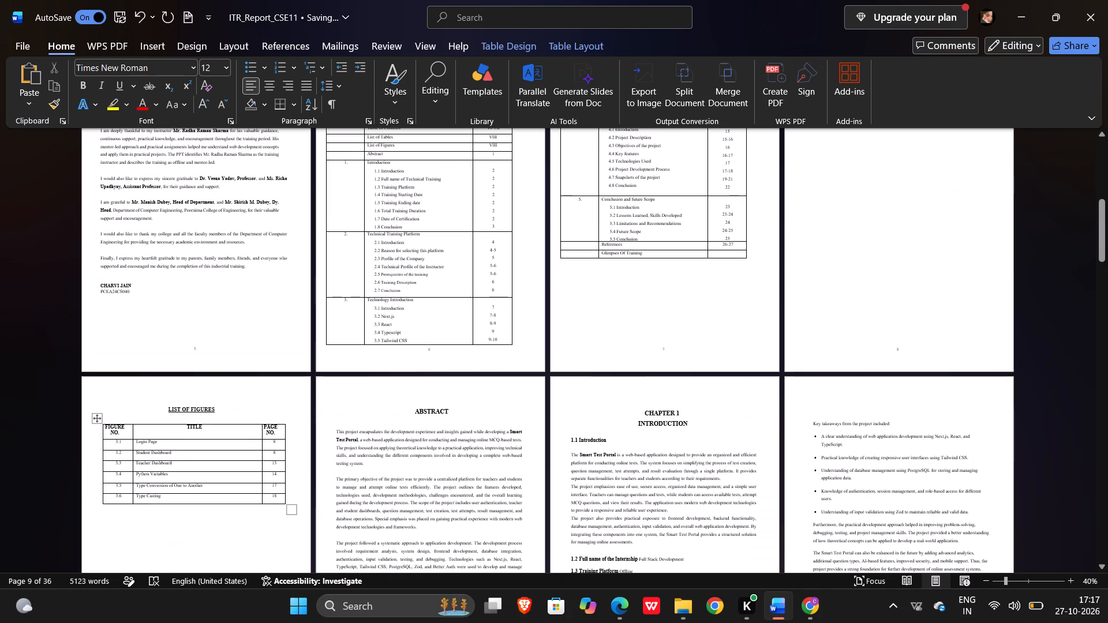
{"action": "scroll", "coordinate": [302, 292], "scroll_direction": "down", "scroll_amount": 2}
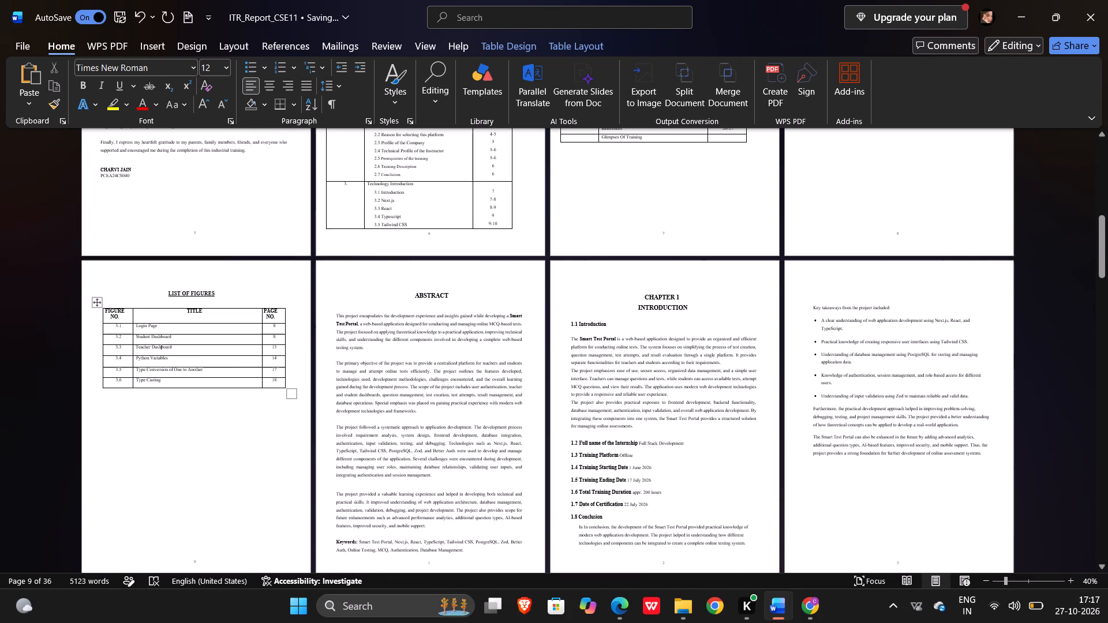
In the List of Figures, set the page numbers to 19 for the first two entries and 20 for the third and fourth.
{"action": "left_click", "coordinate": [274, 328]}
{"action": "key", "text": "BackSpace"}
{"action": "type", "text": "19"}
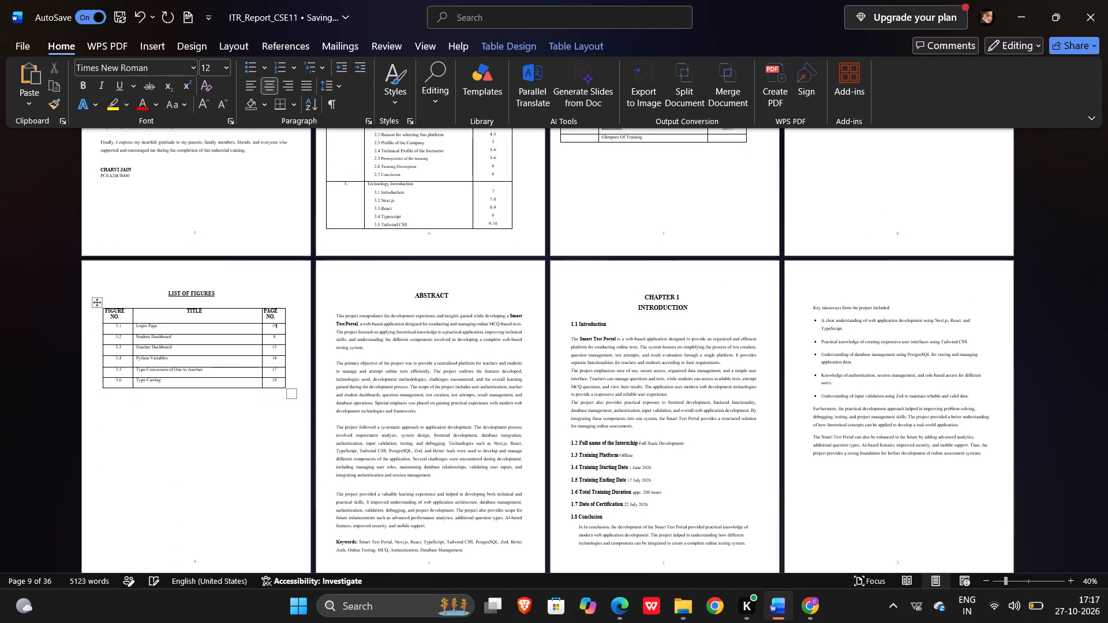
{"action": "key", "text": "Down"}
{"action": "key", "text": "BackSpace"}
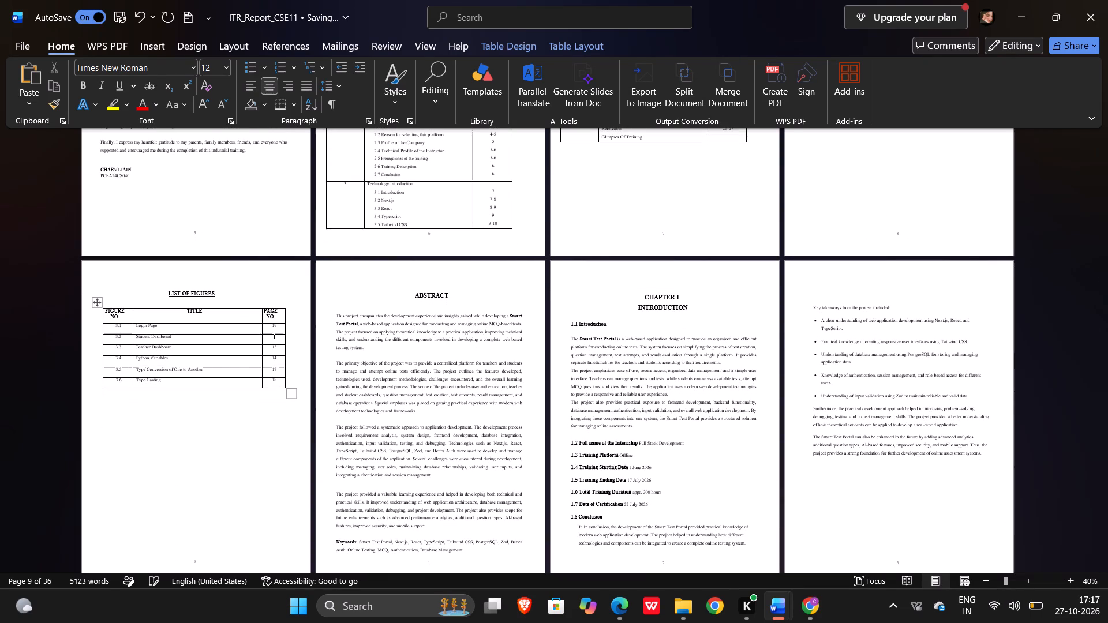
{"action": "type", "text": "19"}
{"action": "key", "text": "Down"}
{"action": "key", "text": "BackSpace"}
{"action": "key", "text": "BackSpace"}
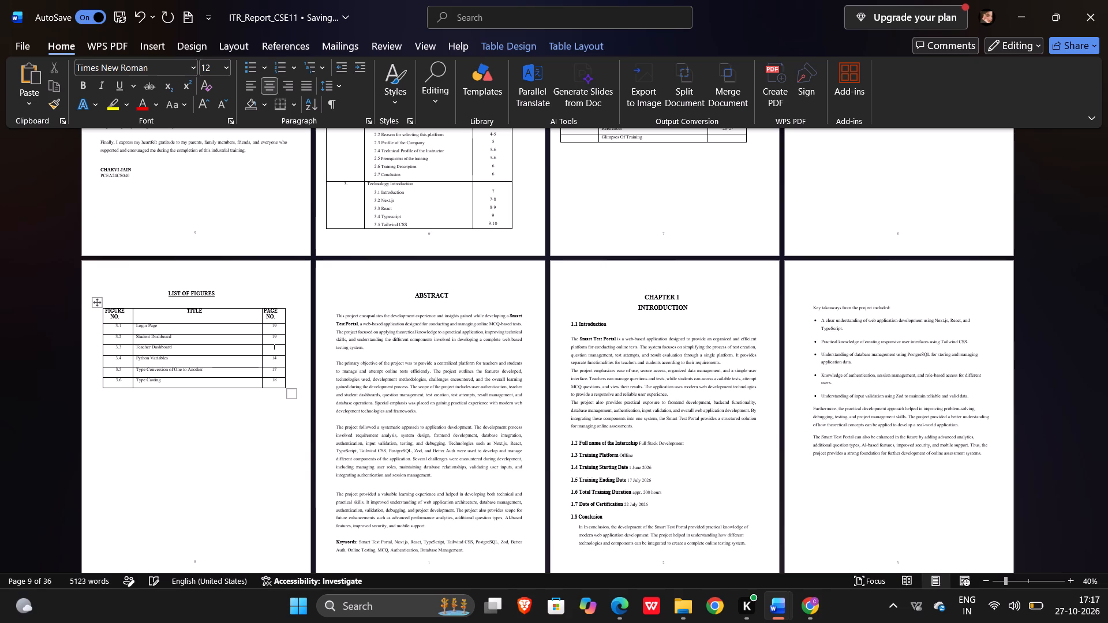
{"action": "type", "text": "20"}
{"action": "key", "text": "Down"}
{"action": "key", "text": "BackSpace"}
{"action": "key", "text": "BackSpace"}
{"action": "type", "text": "20"}
Set the page numbers of the last two entries in the List of Figures to 21.
{"action": "key", "text": "Down"}
{"action": "key", "text": "Down"}
{"action": "key", "text": "BackSpace"}
{"action": "key", "text": "BackSpace"}
{"action": "type", "text": "21"}
{"action": "key", "text": "Up"}
{"action": "key", "text": "BackSpace"}
{"action": "key", "text": "BackSpace"}
{"action": "type", "text": "21"}
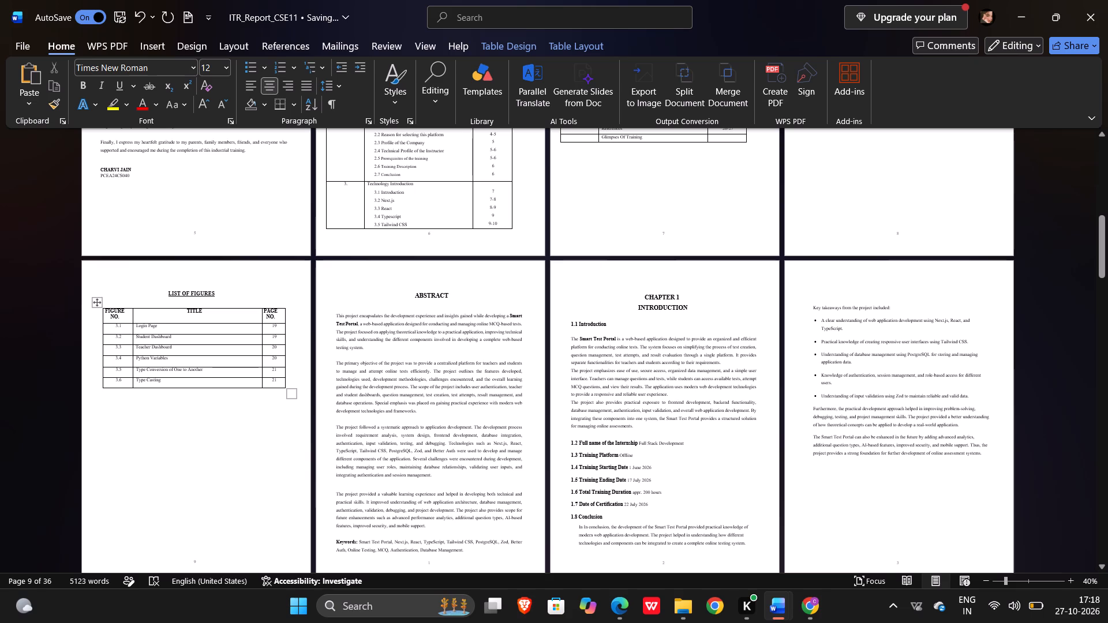
Check the snapshot captions in chapter 4 and replace the fourth title in the List of Figures with Edit Questions.
{"action": "scroll", "coordinate": [303, 448], "scroll_direction": "down", "scroll_amount": 20}
{"action": "scroll", "coordinate": [303, 448], "scroll_direction": "down", "scroll_amount": 12}
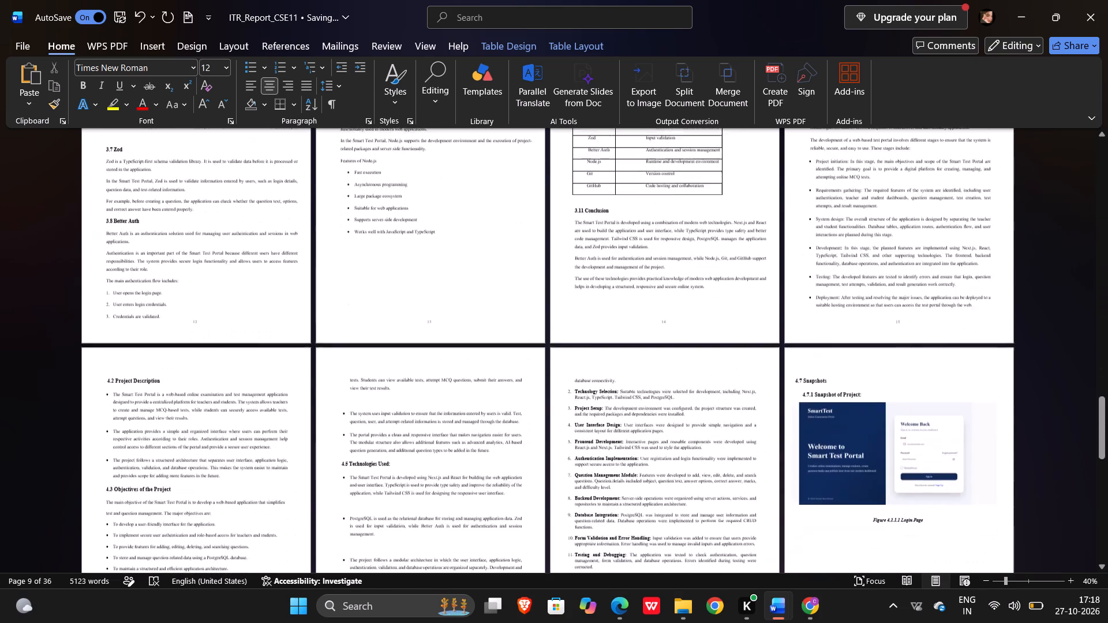
{"action": "scroll", "coordinate": [303, 448], "scroll_direction": "down", "scroll_amount": 9}
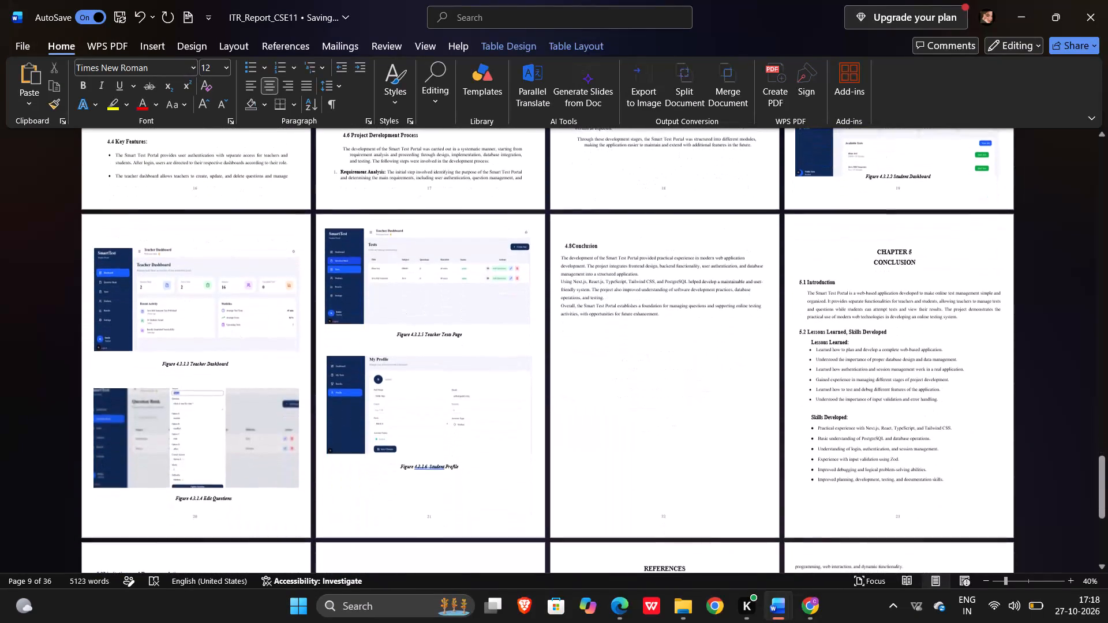
{"action": "scroll", "coordinate": [303, 448], "scroll_direction": "down", "scroll_amount": 1}
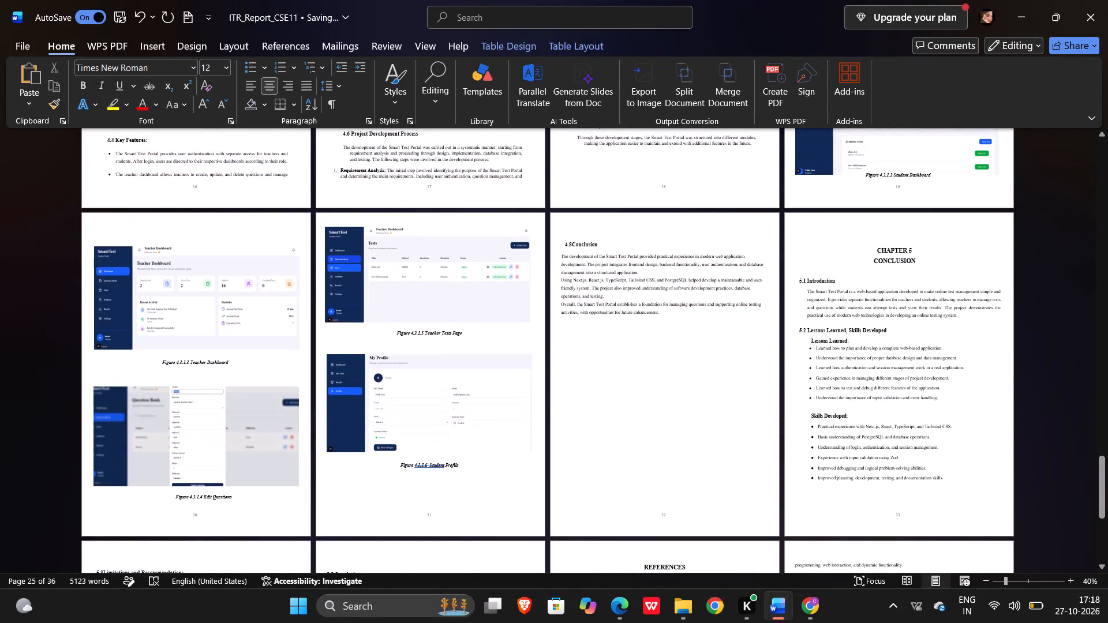
{"action": "scroll", "coordinate": [385, 315], "scroll_direction": "up", "scroll_amount": 9}
{"action": "scroll", "coordinate": [228, 406], "scroll_direction": "right", "scroll_amount": 1}
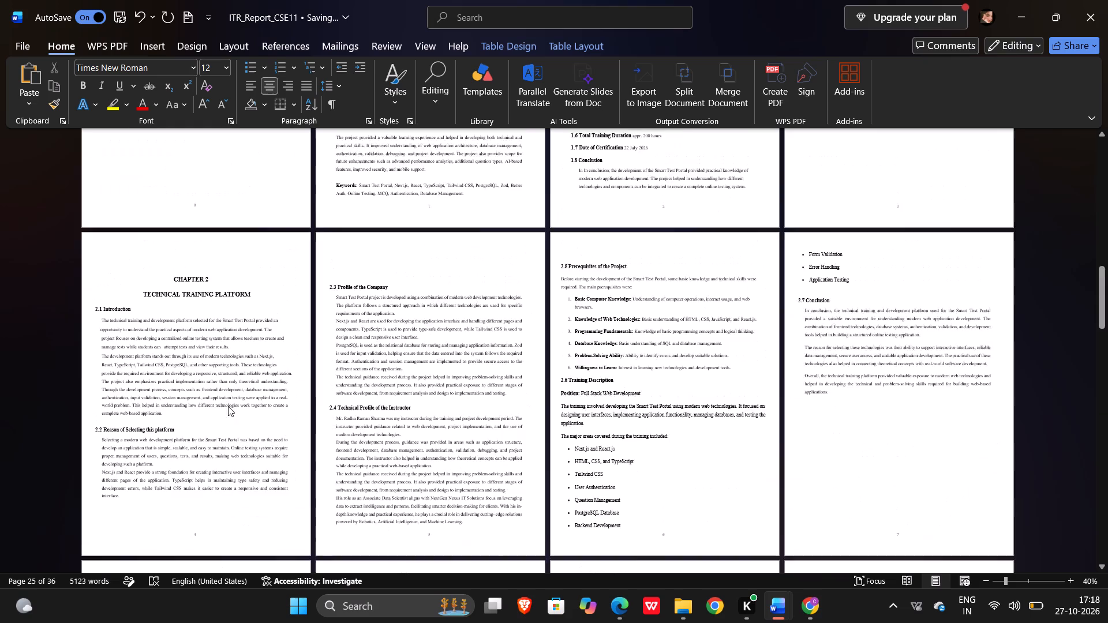
{"action": "scroll", "coordinate": [228, 406], "scroll_direction": "right", "scroll_amount": 1}
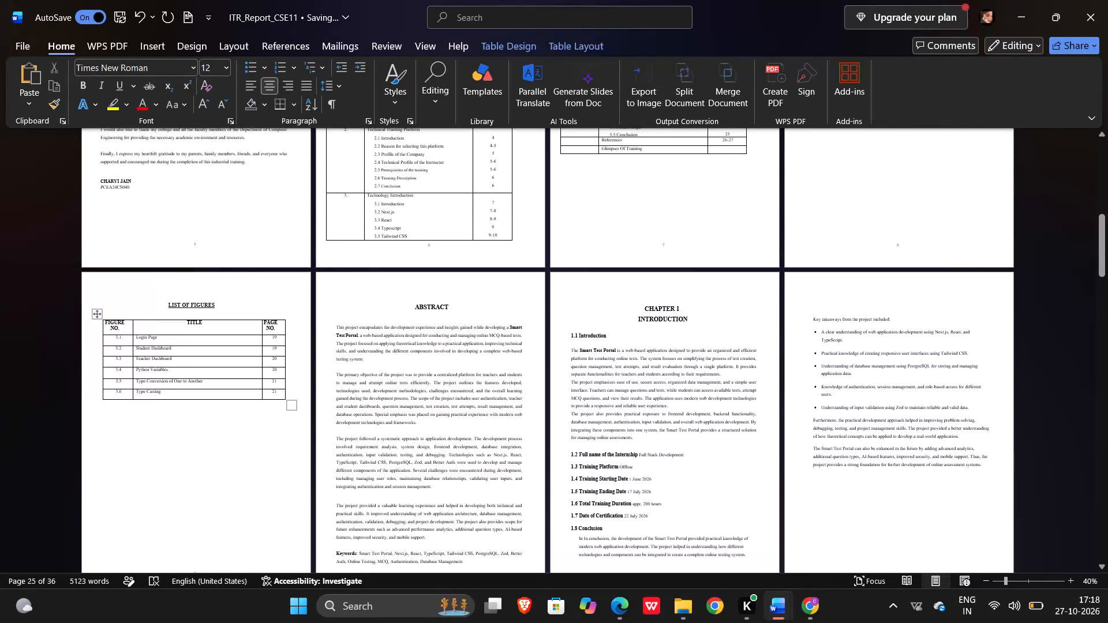
{"action": "left_click", "coordinate": [175, 370]}
{"action": "key", "text": "BackSpace"}
{"action": "key", "text": "BackSpace"}
{"action": "key", "text": "BackSpace"}
{"action": "key", "text": "BackSpace"}
{"action": "key", "text": "BackSpace"}
{"action": "key", "text": "BackSpace"}
{"action": "key", "text": "BackSpace"}
{"action": "key", "text": "BackSpace"}
{"action": "key", "text": "BackSpace"}
{"action": "key", "text": "BackSpace"}
{"action": "key", "text": "BackSpace"}
{"action": "key", "text": "BackSpace"}
{"action": "key", "text": "BackSpace"}
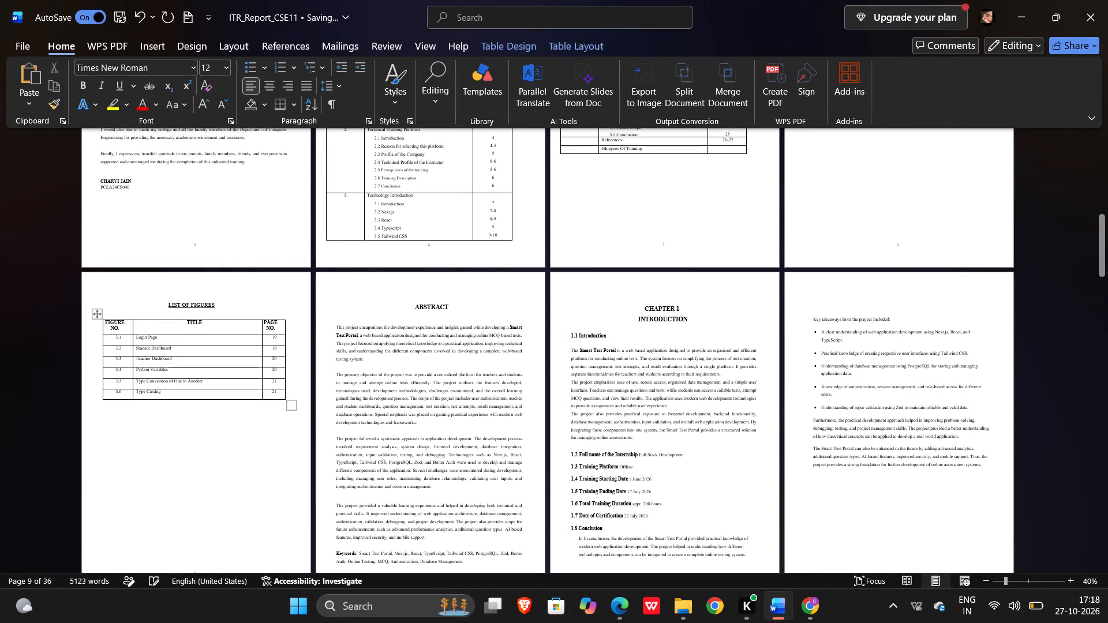
{"action": "key", "text": "BackSpace"}
{"action": "key", "text": "BackSpace"}
{"action": "key", "text": "BackSpace"}
{"action": "key", "text": "BackSpace"}
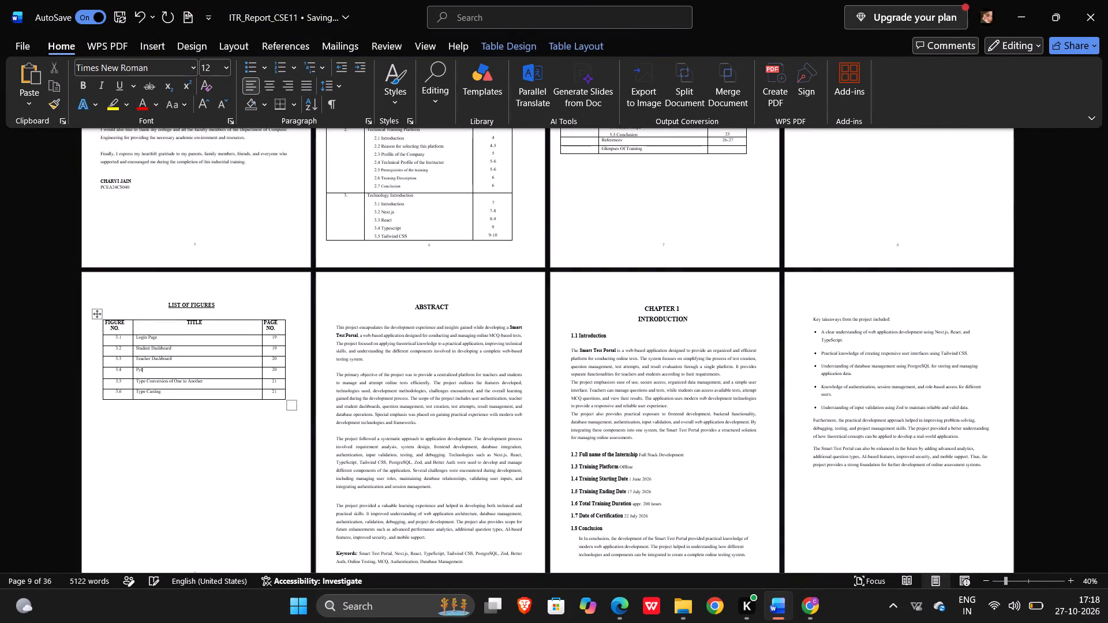
{"action": "key", "text": "BackSpace"}
{"action": "key", "text": "BackSpace"}
{"action": "key", "text": "y"}
{"action": "key", "text": "BackSpace"}
{"action": "type", "text": "uestions"}
Replace the fifth title in the List of Figures with Teacher Tests Page.
{"action": "key", "text": "Down"}
{"action": "key", "text": "Right"}
{"action": "key", "text": "Right"}
{"action": "key", "text": "Right"}
{"action": "key", "text": "Right"}
{"action": "key", "text": "Right"}
{"action": "key", "text": "Right"}
{"action": "key", "text": "Right"}
{"action": "key", "text": "Right"}
{"action": "key", "text": "Right"}
{"action": "key", "text": "Right"}
{"action": "key", "text": "Right"}
{"action": "key", "text": "Right"}
{"action": "key", "text": "Right"}
{"action": "key", "text": "Right"}
{"action": "key", "text": "Right"}
{"action": "key", "text": "Right"}
{"action": "key", "text": "Right"}
{"action": "key", "text": "Right"}
{"action": "key", "text": "Right"}
{"action": "key", "text": "BackSpace"}
{"action": "key", "text": "BackSpace"}
{"action": "key", "text": "BackSpace"}
{"action": "key", "text": "BackSpace"}
{"action": "key", "text": "BackSpace"}
{"action": "key", "text": "BackSpace"}
{"action": "key", "text": "BackSpace"}
{"action": "key", "text": "BackSpace"}
{"action": "key", "text": "BackSpace"}
{"action": "key", "text": "BackSpace"}
{"action": "key", "text": "BackSpace"}
{"action": "key", "text": "BackSpace"}
{"action": "key", "text": "BackSpace"}
{"action": "key", "text": "BackSpace"}
{"action": "key", "text": "BackSpace"}
{"action": "key", "text": "BackSpace"}
{"action": "key", "text": "BackSpace"}
{"action": "key", "text": "BackSpace"}
{"action": "key", "text": "BackSpace"}
{"action": "key", "text": "BackSpace"}
{"action": "key", "text": "BackSpace"}
{"action": "key", "text": "BackSpace"}
{"action": "key", "text": "BackSpace"}
{"action": "key", "text": "BackSpace"}
{"action": "type", "text": "age"}
{"action": "key", "text": "Right"}
{"action": "key", "text": "BackSpace"}
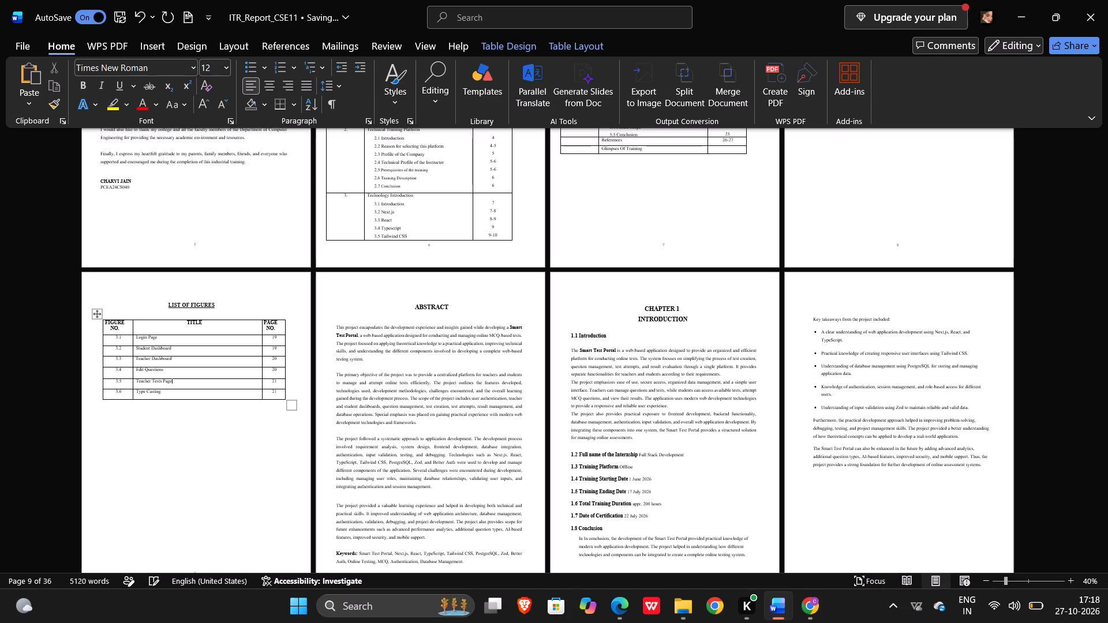
Replace the sixth title in the List of Figures with Student Profile.
{"action": "left_click", "coordinate": [166, 392]}
{"action": "key", "text": "BackSpace"}
{"action": "key", "text": "BackSpace"}
{"action": "key", "text": "BackSpace"}
{"action": "key", "text": "BackSpace"}
{"action": "key", "text": "BackSpace"}
{"action": "key", "text": "BackSpace"}
{"action": "key", "text": "BackSpace"}
{"action": "key", "text": "BackSpace"}
{"action": "key", "text": "BackSpace"}
{"action": "key", "text": "BackSpace"}
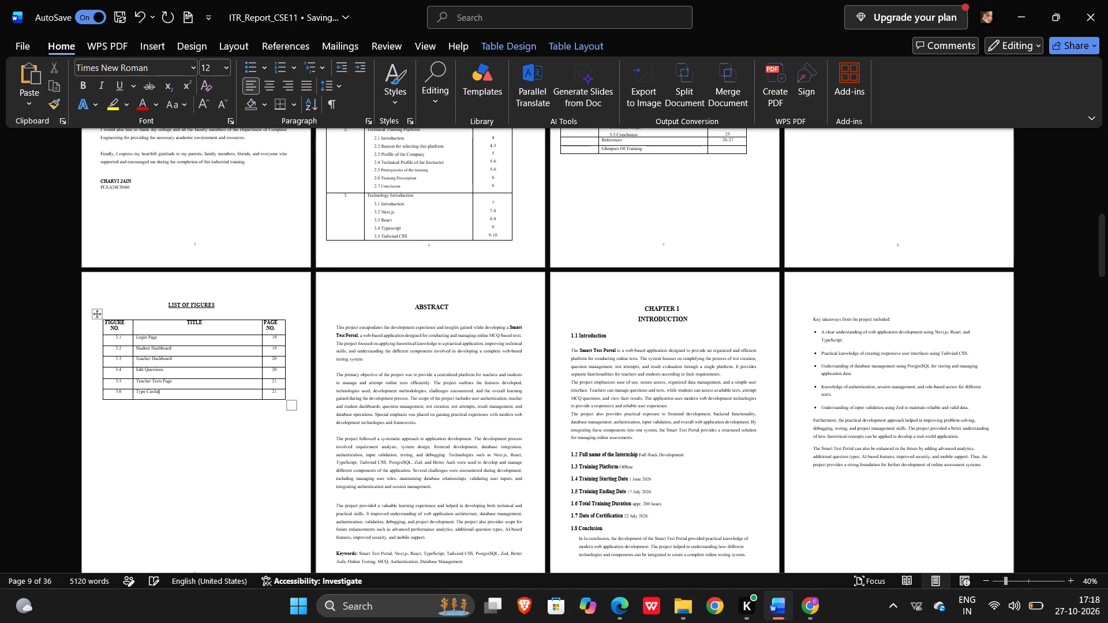
{"action": "key", "text": "BackSpace"}
{"action": "key", "text": "BackSpace"}
{"action": "key", "text": "BackSpace"}
{"action": "key", "text": "BackSpace"}
{"action": "key", "text": "BackSpace"}
{"action": "key", "text": "BackSpace"}
{"action": "key", "text": "BackSpace"}
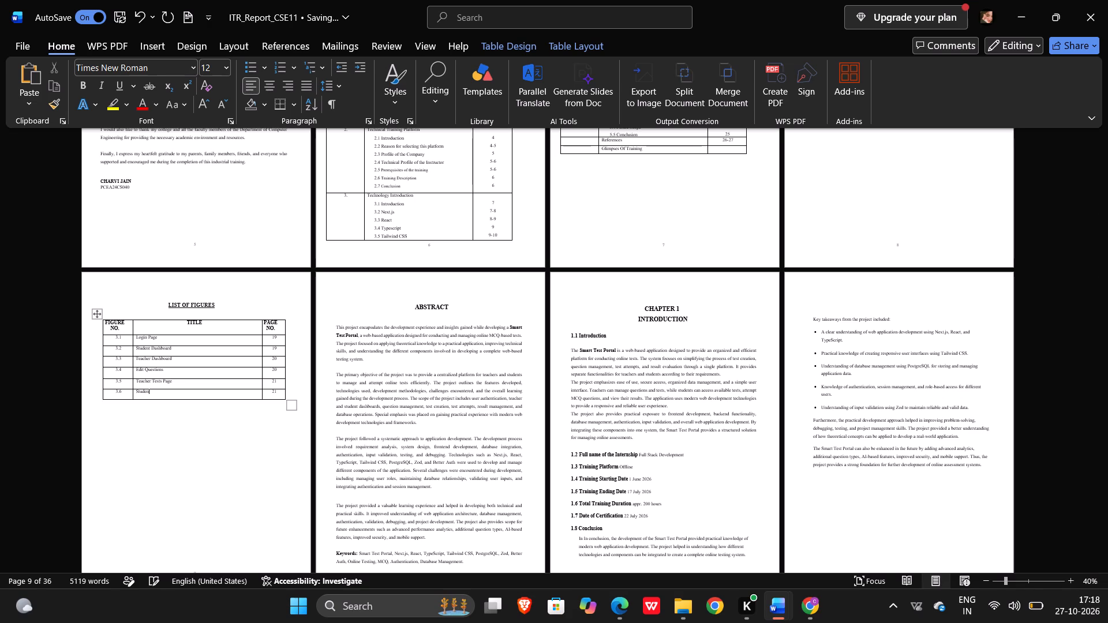
{"action": "type", "text": "rofile"}
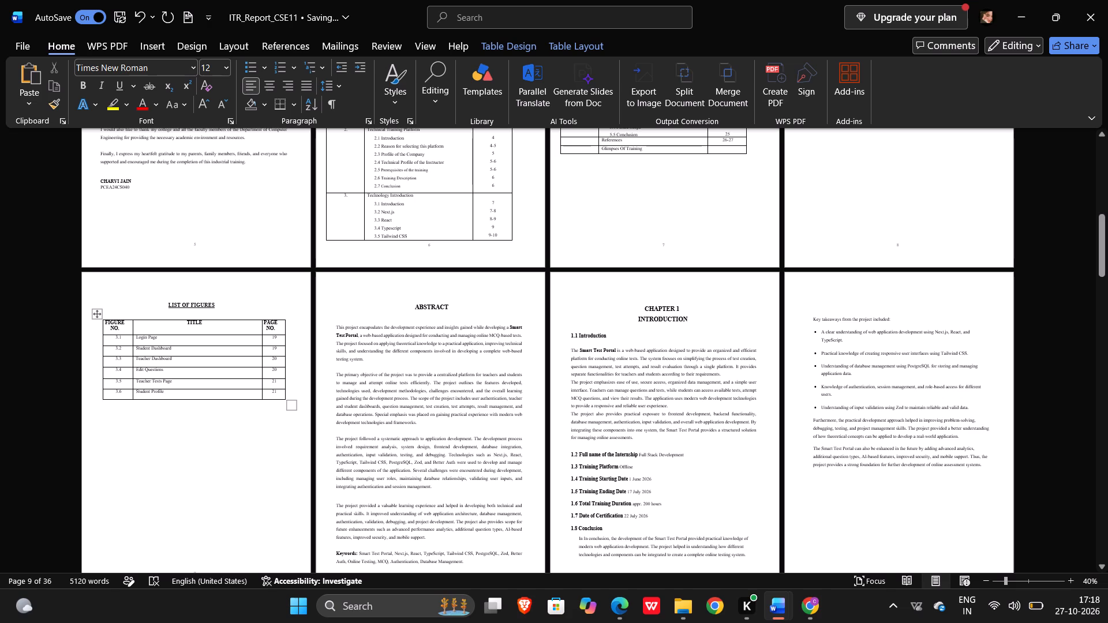
{"action": "left_click", "coordinate": [220, 490]}
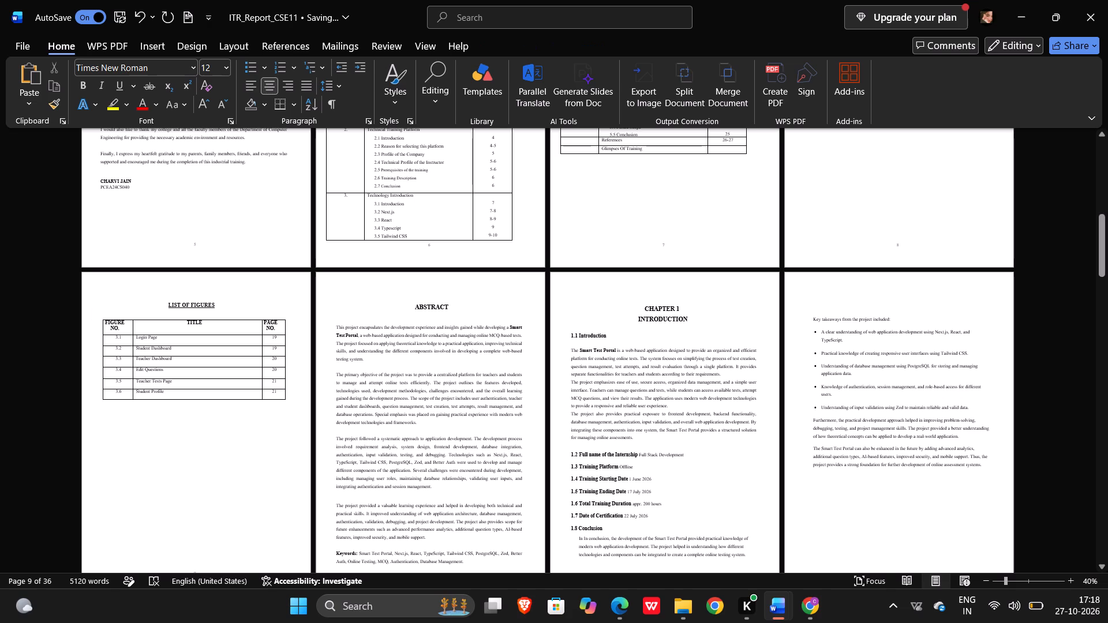
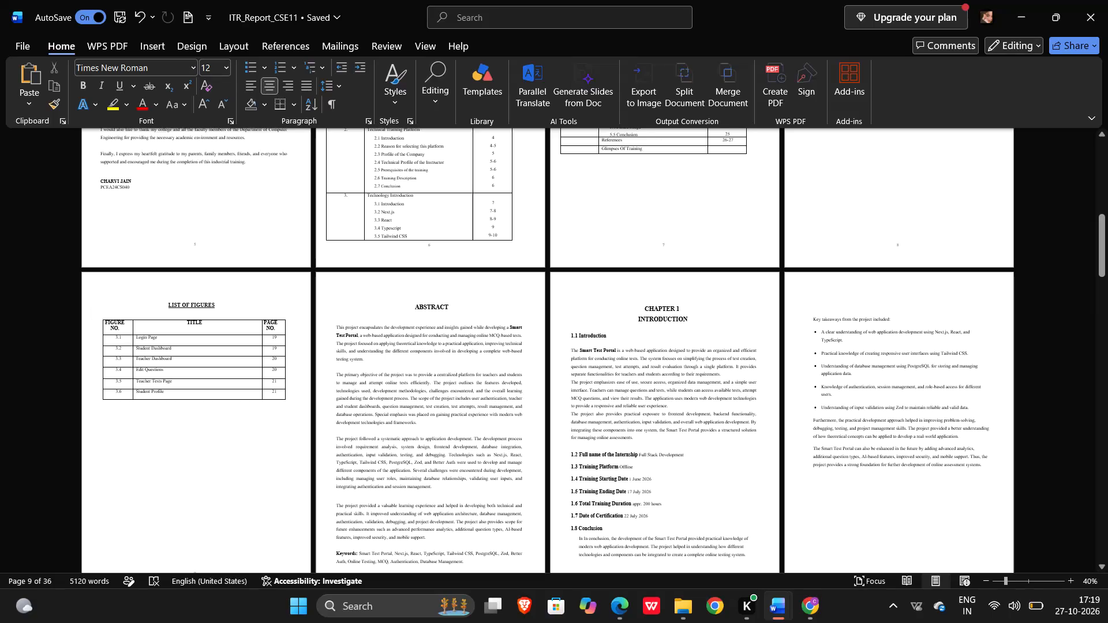
Review the chapter 1 and 2 pages and check the line spacing of the paragraphs under 2.4 Technical Profile of the Instructor.
{"action": "scroll", "coordinate": [497, 335], "scroll_direction": "down", "scroll_amount": 3}
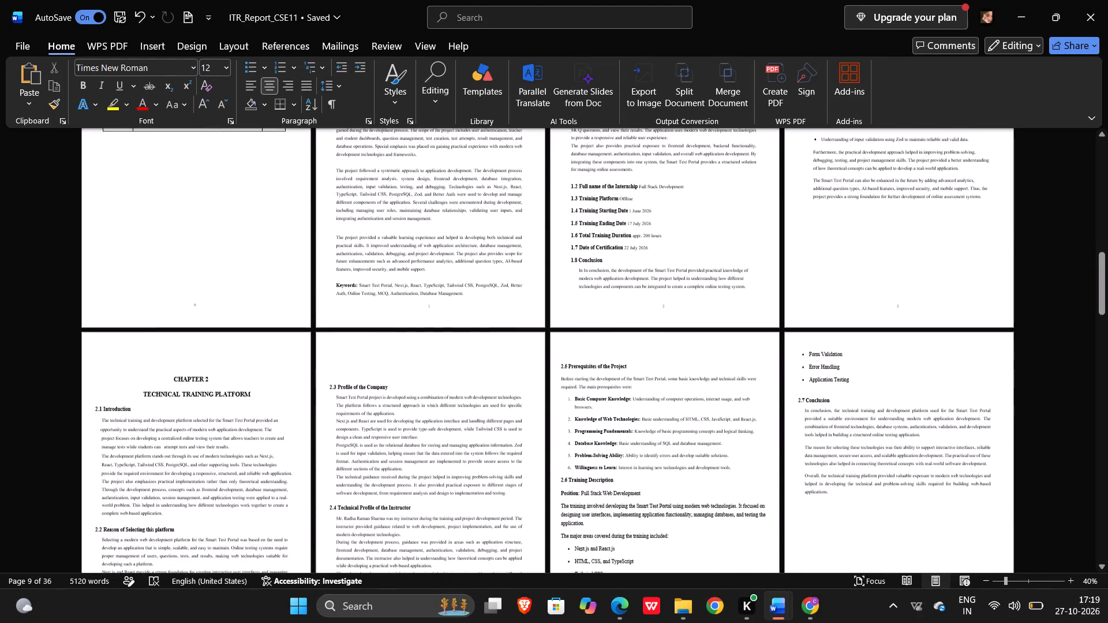
{"action": "scroll", "coordinate": [497, 335], "scroll_direction": "down", "scroll_amount": 3}
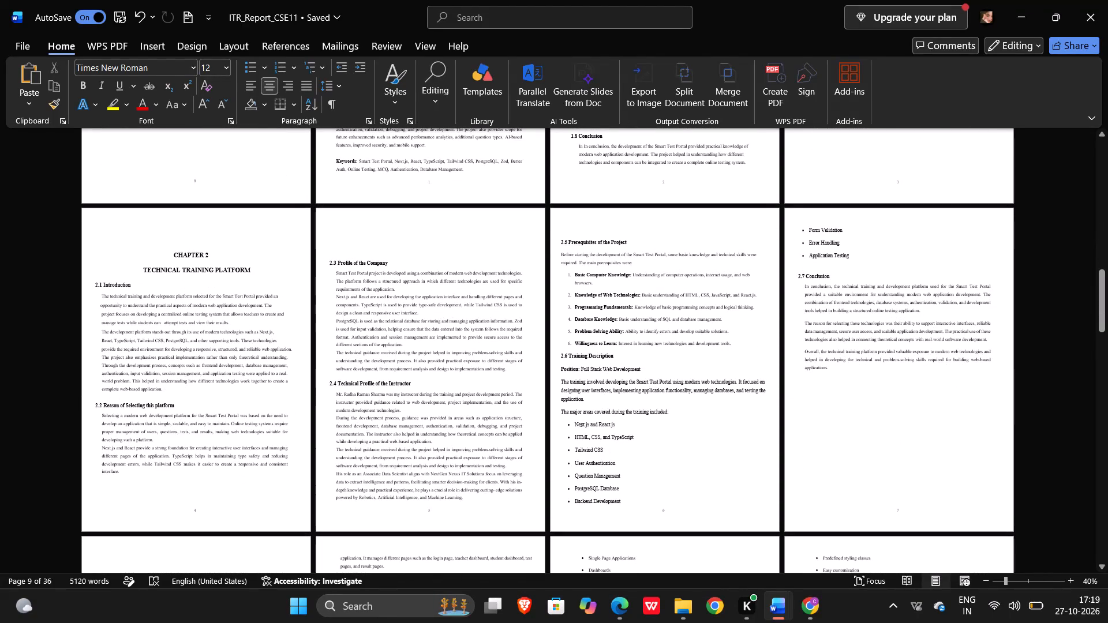
{"action": "left_click_drag", "start_coordinate": [370, 403], "coordinate": [412, 449]}
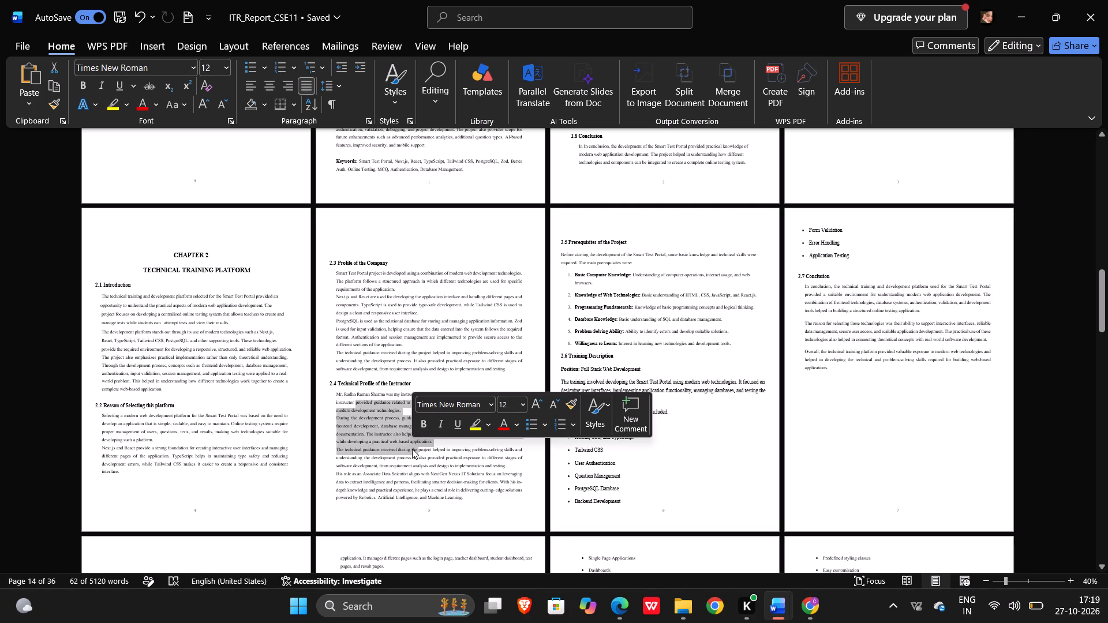
{"action": "left_click", "coordinate": [339, 88]}
{"action": "left_click", "coordinate": [390, 346]}
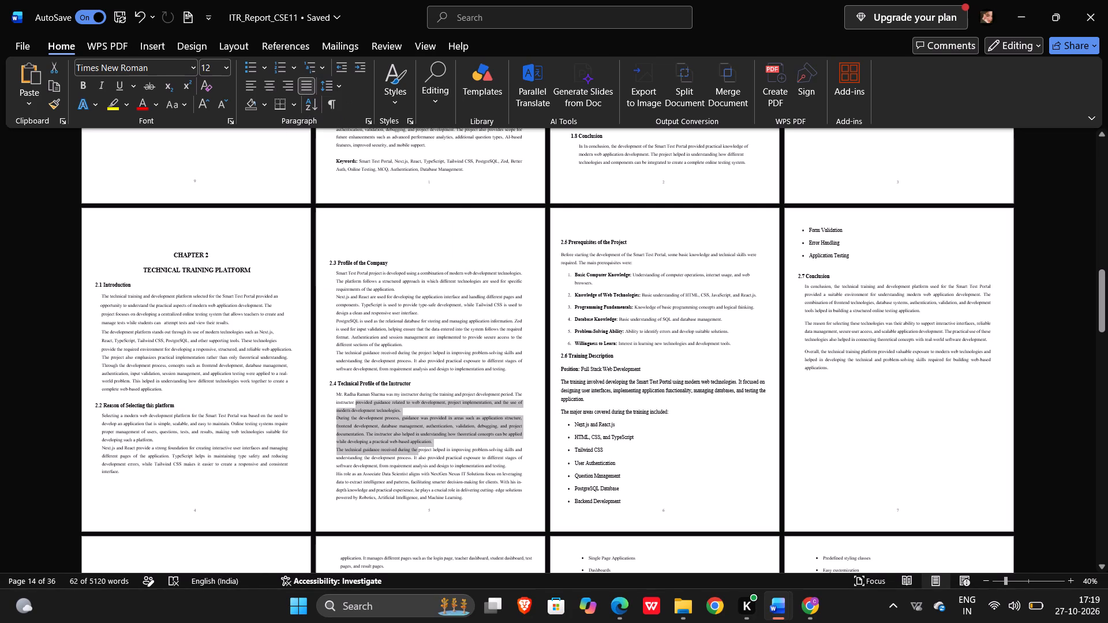
{"action": "left_click", "coordinate": [402, 422]}
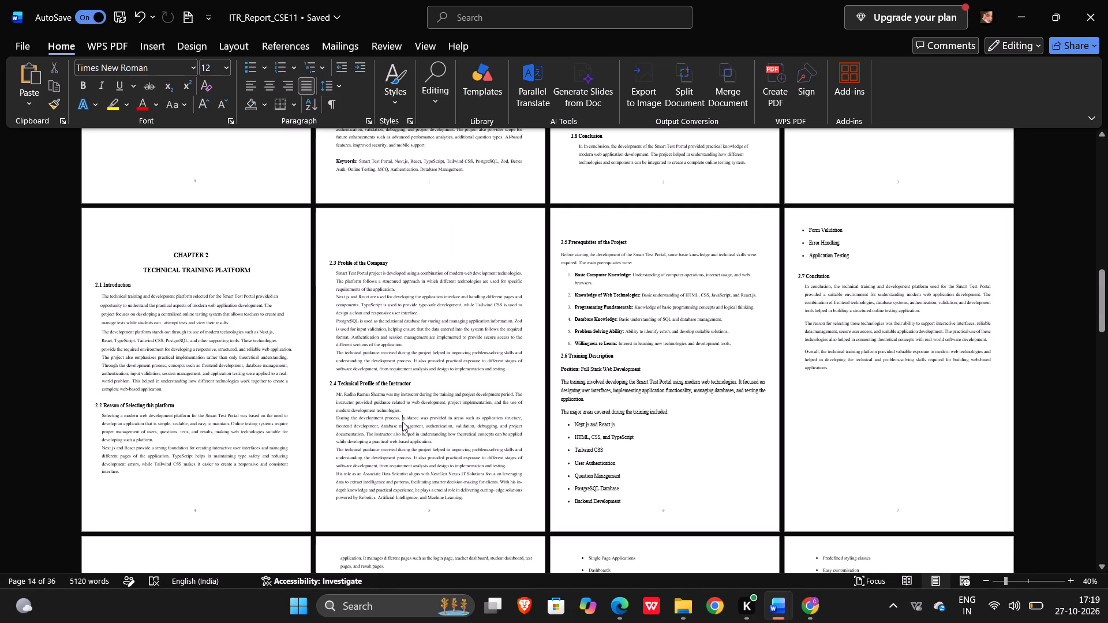
{"action": "scroll", "coordinate": [402, 422], "scroll_direction": "up", "scroll_amount": 5}
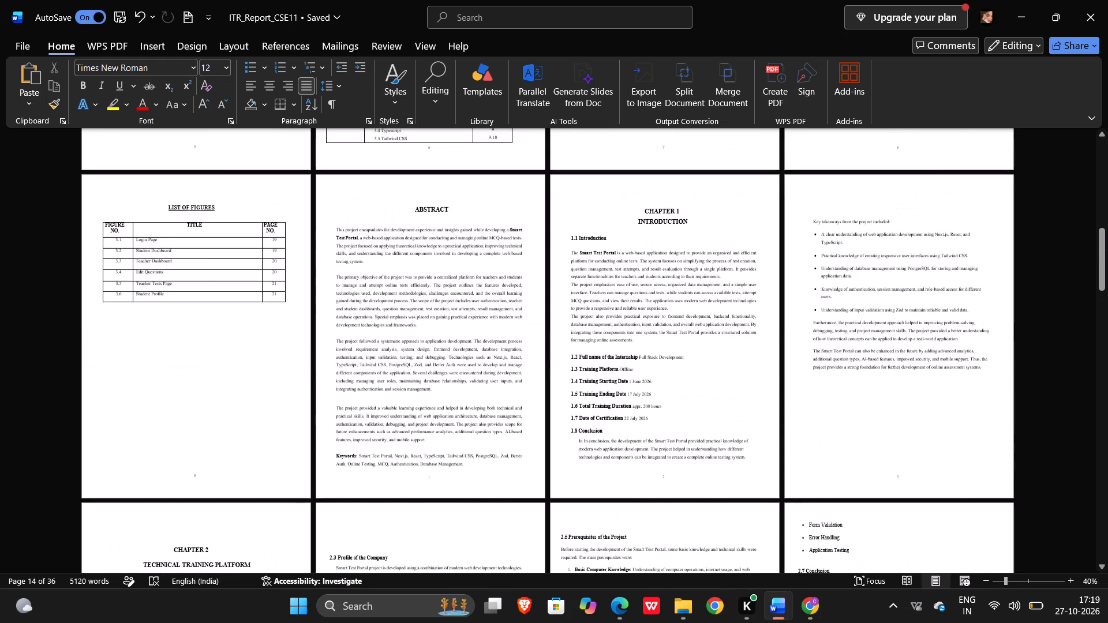
{"action": "scroll", "coordinate": [402, 422], "scroll_direction": "up", "scroll_amount": 9}
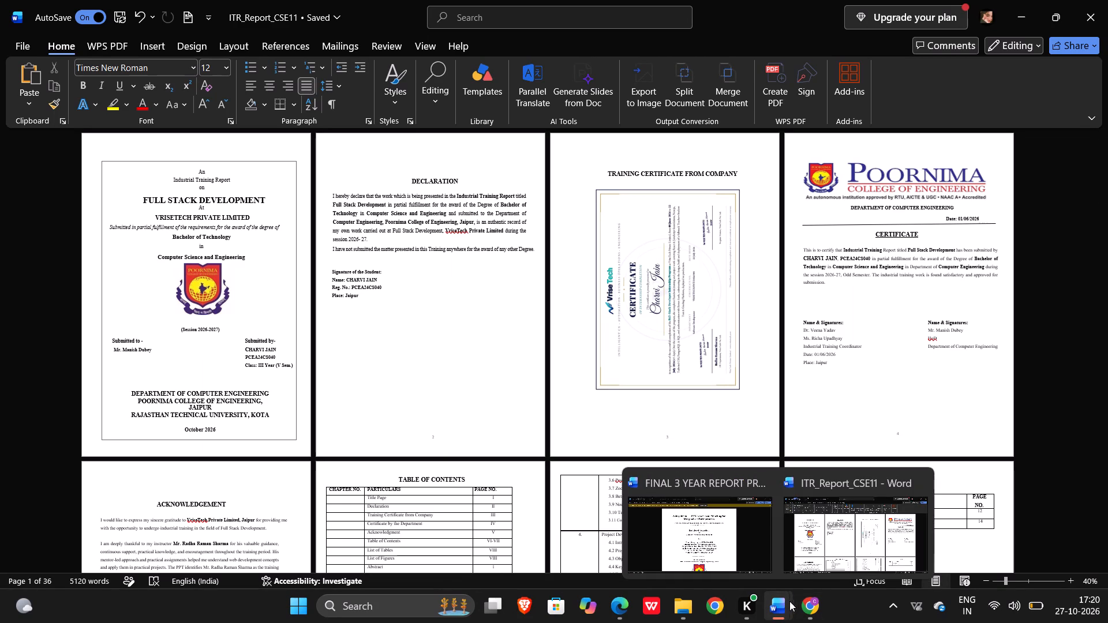
Switch to the sample training report PDF in Edge and examine its closing pages, including the conclusion and the references list.
{"action": "left_click", "coordinate": [617, 599]}
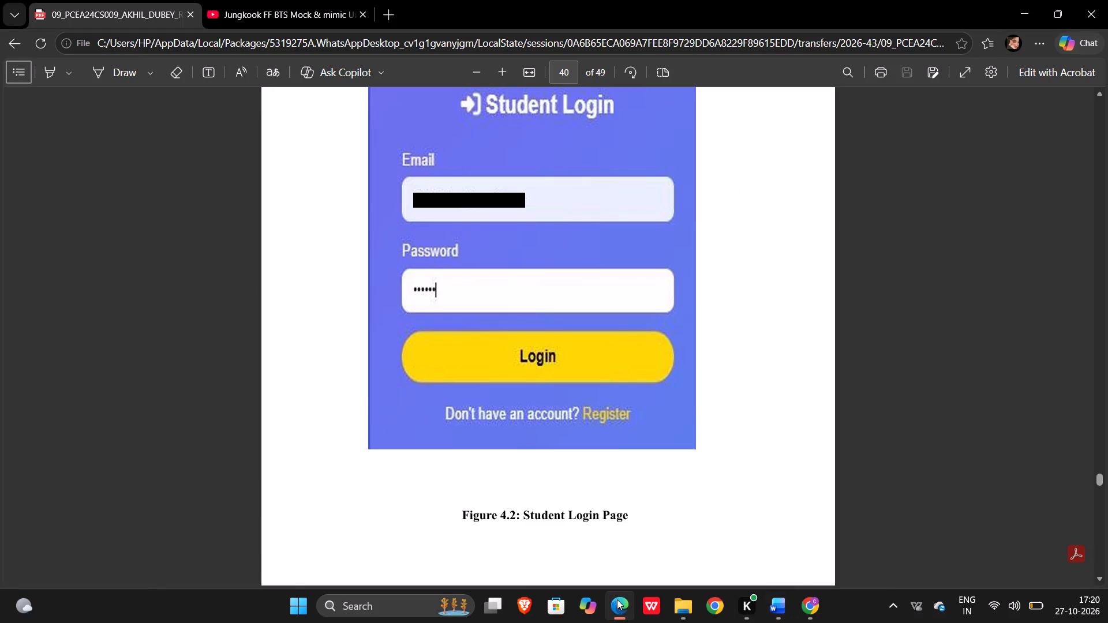
{"action": "scroll", "coordinate": [958, 460], "scroll_direction": "down", "scroll_amount": 13}
{"action": "scroll", "coordinate": [958, 460], "scroll_direction": "down", "scroll_amount": 16}
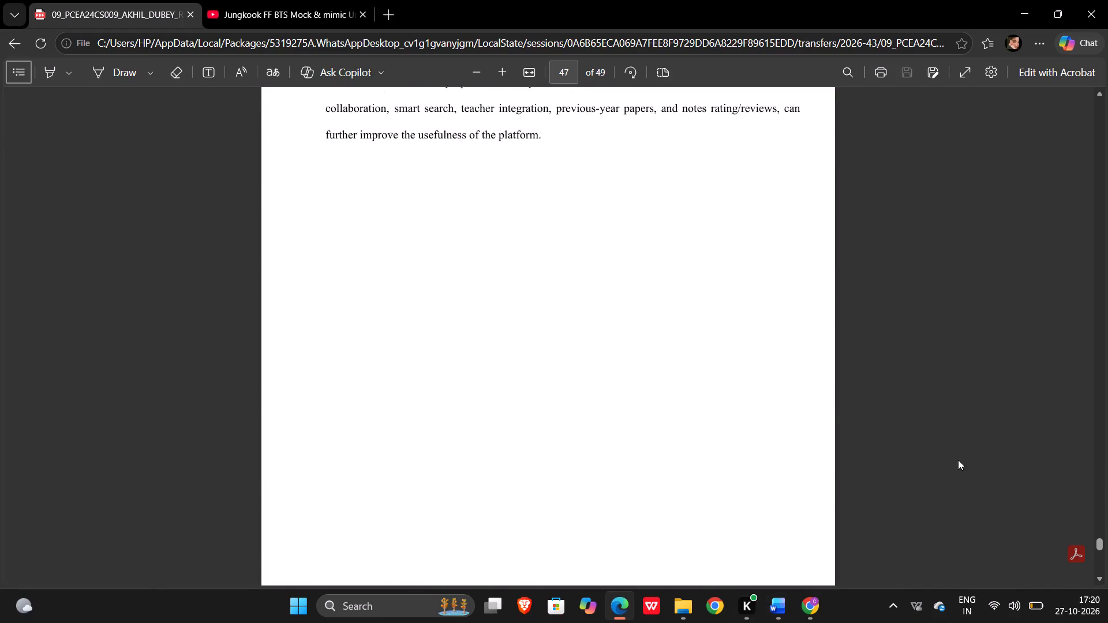
{"action": "left_click_drag", "start_coordinate": [1102, 547], "coordinate": [1101, 591]}
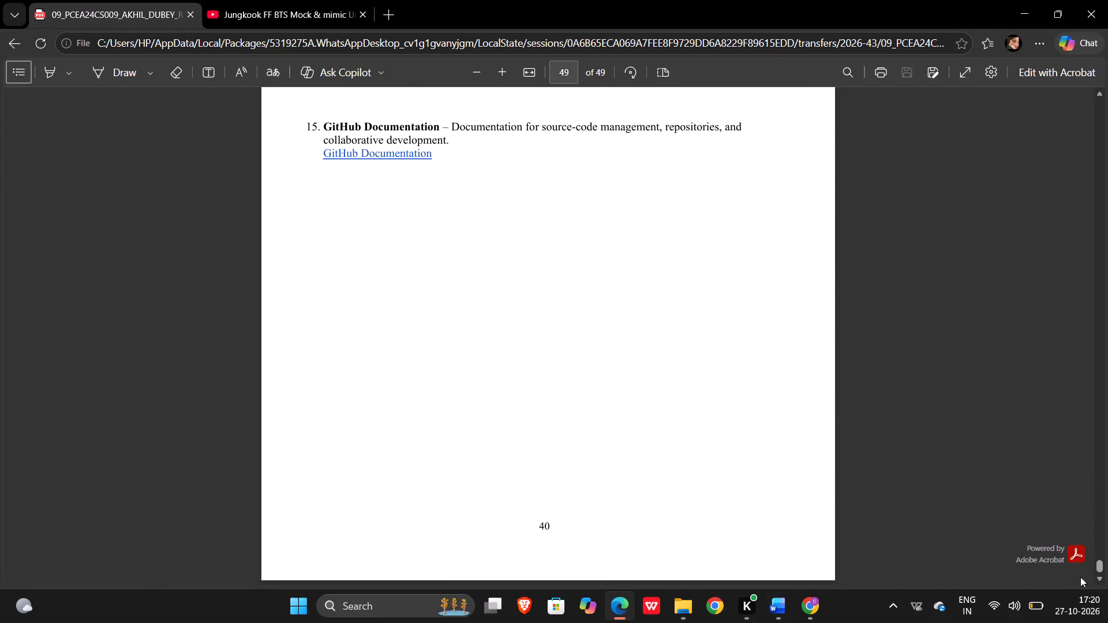
{"action": "scroll", "coordinate": [744, 270], "scroll_direction": "up", "scroll_amount": 11}
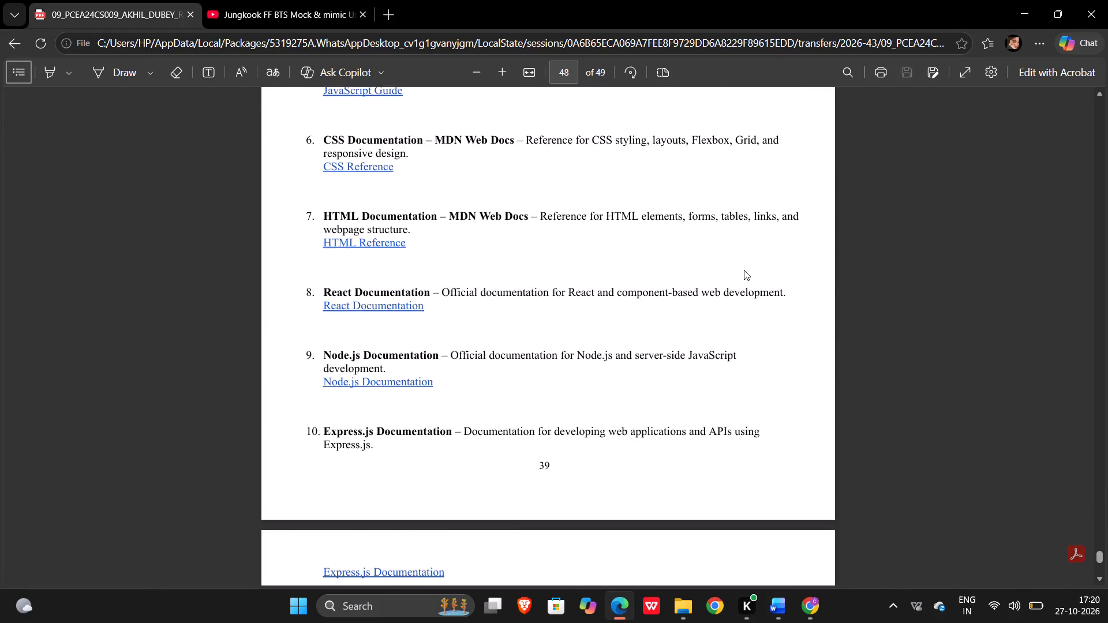
{"action": "scroll", "coordinate": [744, 270], "scroll_direction": "up", "scroll_amount": 12}
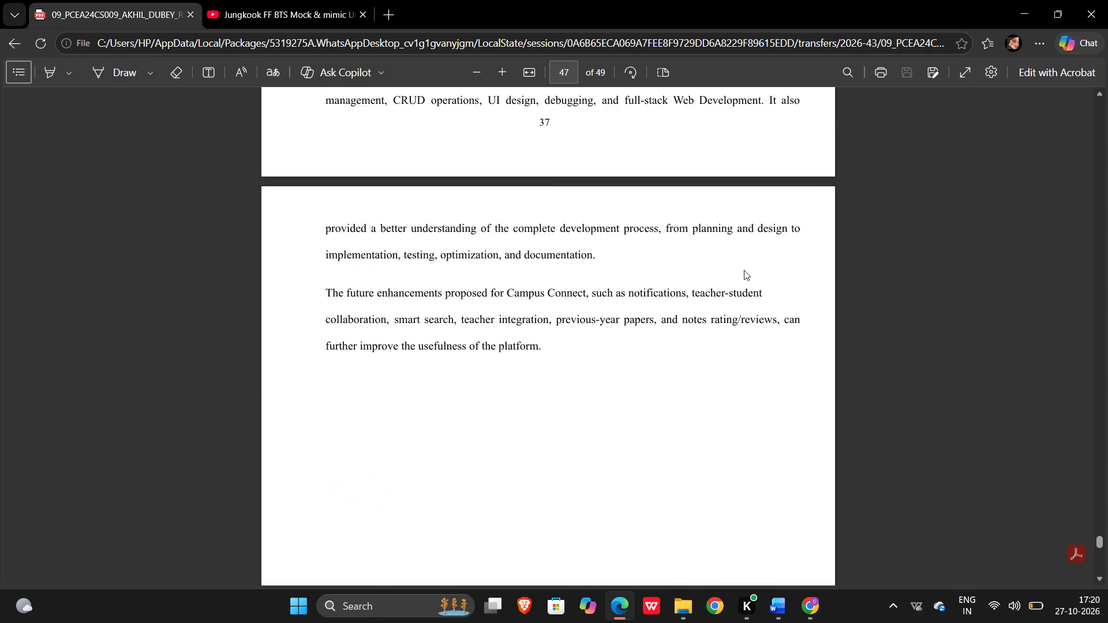
{"action": "scroll", "coordinate": [744, 270], "scroll_direction": "down", "scroll_amount": 2}
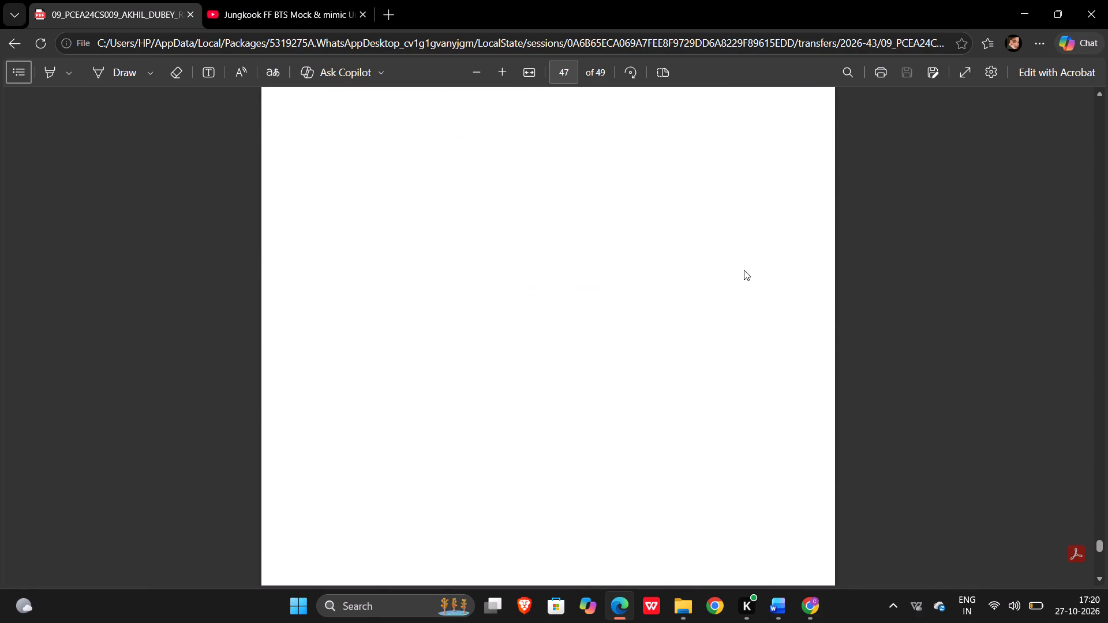
{"action": "scroll", "coordinate": [744, 270], "scroll_direction": "down", "scroll_amount": 2}
{"action": "scroll", "coordinate": [744, 270], "scroll_direction": "up", "scroll_amount": 7}
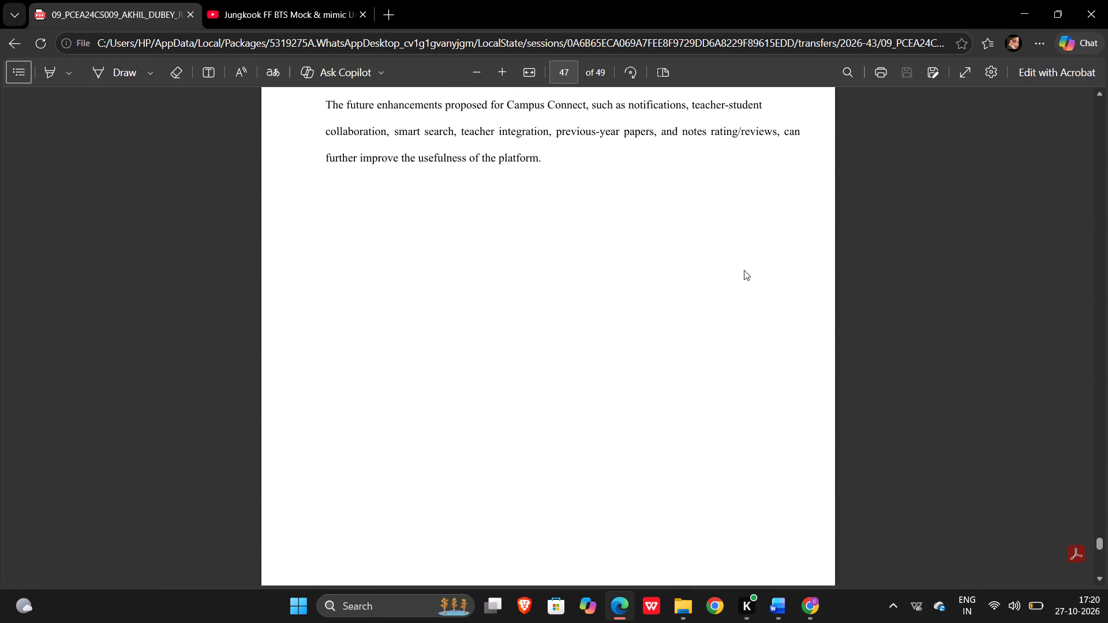
Look back through the sample report from chapter 5 to the cover, examining its chapters, figures, tables and table of contents.
{"action": "scroll", "coordinate": [744, 270], "scroll_direction": "up", "scroll_amount": 11}
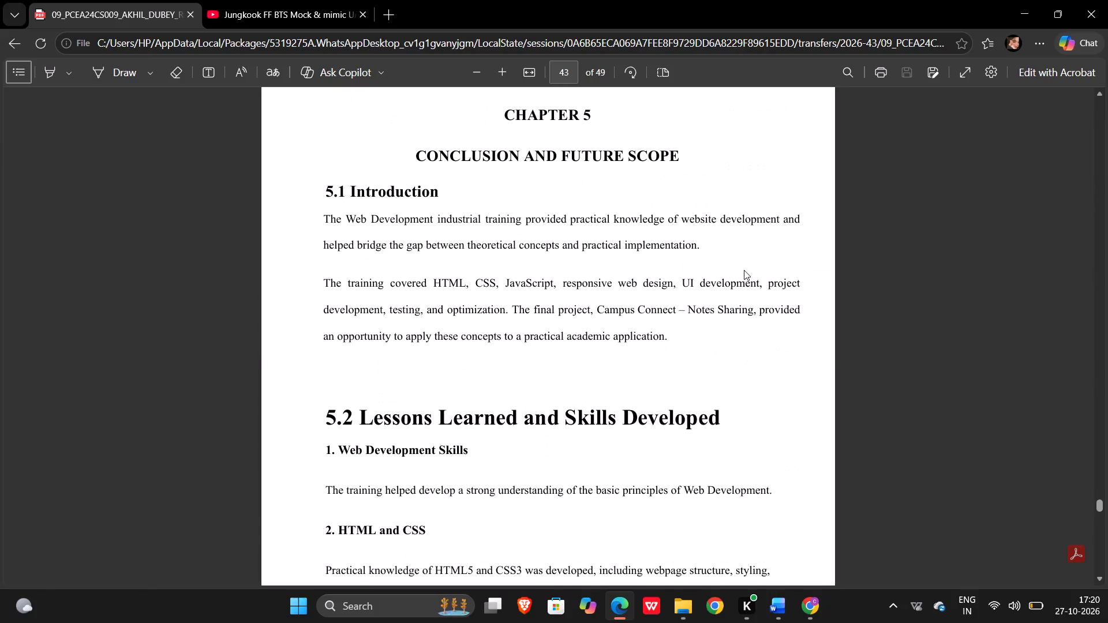
{"action": "scroll", "coordinate": [744, 270], "scroll_direction": "up", "scroll_amount": 18}
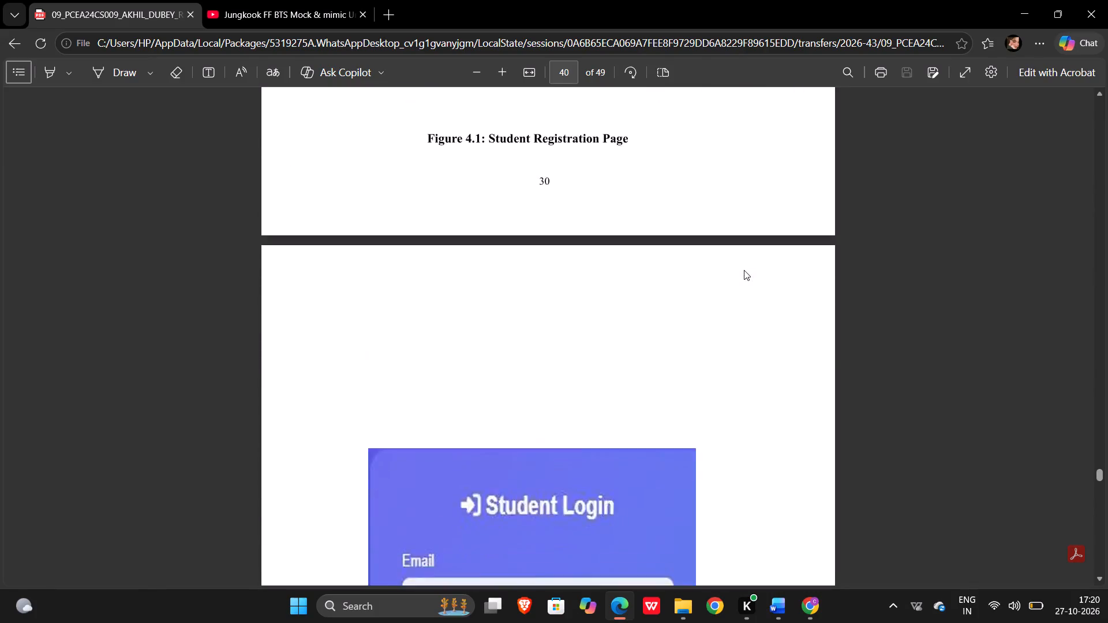
{"action": "scroll", "coordinate": [744, 270], "scroll_direction": "up", "scroll_amount": 13}
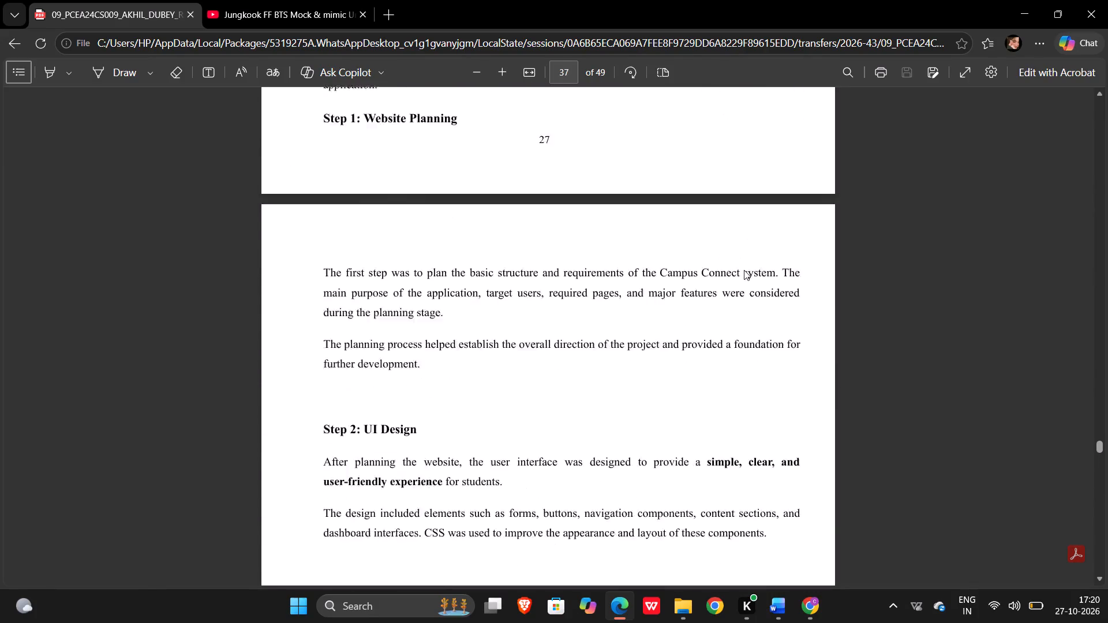
{"action": "scroll", "coordinate": [744, 270], "scroll_direction": "up", "scroll_amount": 17}
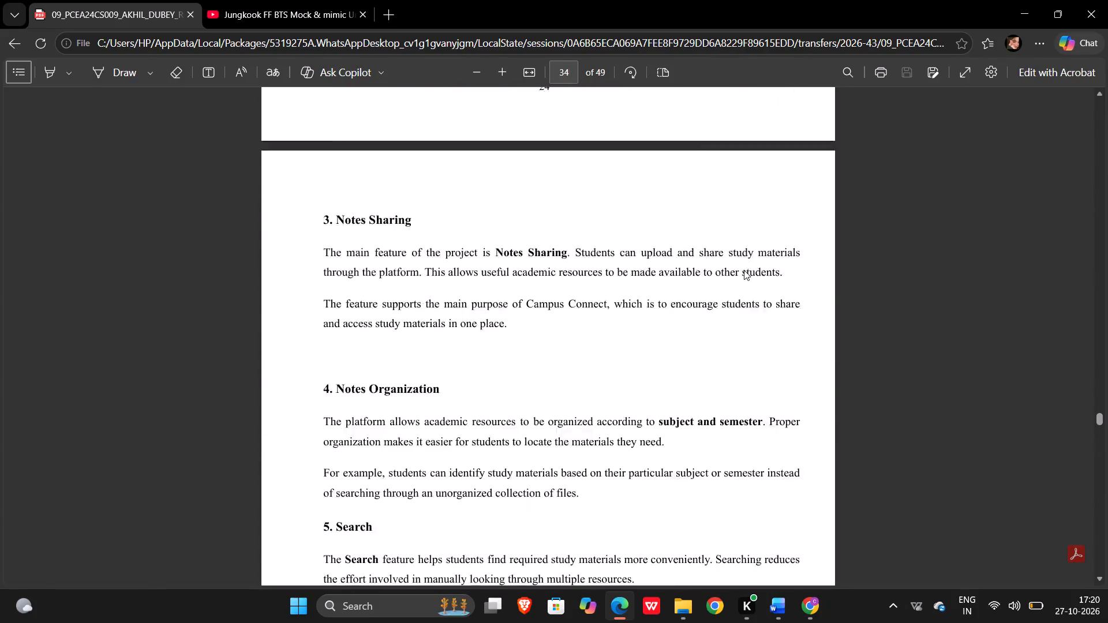
{"action": "scroll", "coordinate": [744, 270], "scroll_direction": "up", "scroll_amount": 11}
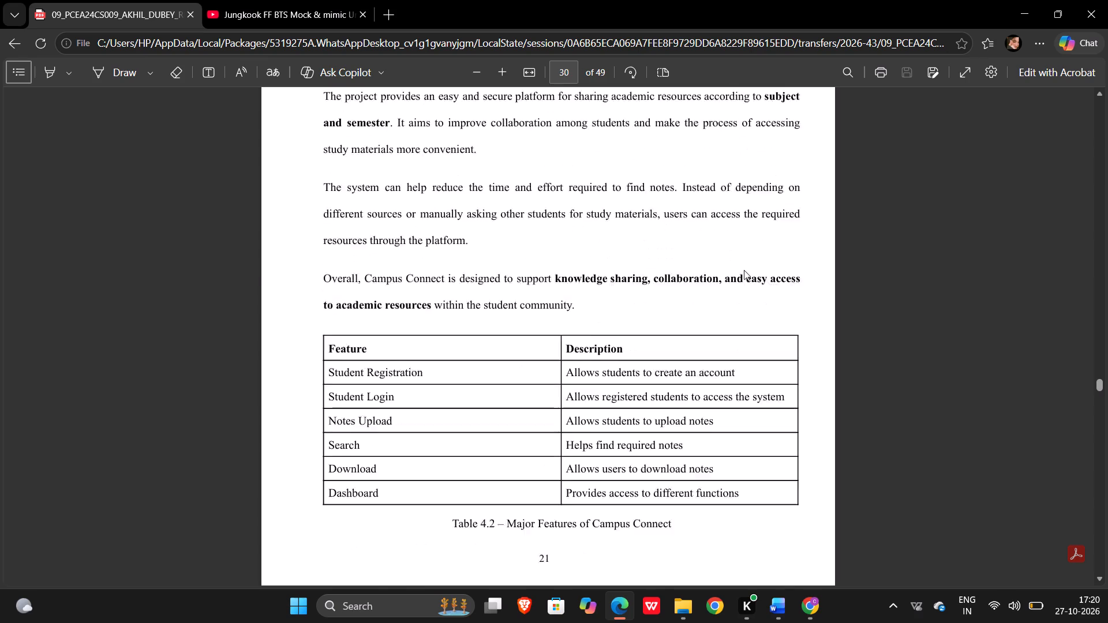
{"action": "scroll", "coordinate": [744, 270], "scroll_direction": "up", "scroll_amount": 18}
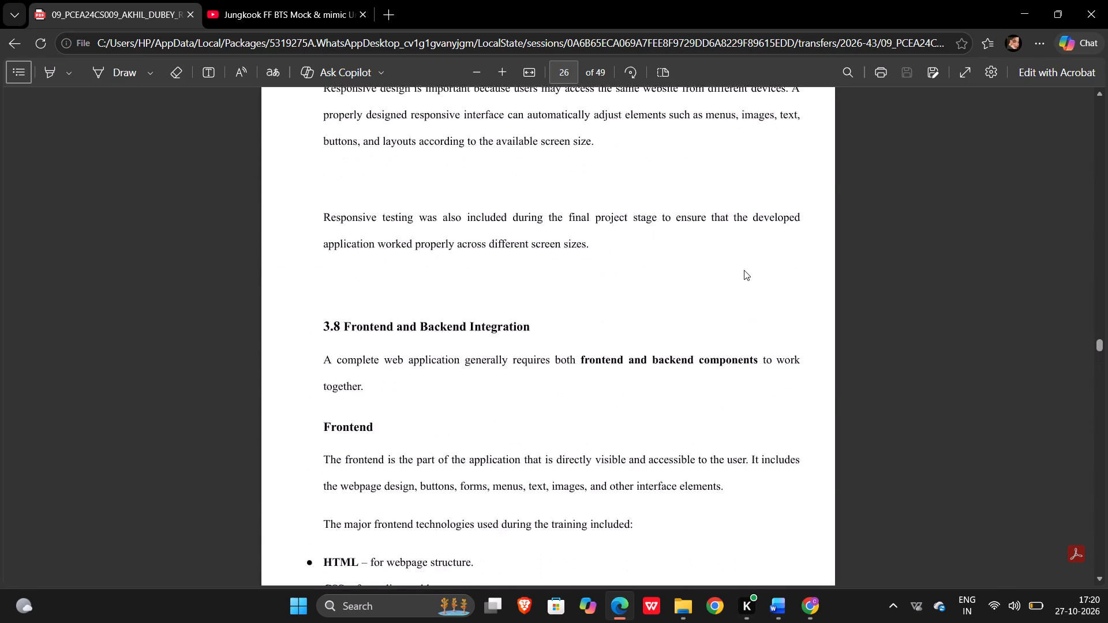
{"action": "scroll", "coordinate": [744, 270], "scroll_direction": "up", "scroll_amount": 15}
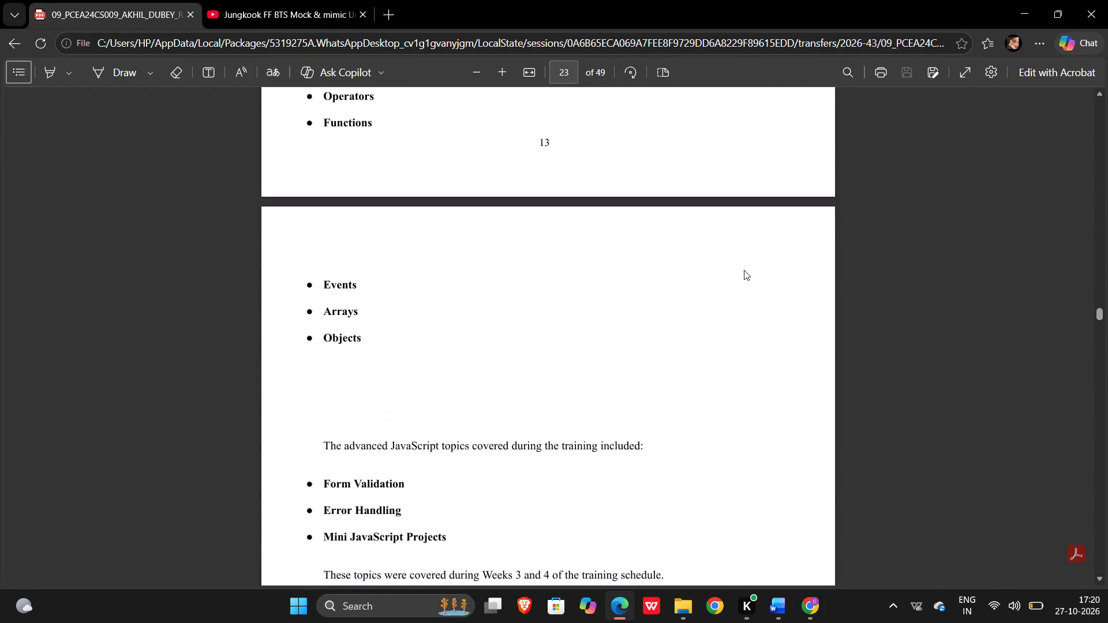
{"action": "scroll", "coordinate": [744, 270], "scroll_direction": "up", "scroll_amount": 14}
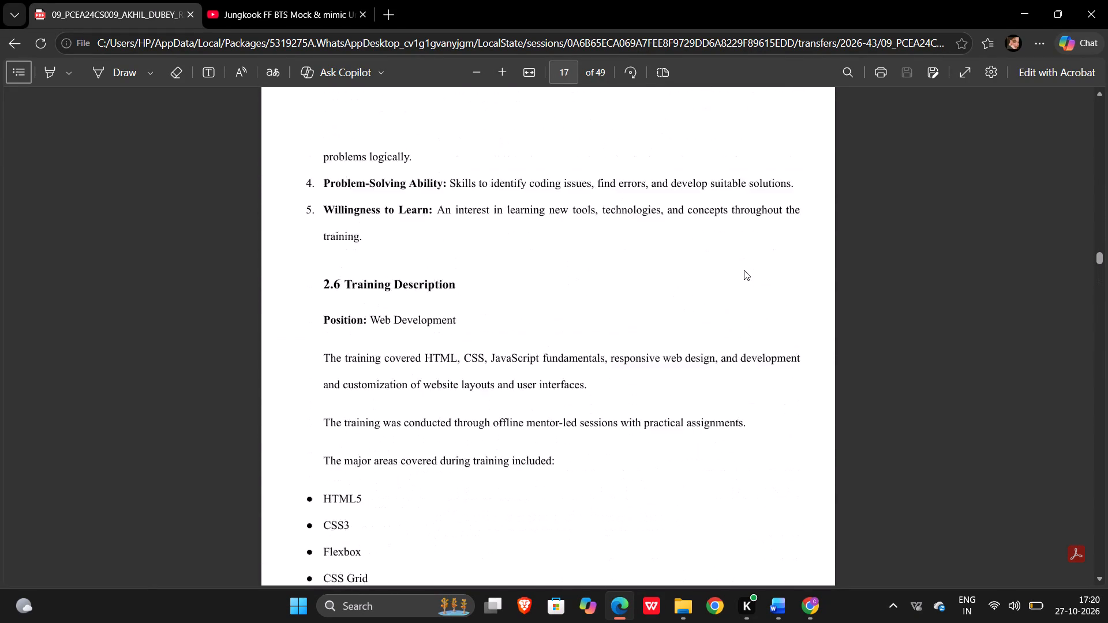
{"action": "scroll", "coordinate": [744, 270], "scroll_direction": "up", "scroll_amount": 18}
{"action": "scroll", "coordinate": [744, 270], "scroll_direction": "up", "scroll_amount": 10}
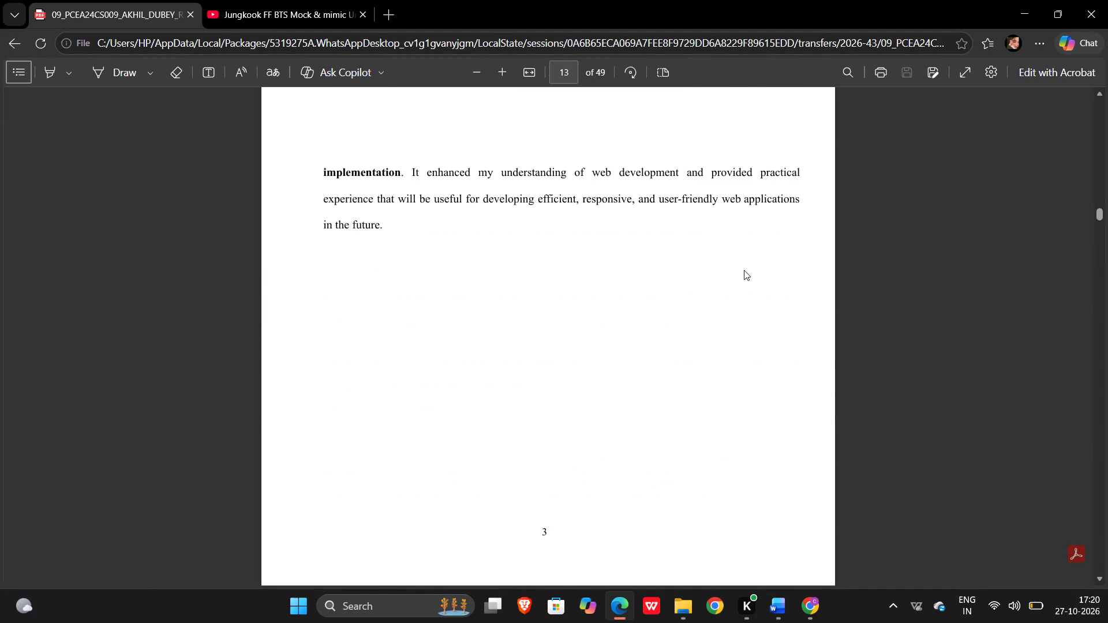
{"action": "scroll", "coordinate": [744, 270], "scroll_direction": "up", "scroll_amount": 11}
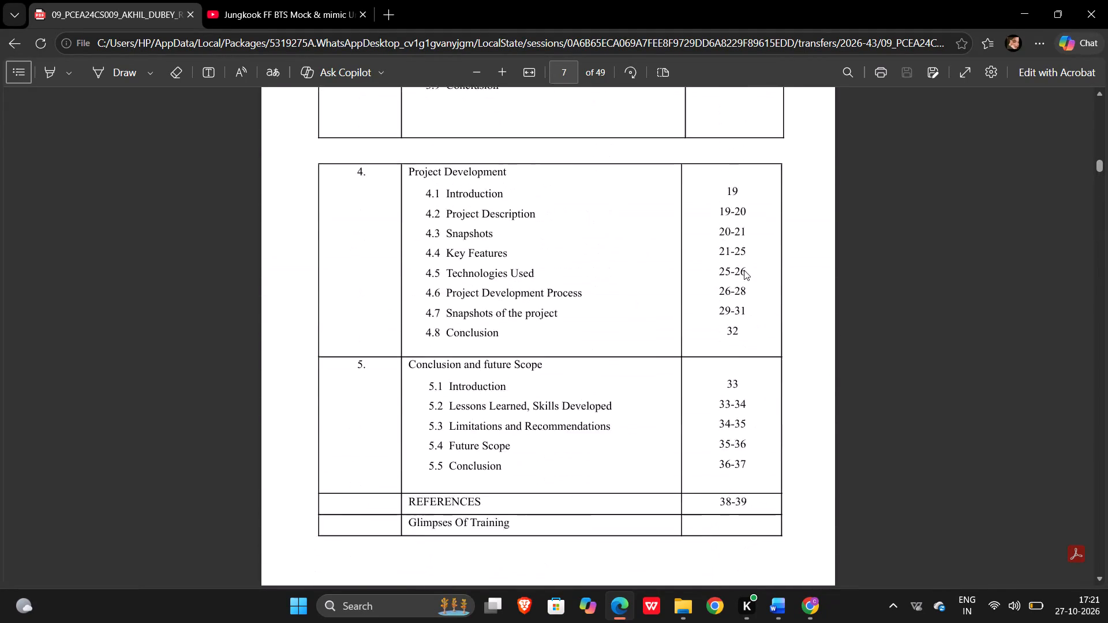
{"action": "scroll", "coordinate": [744, 270], "scroll_direction": "up", "scroll_amount": 13}
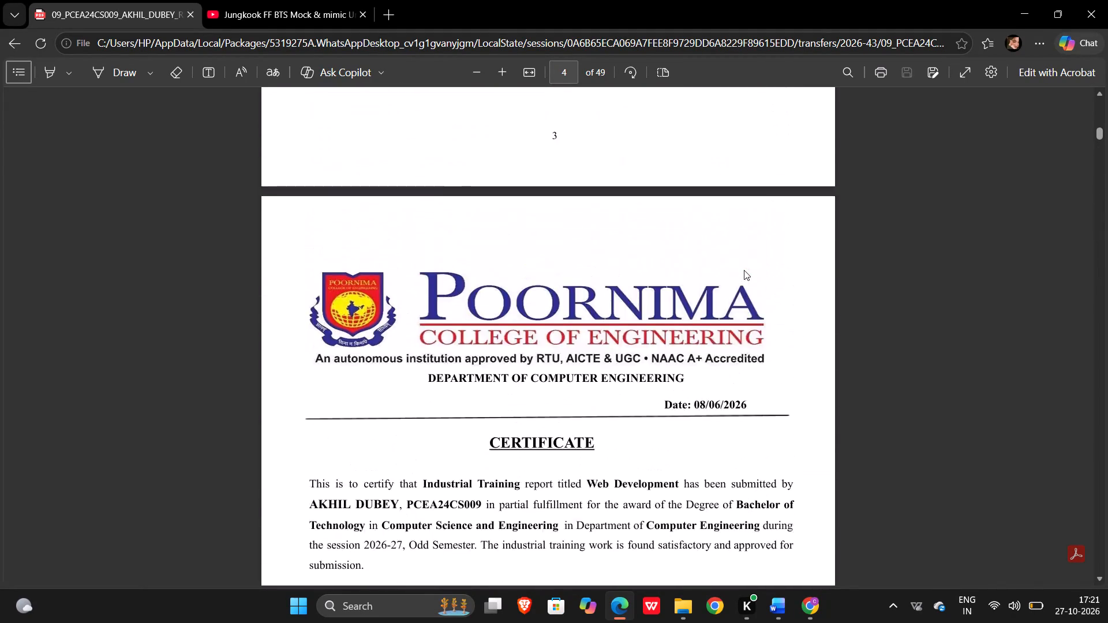
{"action": "scroll", "coordinate": [744, 270], "scroll_direction": "up", "scroll_amount": 10}
Examine the sample report's front matter: cover page, declaration, company training certificate and department certificate.
{"action": "scroll", "coordinate": [744, 270], "scroll_direction": "down", "scroll_amount": 4}
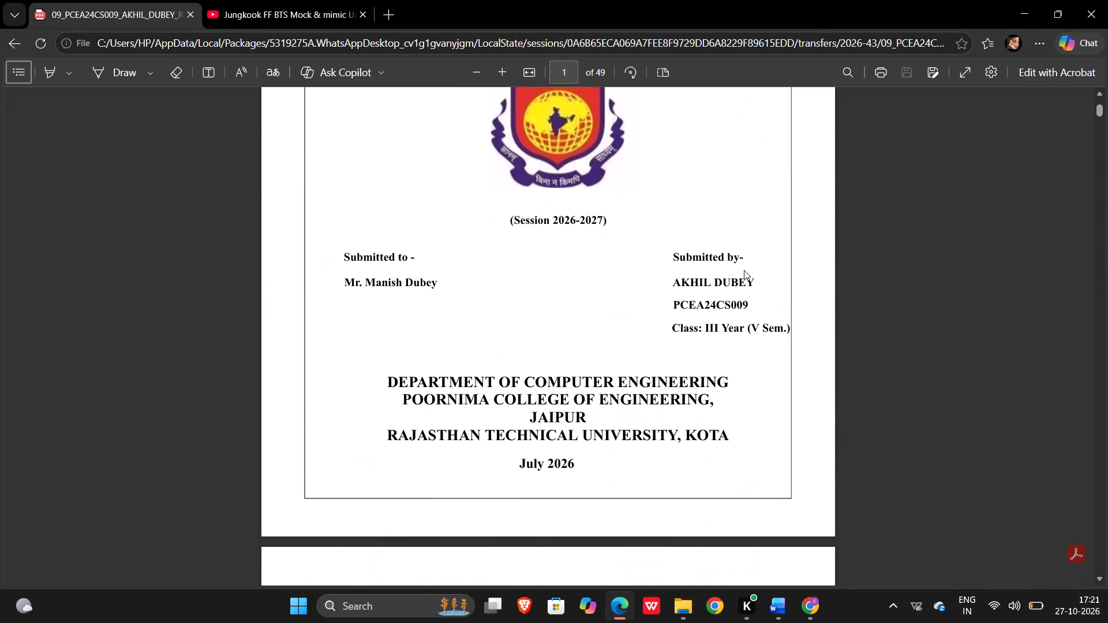
{"action": "scroll", "coordinate": [744, 270], "scroll_direction": "down", "scroll_amount": 6}
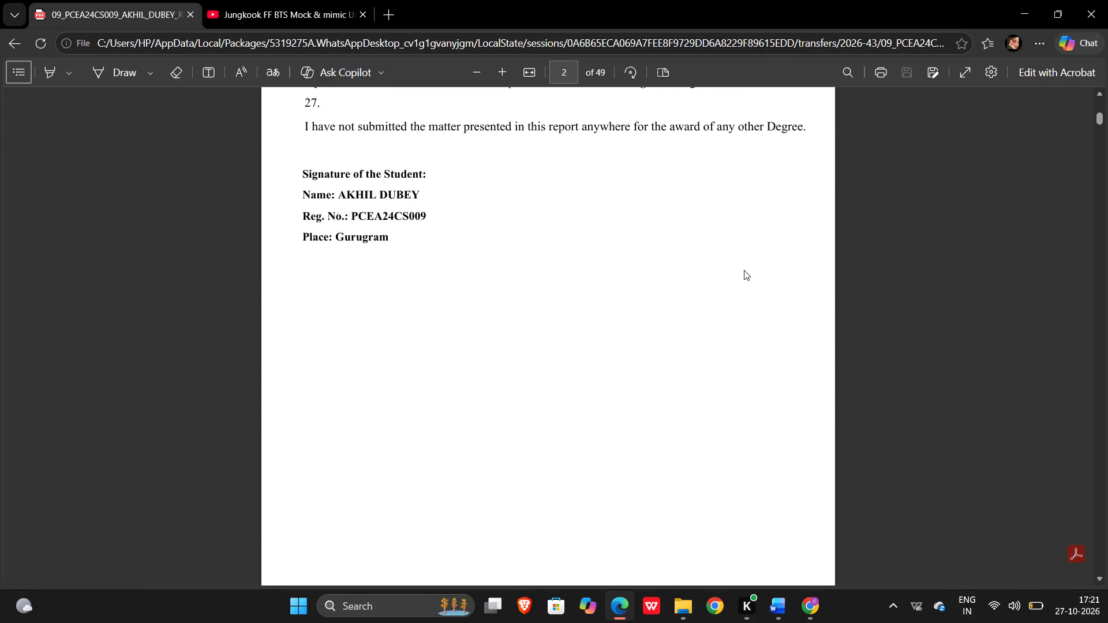
{"action": "scroll", "coordinate": [744, 270], "scroll_direction": "down", "scroll_amount": 4}
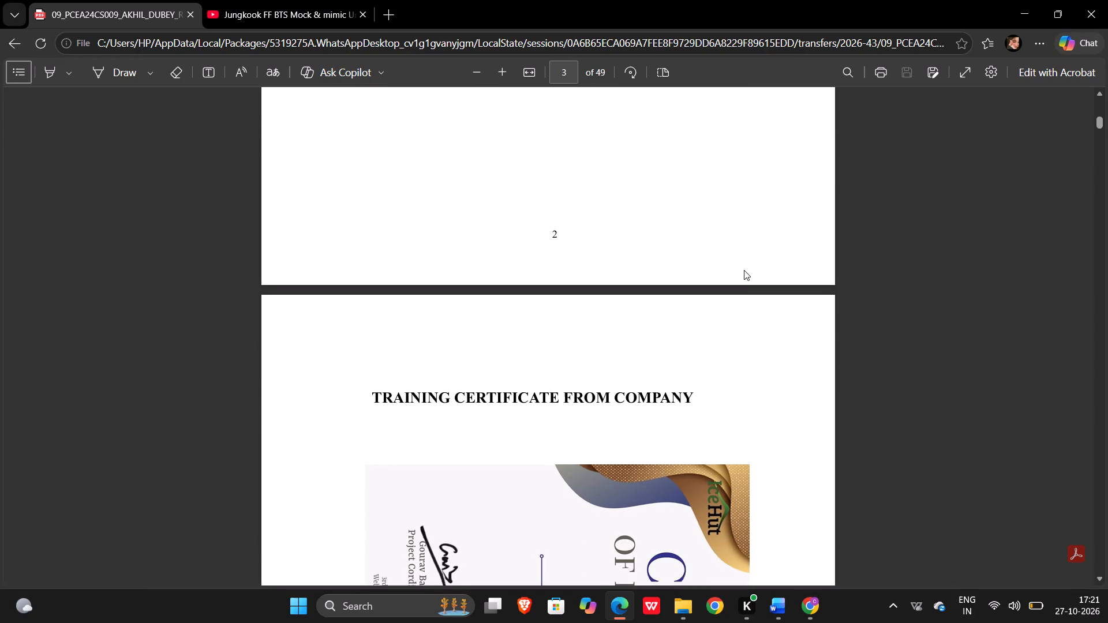
{"action": "scroll", "coordinate": [744, 270], "scroll_direction": "down", "scroll_amount": 6}
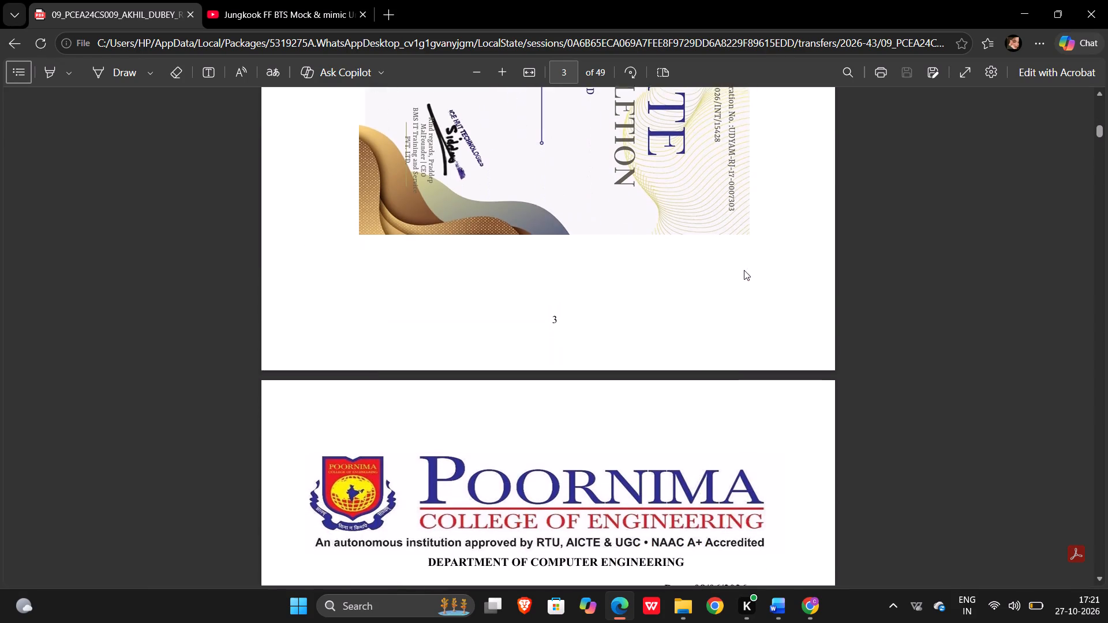
{"action": "scroll", "coordinate": [744, 270], "scroll_direction": "down", "scroll_amount": 5}
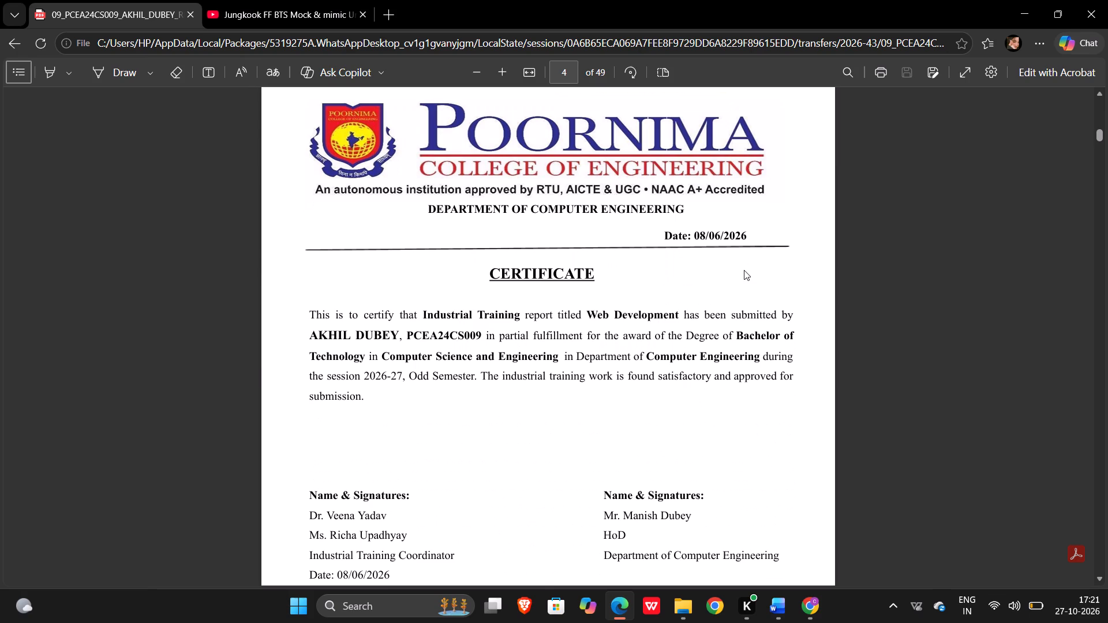
{"action": "scroll", "coordinate": [744, 270], "scroll_direction": "down", "scroll_amount": 3}
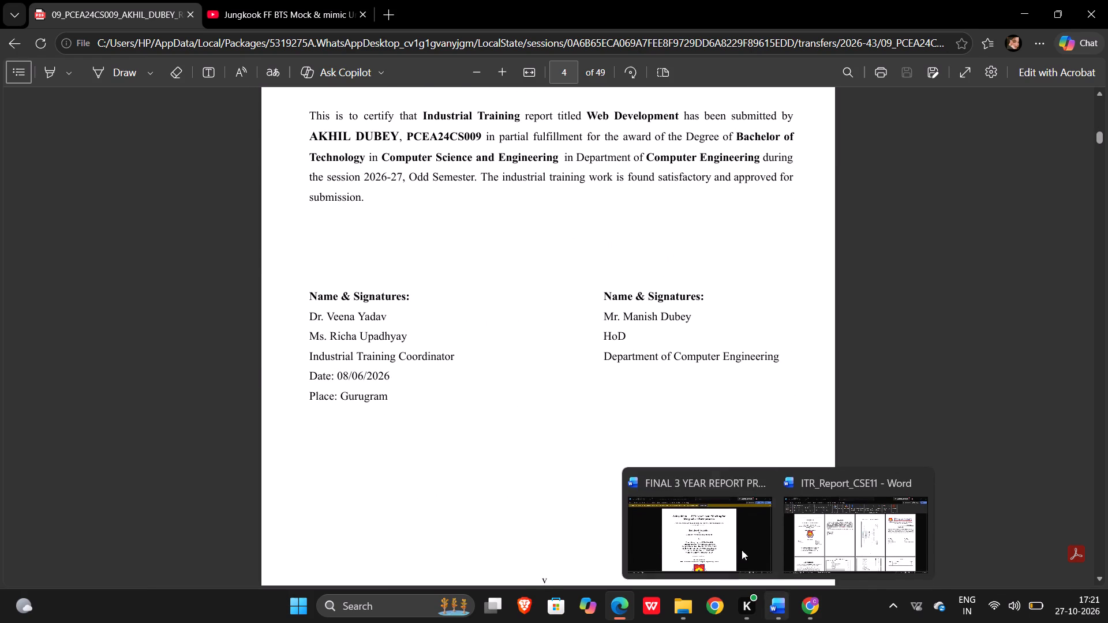
Switch to the ITR_Report_CSE11 document in Word and ignore all spelling flags on VriseTech, starting from the Declaration page.
{"action": "left_click", "coordinate": [834, 535]}
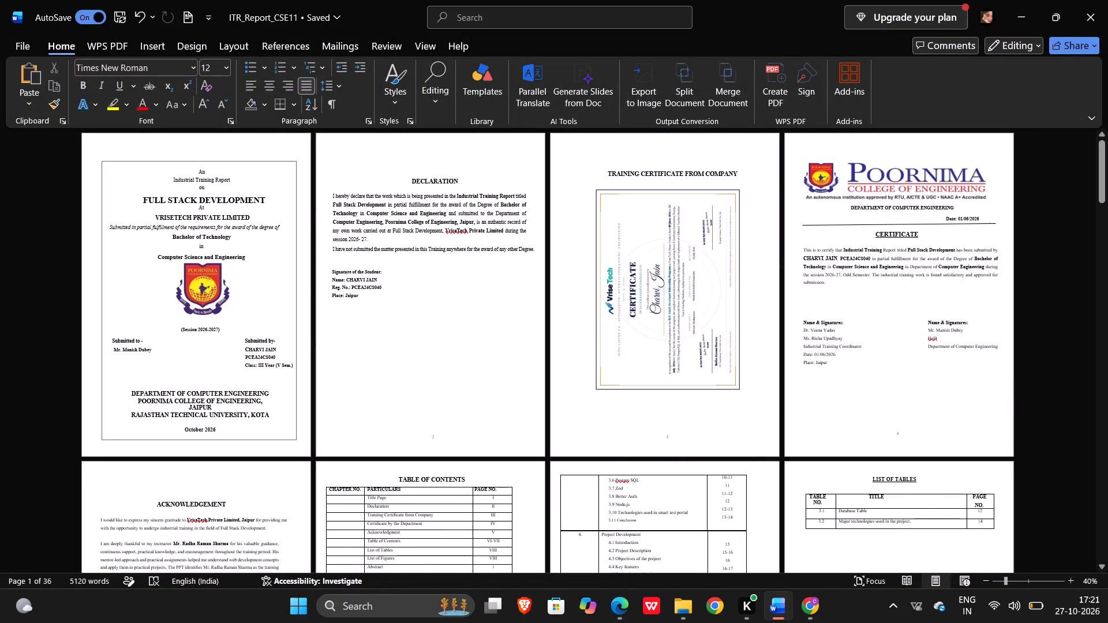
{"action": "scroll", "coordinate": [238, 356], "scroll_direction": "up", "scroll_amount": 4, "text": "ctrl"}
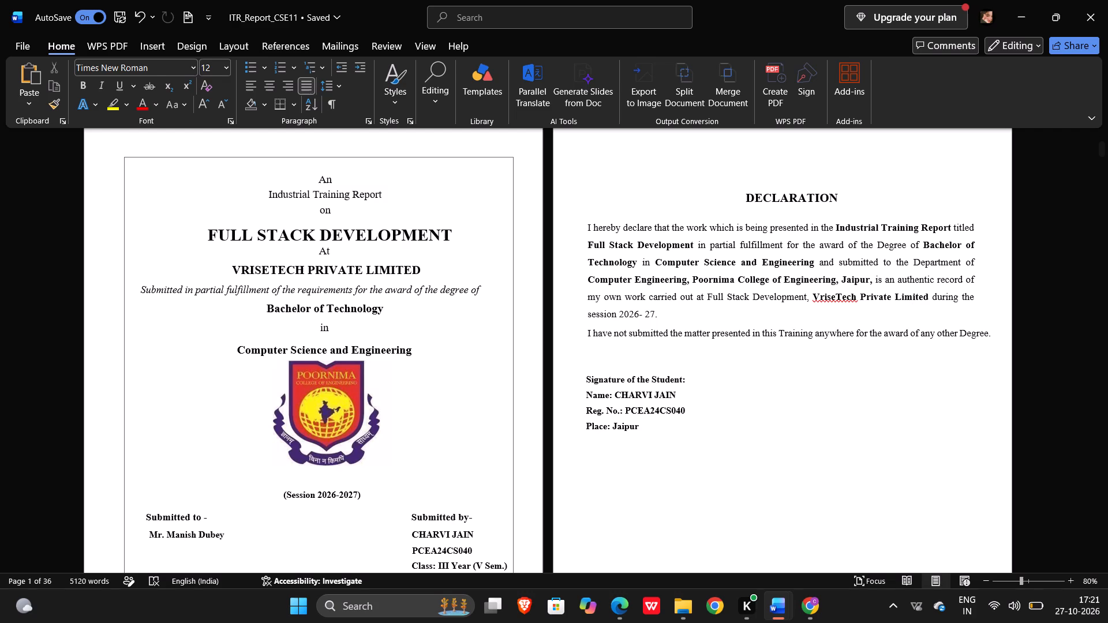
{"action": "scroll", "coordinate": [422, 352], "scroll_direction": "down", "scroll_amount": 2}
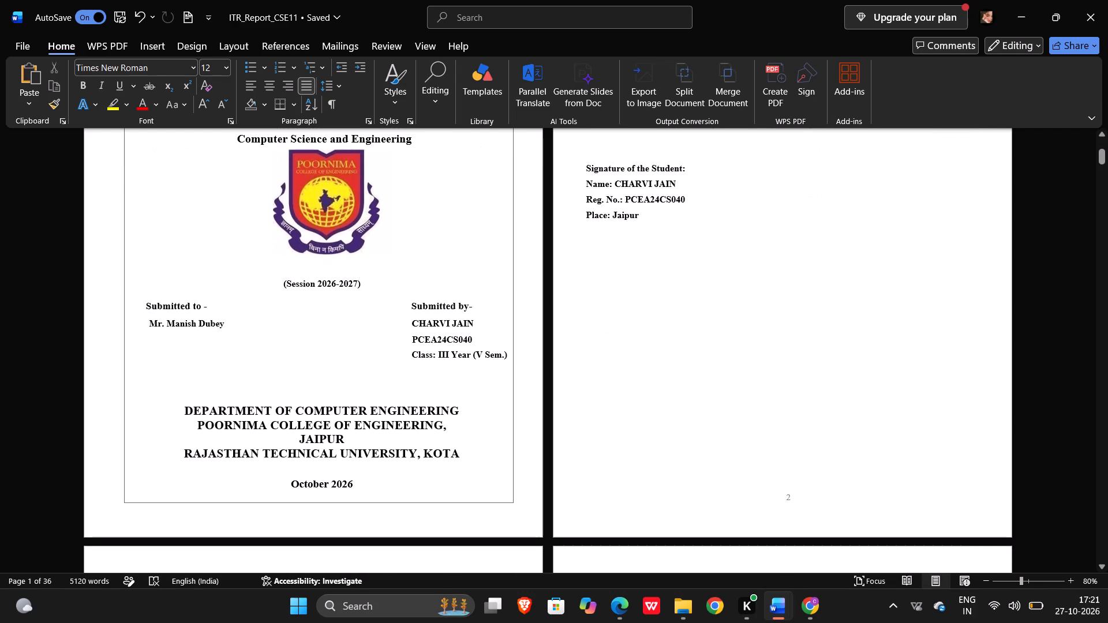
{"action": "scroll", "coordinate": [556, 271], "scroll_direction": "up", "scroll_amount": 1}
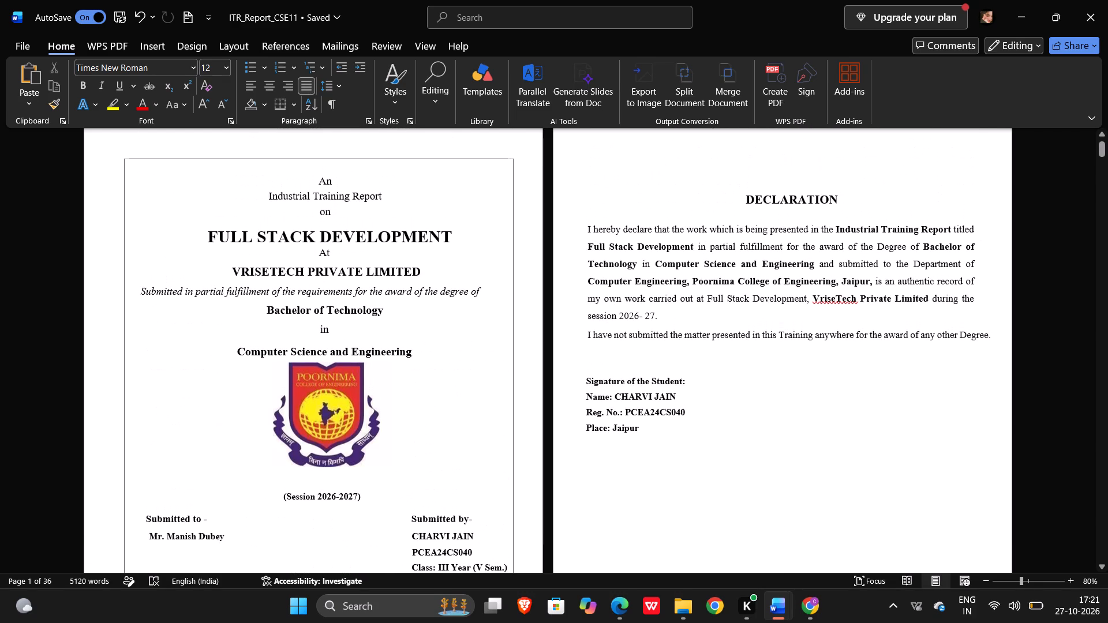
{"action": "left_click", "coordinate": [829, 301]}
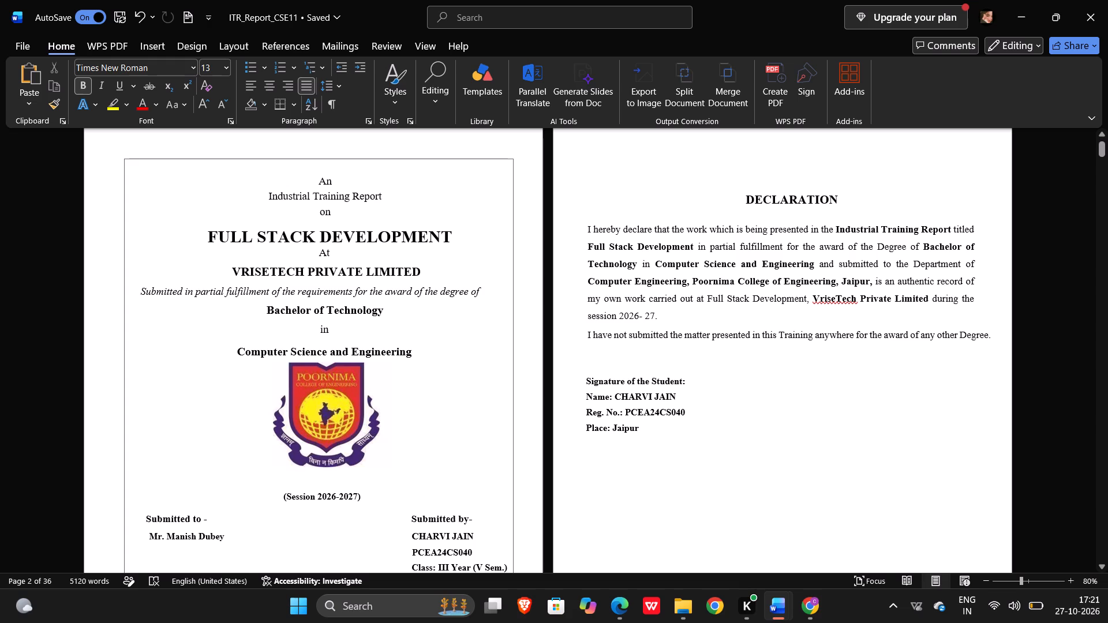
{"action": "right_click", "coordinate": [829, 301]}
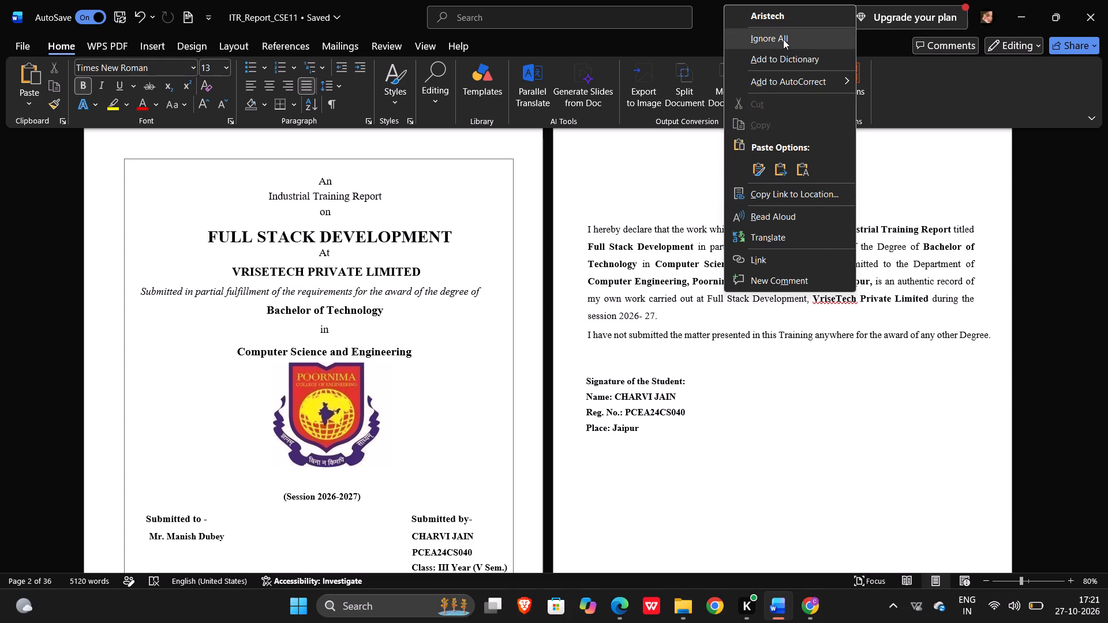
{"action": "left_click", "coordinate": [783, 39]}
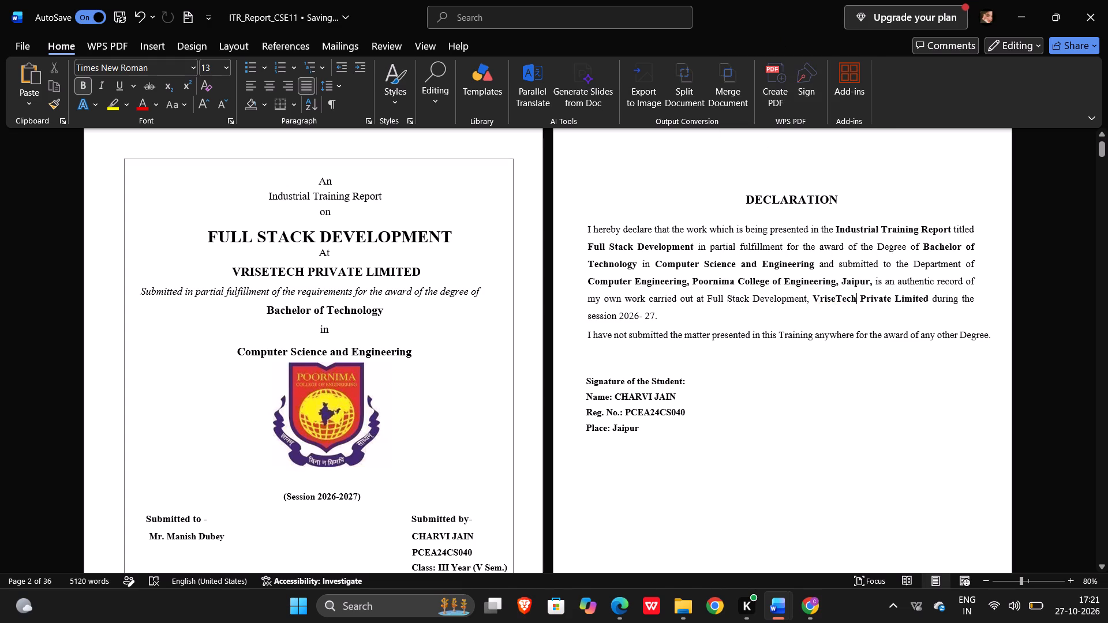
Enlarge the company training certificate image slightly by its lower-left corner on page 3.
{"action": "scroll", "coordinate": [770, 371], "scroll_direction": "down", "scroll_amount": 4}
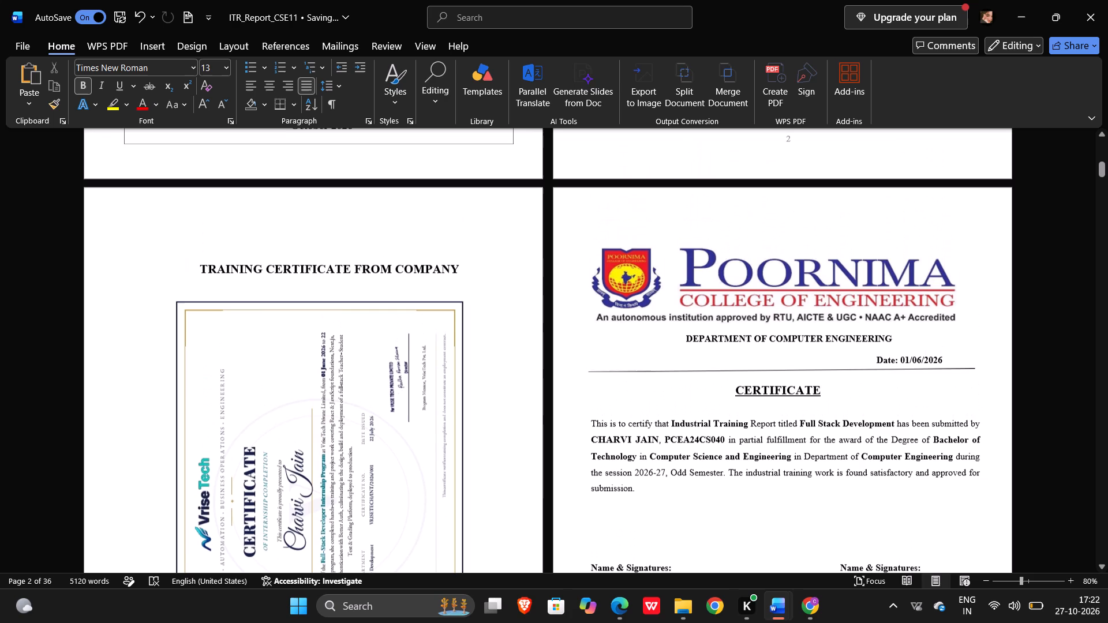
{"action": "left_click", "coordinate": [178, 302]}
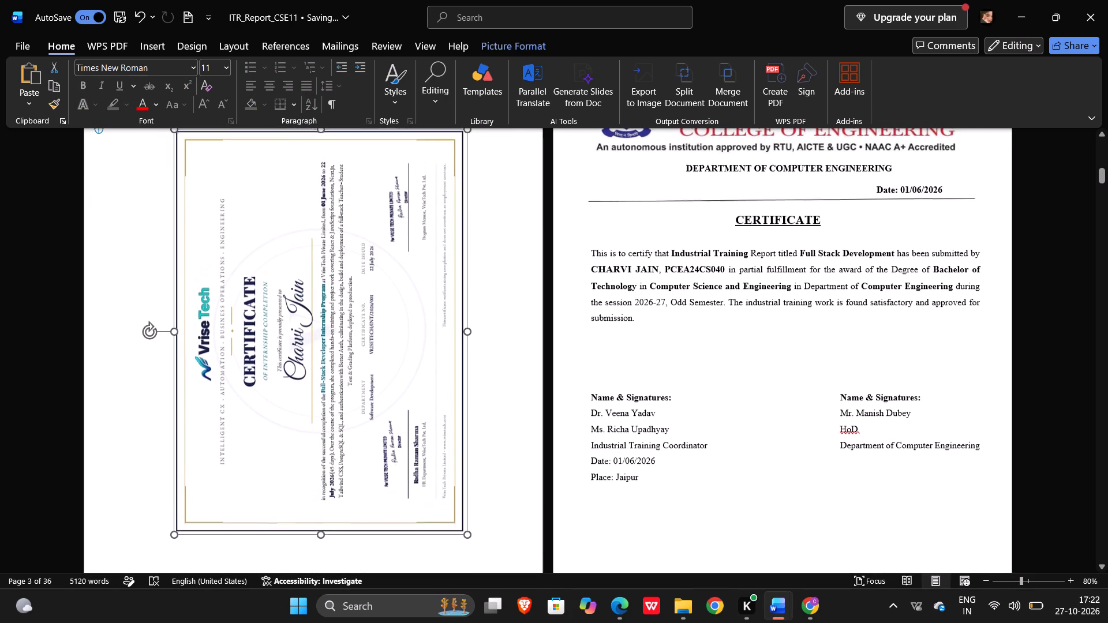
{"action": "left_click", "coordinate": [174, 538]}
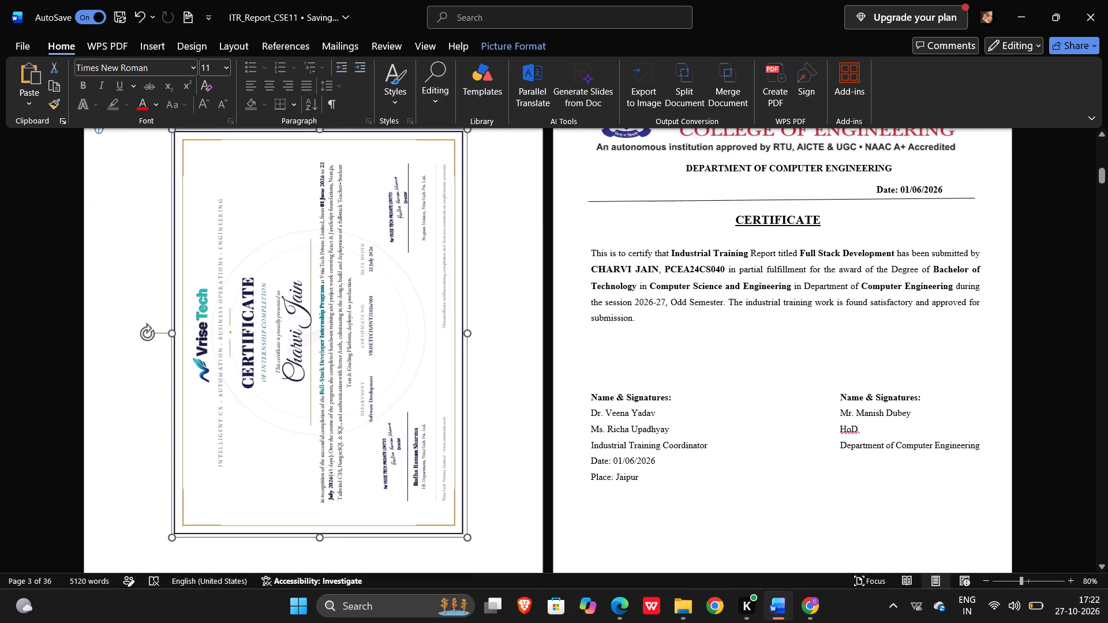
{"action": "left_click", "coordinate": [144, 330]}
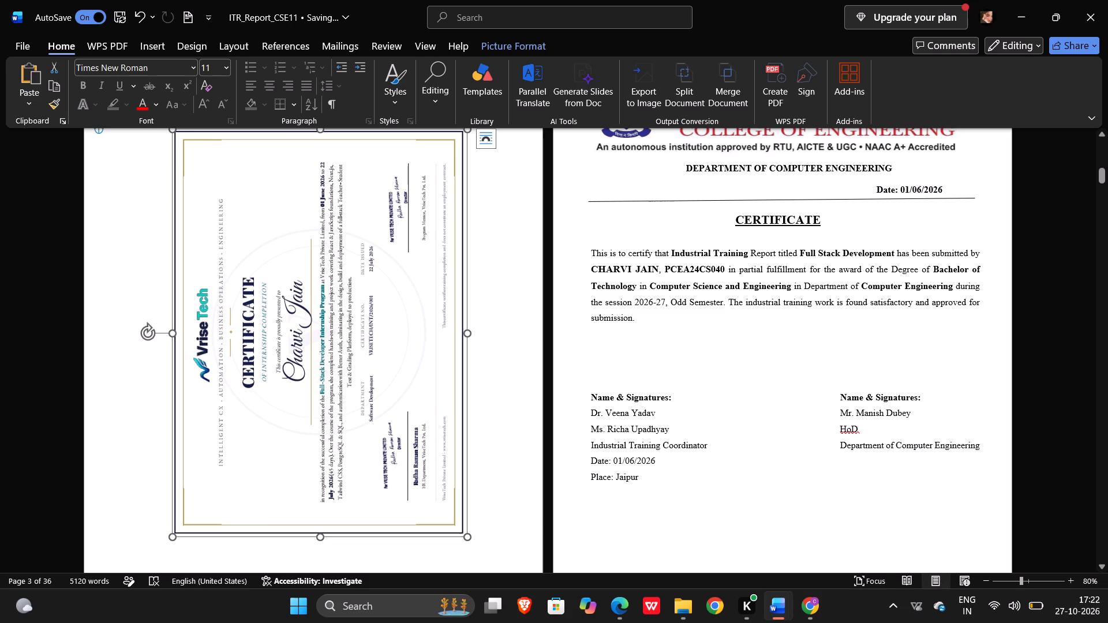
{"action": "left_click", "coordinate": [617, 391]}
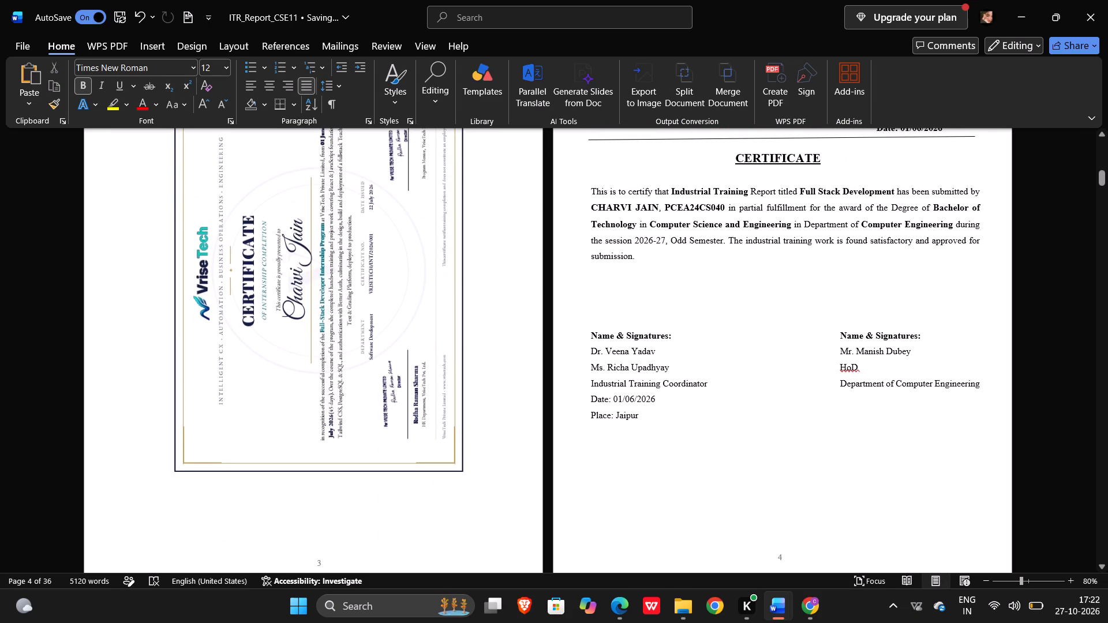
Ignore all spelling flags on HoD in the signature block of the department certificate.
{"action": "scroll", "coordinate": [417, 297], "scroll_direction": "right", "scroll_amount": 1}
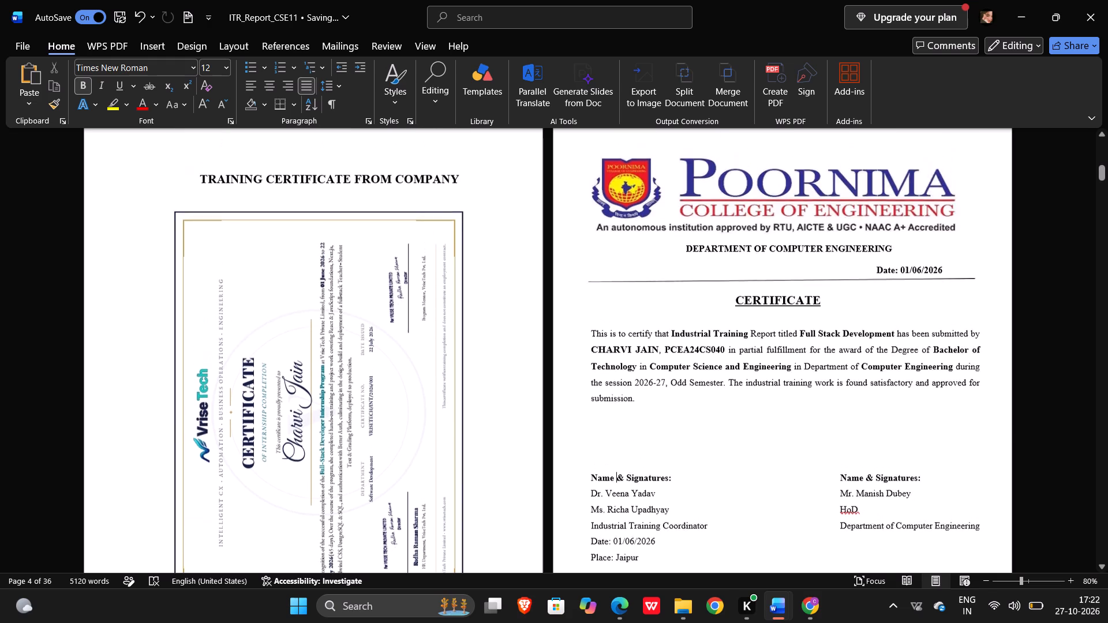
{"action": "scroll", "coordinate": [417, 297], "scroll_direction": "right", "scroll_amount": 1}
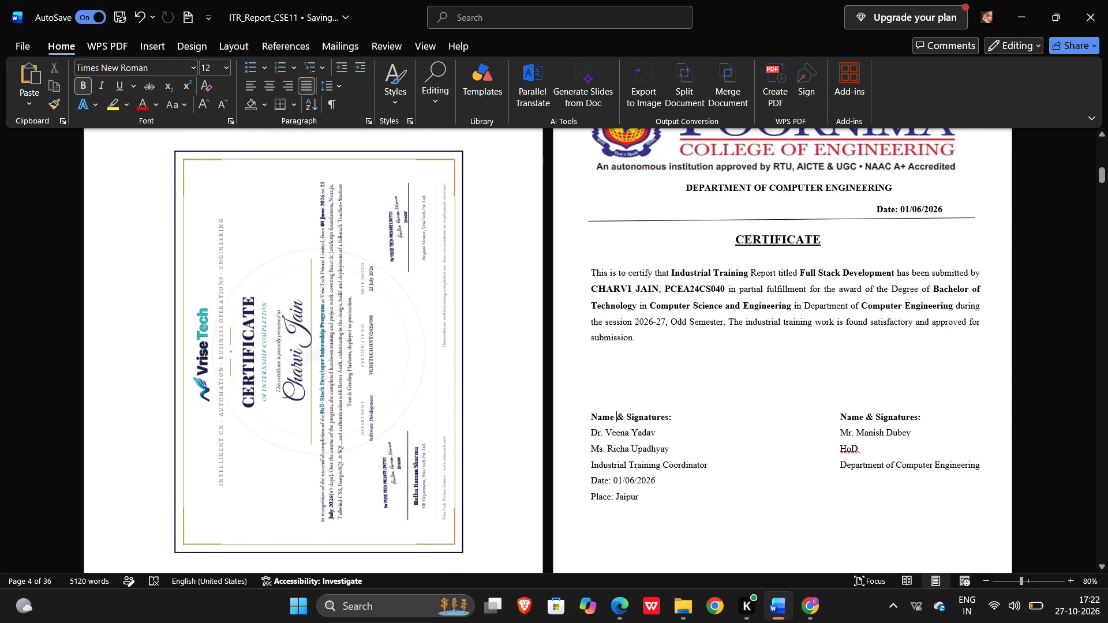
{"action": "scroll", "coordinate": [746, 327], "scroll_direction": "down", "scroll_amount": 1}
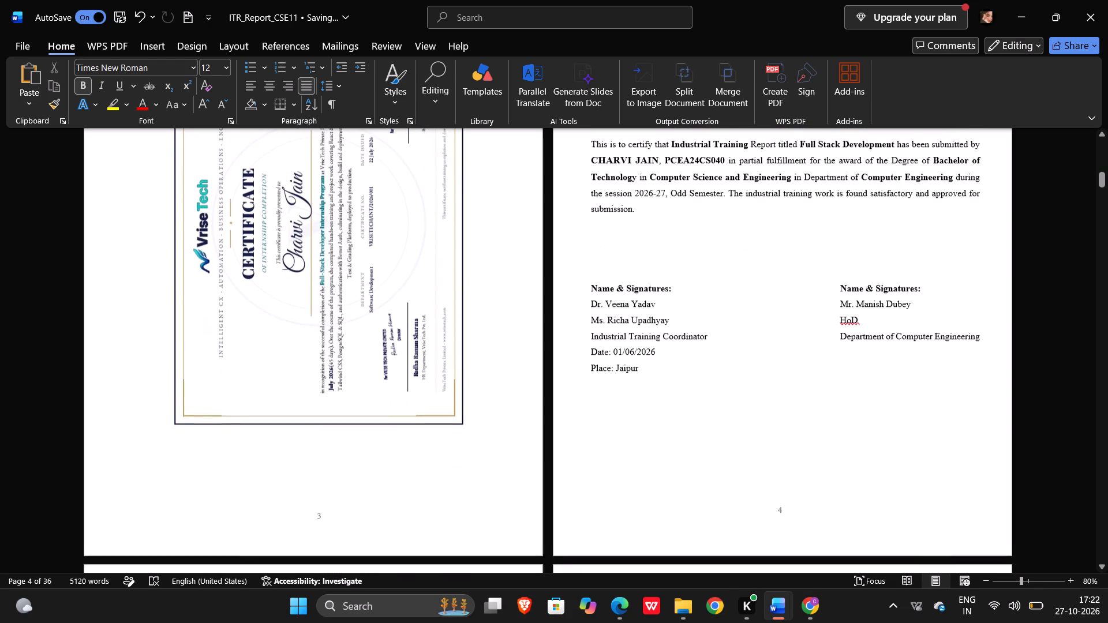
{"action": "left_click", "coordinate": [843, 315]}
{"action": "right_click", "coordinate": [843, 315]}
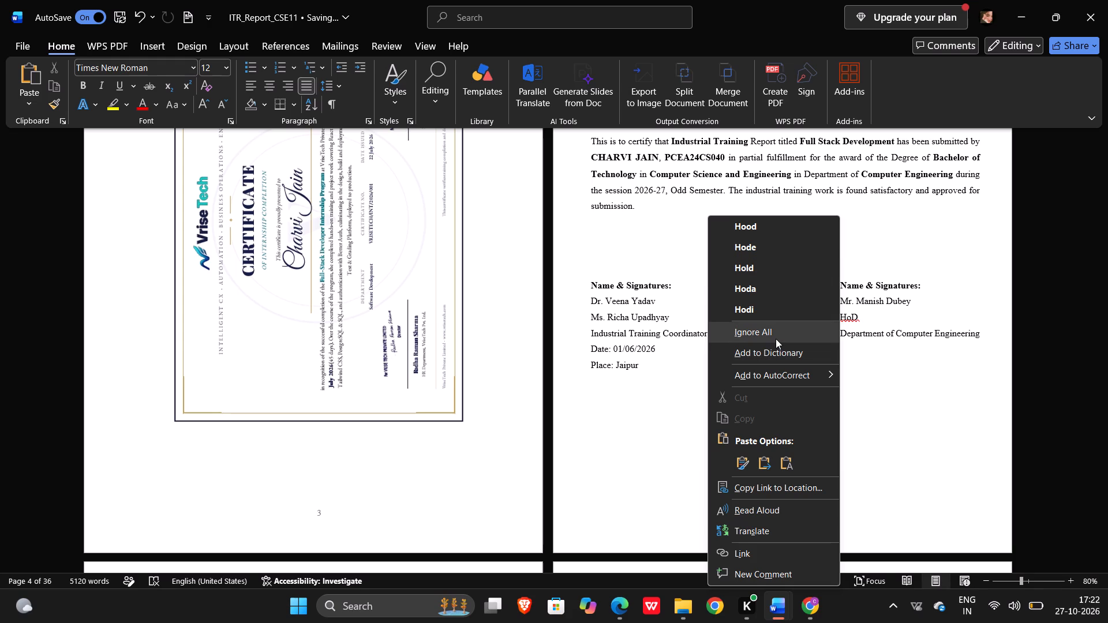
{"action": "left_click", "coordinate": [774, 339]}
Review the Acknowledgement page and the table of contents for remaining spelling flags and layout problems.
{"action": "scroll", "coordinate": [774, 339], "scroll_direction": "down", "scroll_amount": 1}
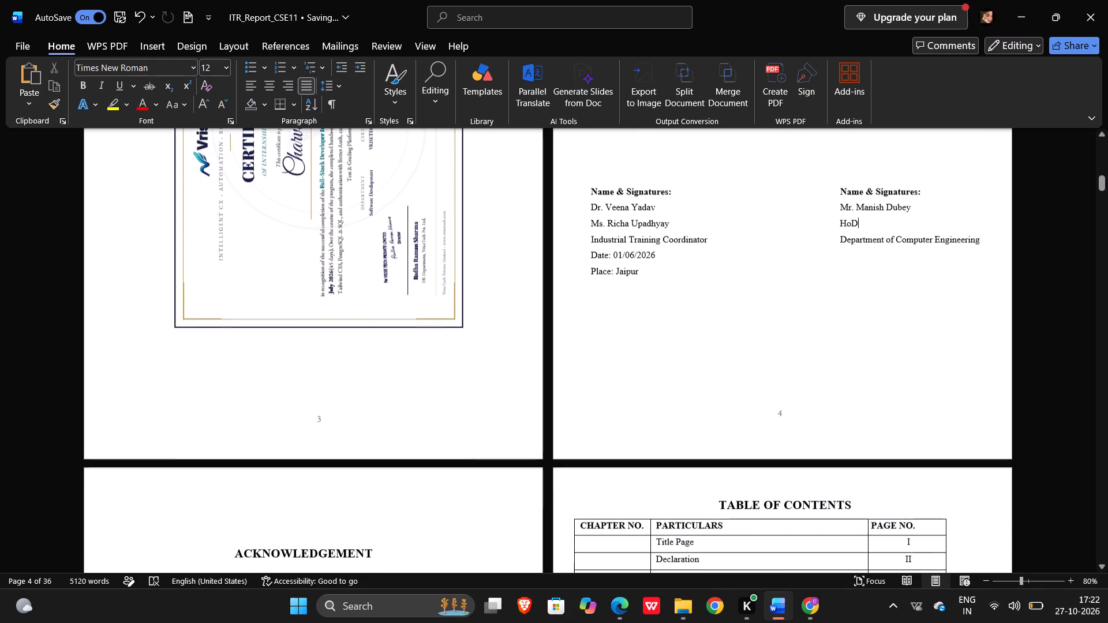
{"action": "scroll", "coordinate": [774, 339], "scroll_direction": "down", "scroll_amount": 3}
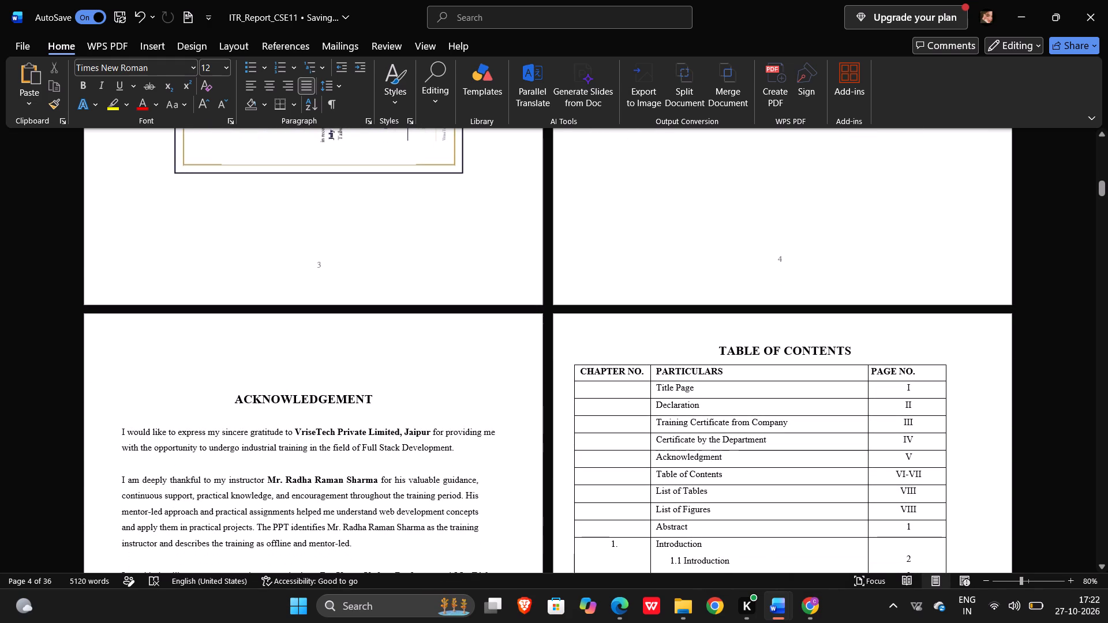
{"action": "scroll", "coordinate": [774, 339], "scroll_direction": "down", "scroll_amount": 1}
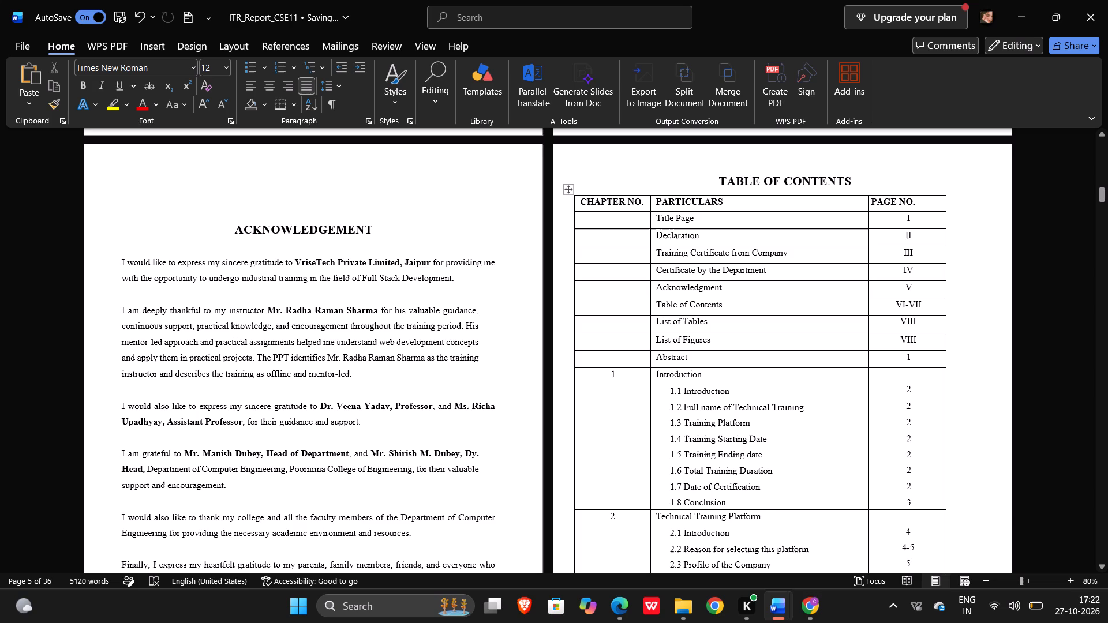
{"action": "scroll", "coordinate": [372, 383], "scroll_direction": "down", "scroll_amount": 3}
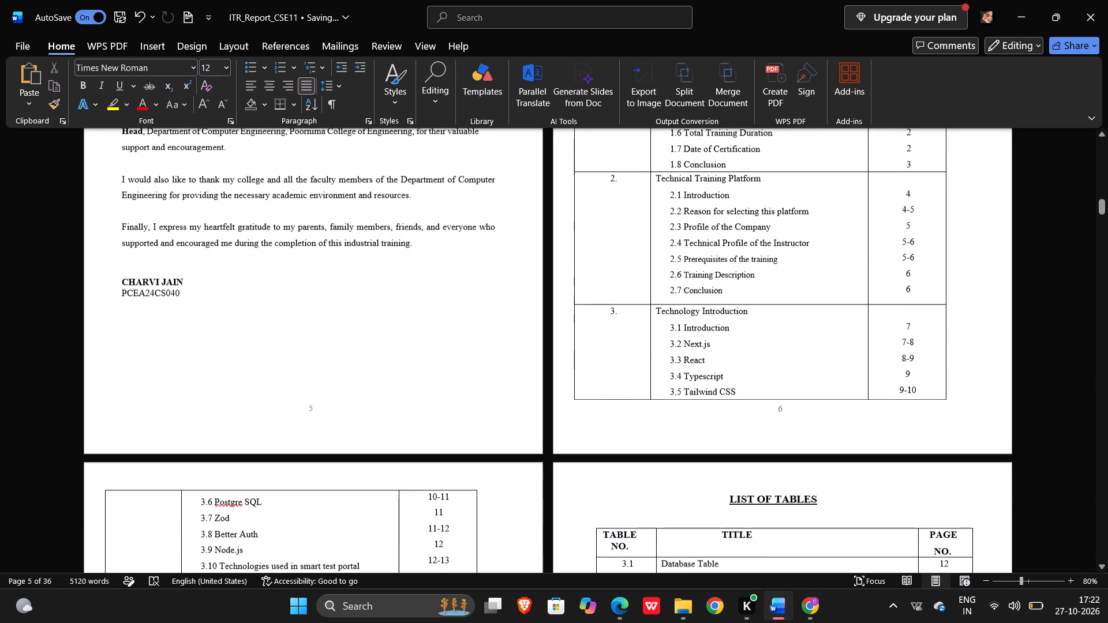
{"action": "scroll", "coordinate": [372, 383], "scroll_direction": "up", "scroll_amount": 4}
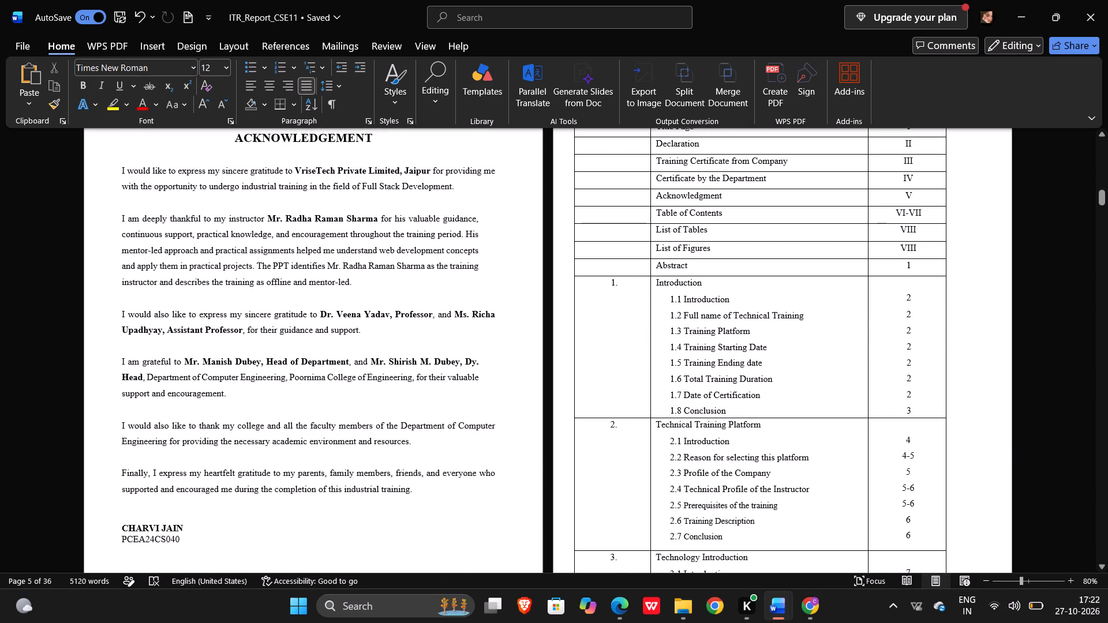
{"action": "scroll", "coordinate": [688, 276], "scroll_direction": "up", "scroll_amount": 1}
{"action": "scroll", "coordinate": [688, 276], "scroll_direction": "down", "scroll_amount": 1}
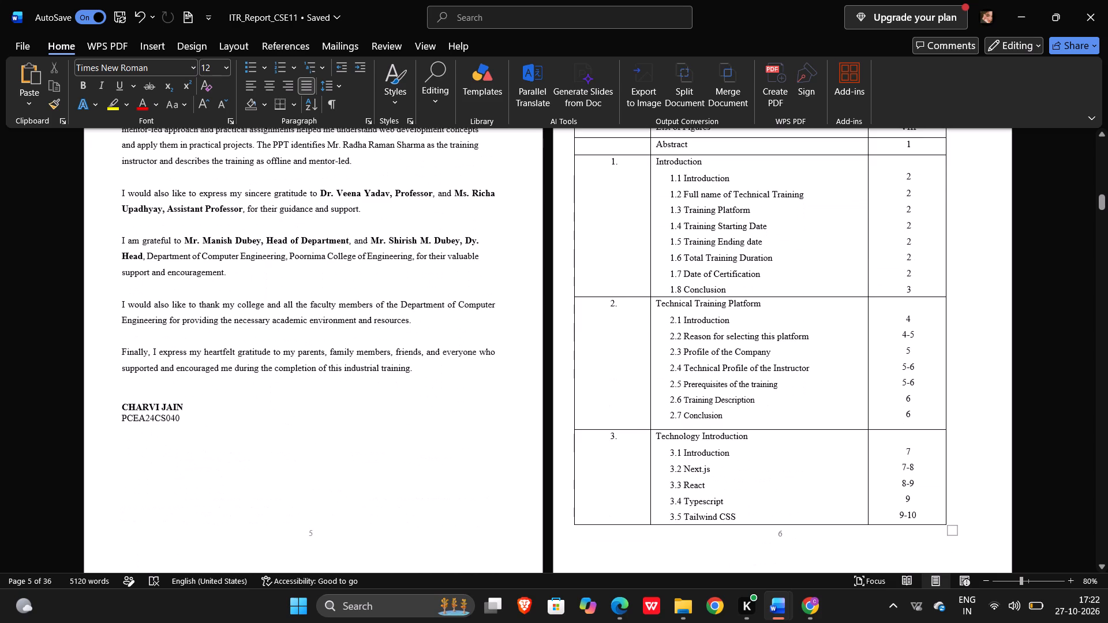
{"action": "scroll", "coordinate": [688, 276], "scroll_direction": "down", "scroll_amount": 4}
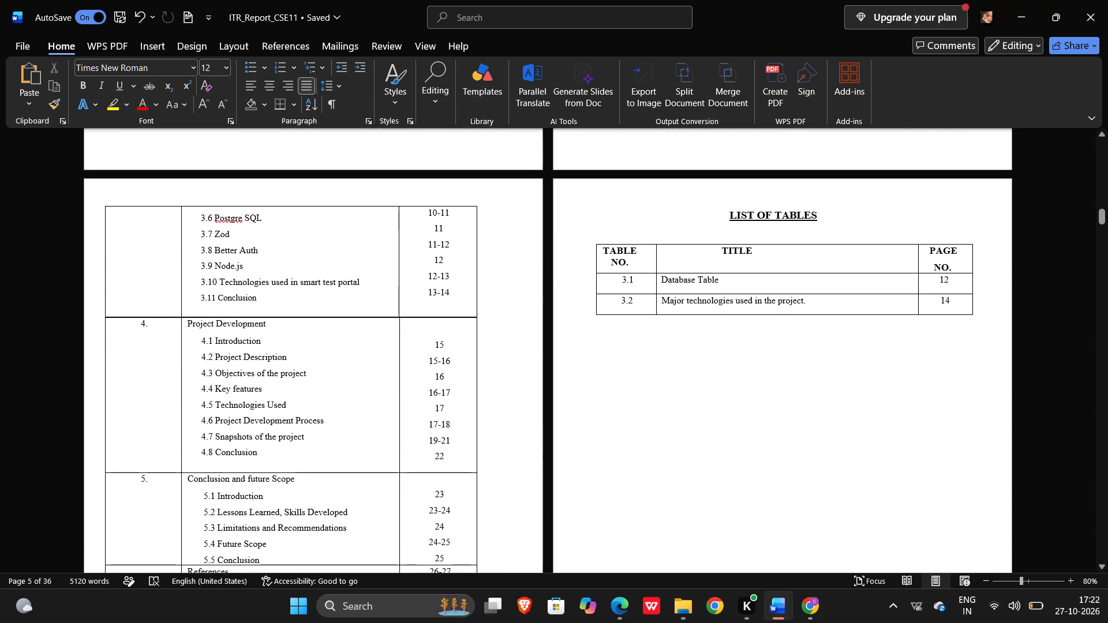
Ignore all spelling flags on Postgre in the 3.6 entry of the table of contents.
{"action": "left_click", "coordinate": [227, 220]}
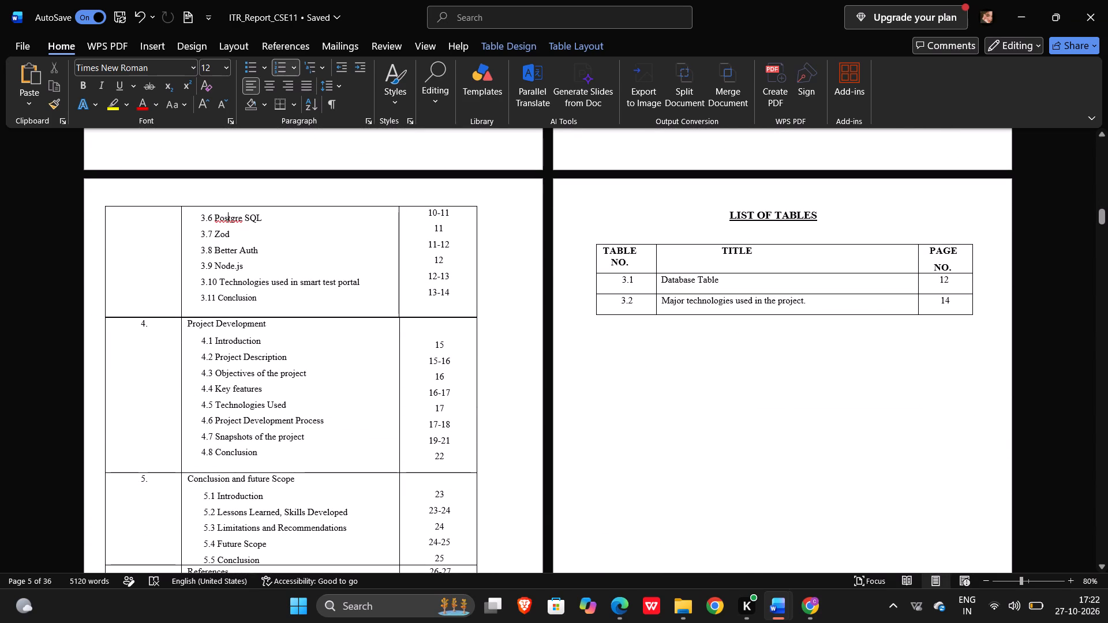
{"action": "right_click", "coordinate": [227, 220]}
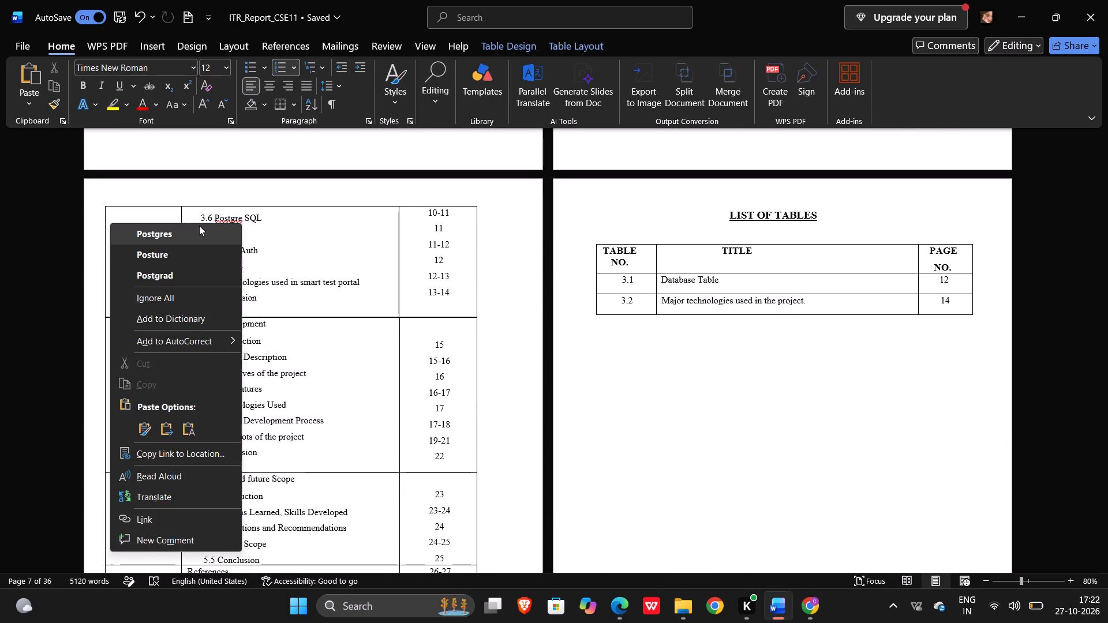
{"action": "left_click", "coordinate": [182, 302]}
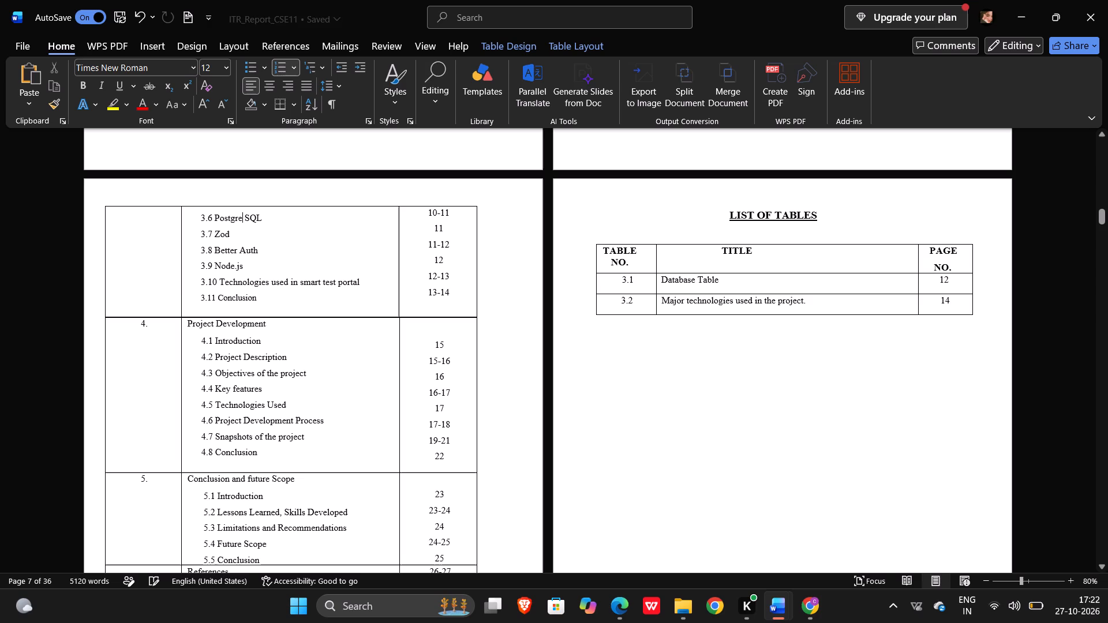
{"action": "scroll", "coordinate": [301, 346], "scroll_direction": "right", "scroll_amount": 1}
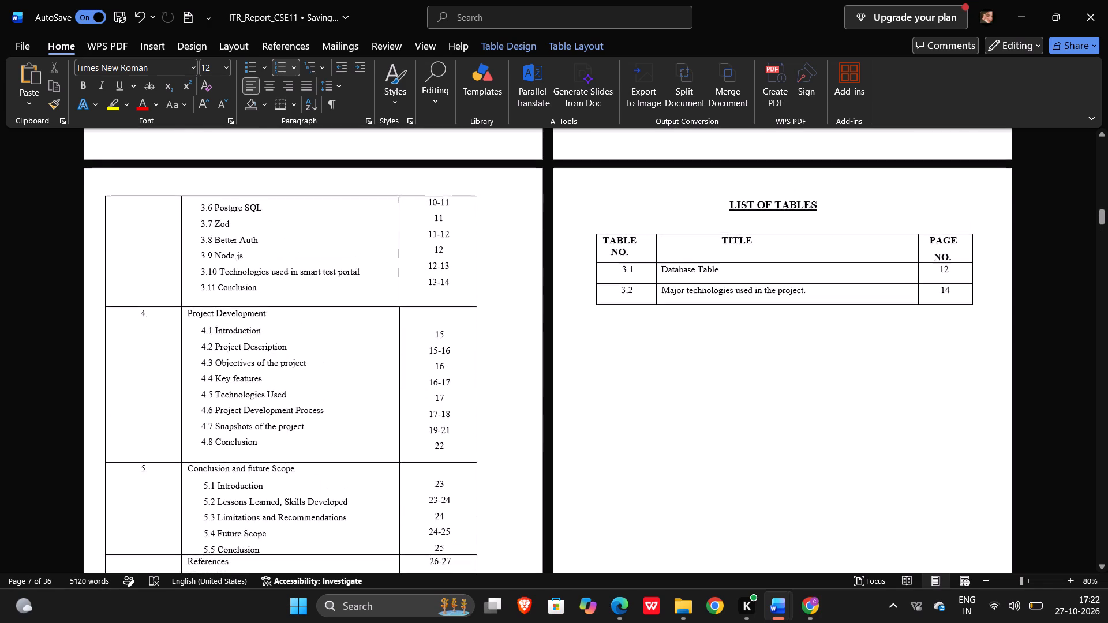
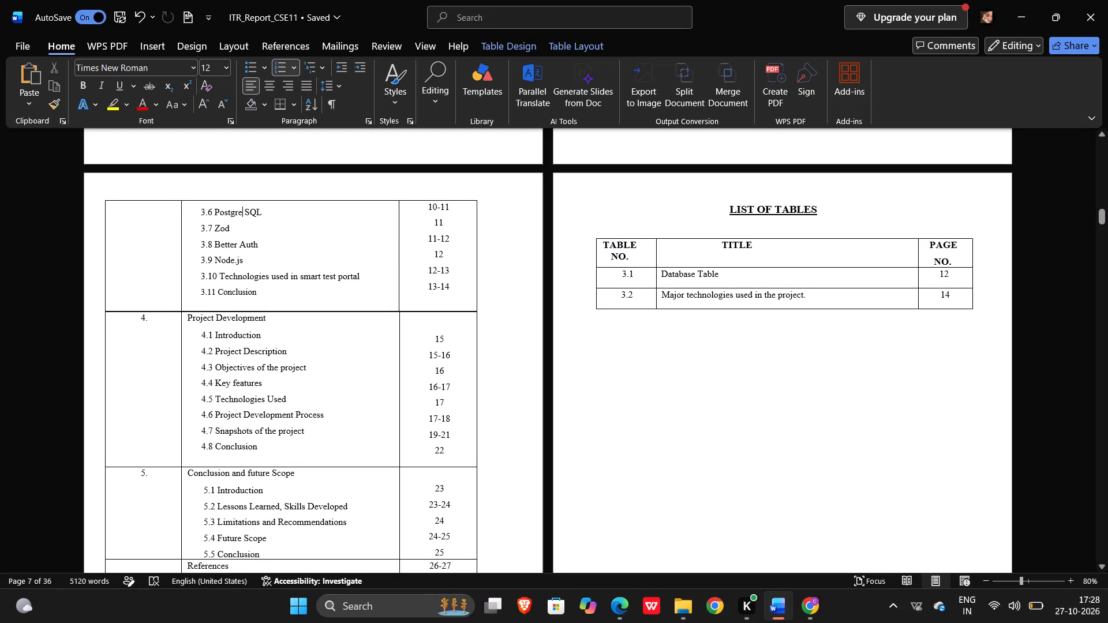
Examine the List of Tables and List of Figures pages for spacing and layout problems.
{"action": "left_click", "coordinate": [755, 267]}
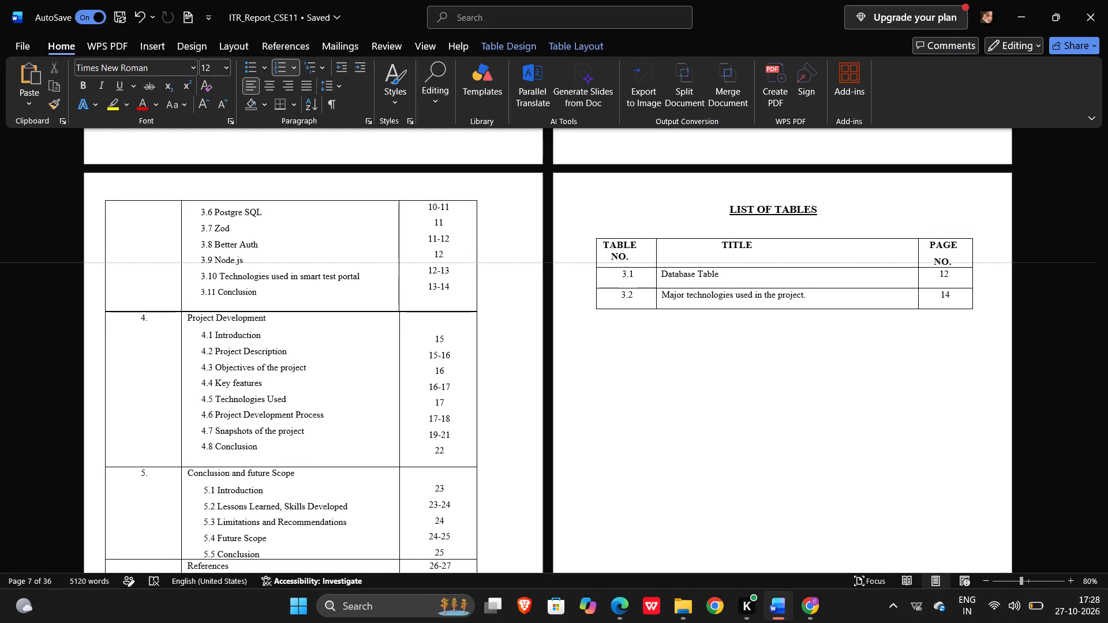
{"action": "left_click", "coordinate": [754, 320]}
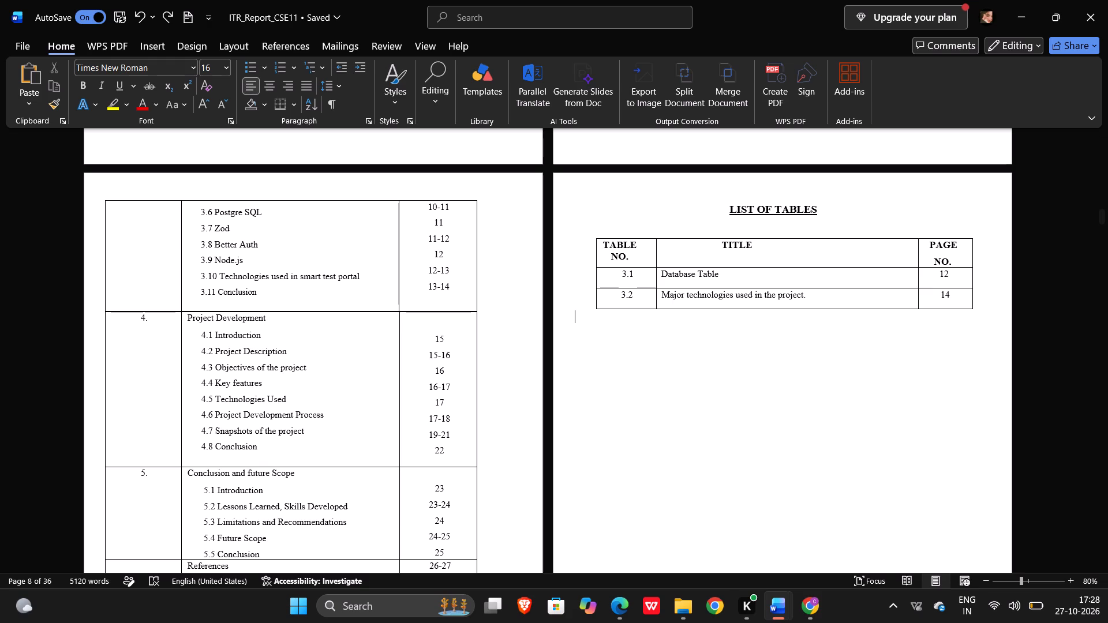
{"action": "left_click", "coordinate": [829, 212]}
{"action": "scroll", "coordinate": [725, 457], "scroll_direction": "down", "scroll_amount": 1}
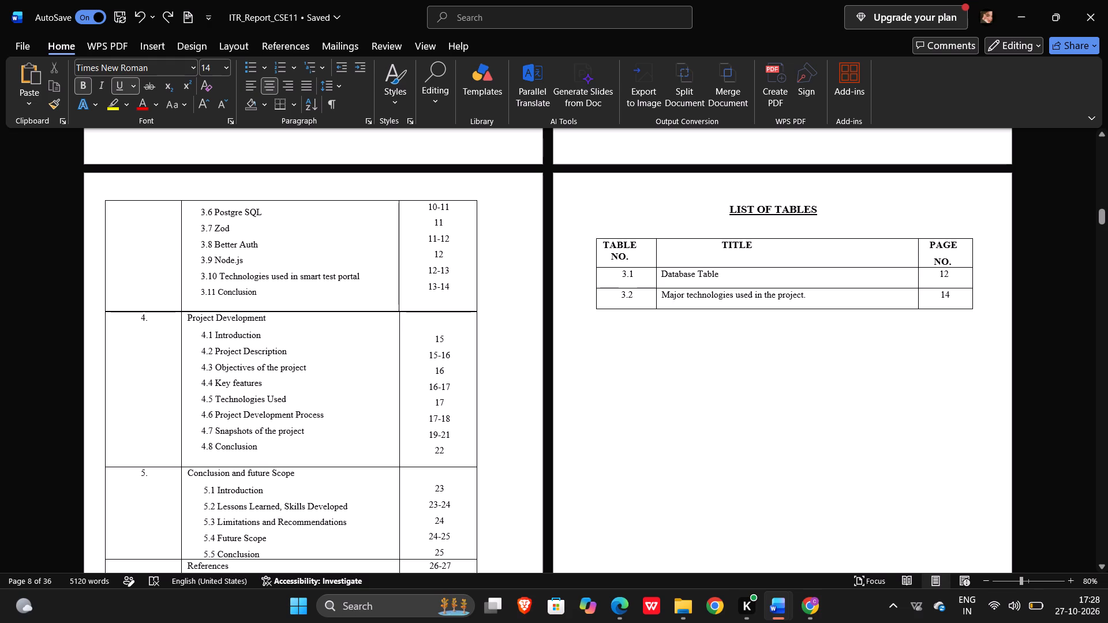
{"action": "scroll", "coordinate": [725, 457], "scroll_direction": "down", "scroll_amount": 6}
{"action": "scroll", "coordinate": [422, 459], "scroll_direction": "up", "scroll_amount": 1}
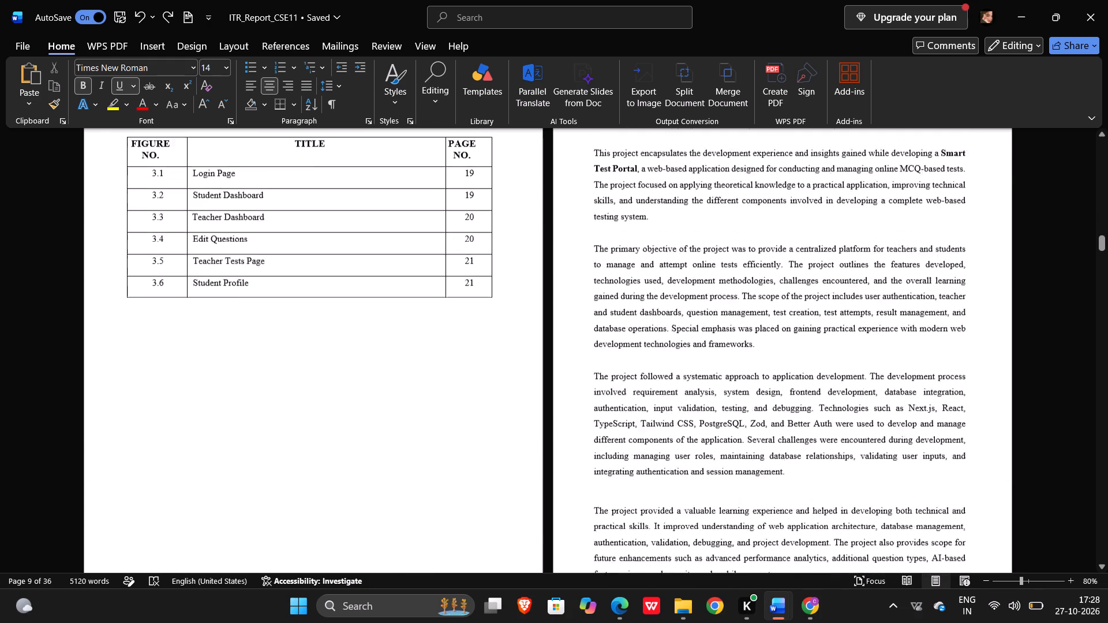
{"action": "scroll", "coordinate": [422, 459], "scroll_direction": "up", "scroll_amount": 1}
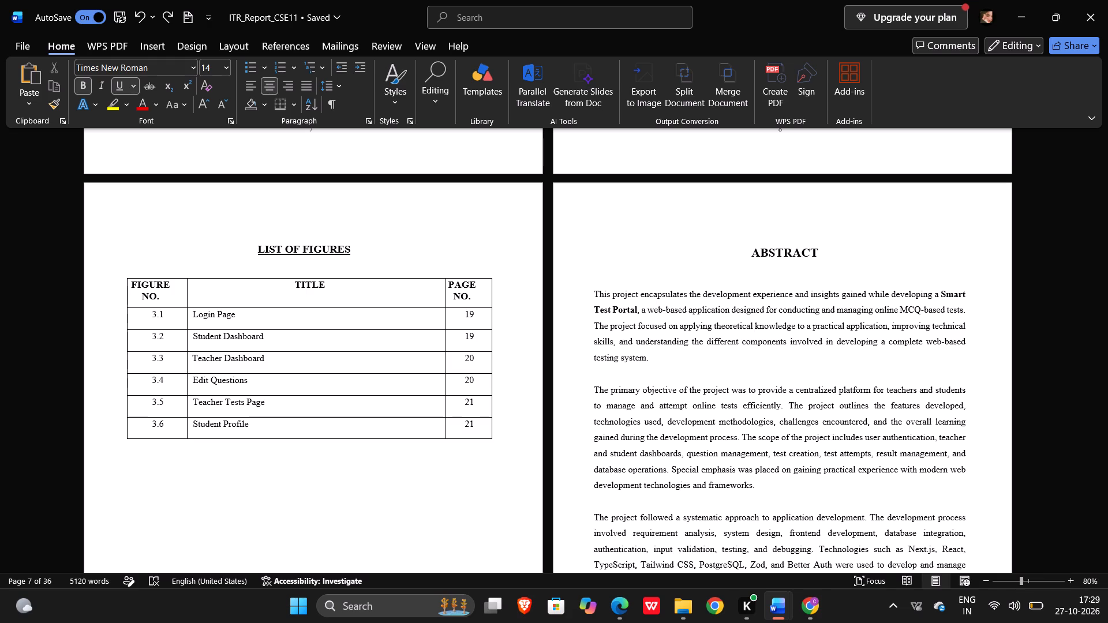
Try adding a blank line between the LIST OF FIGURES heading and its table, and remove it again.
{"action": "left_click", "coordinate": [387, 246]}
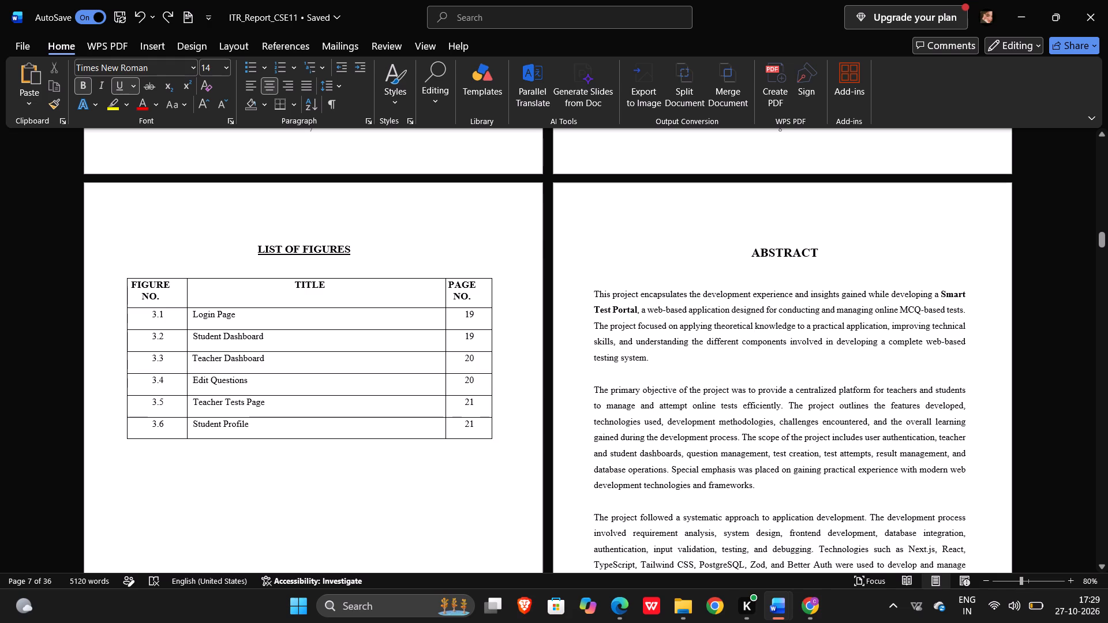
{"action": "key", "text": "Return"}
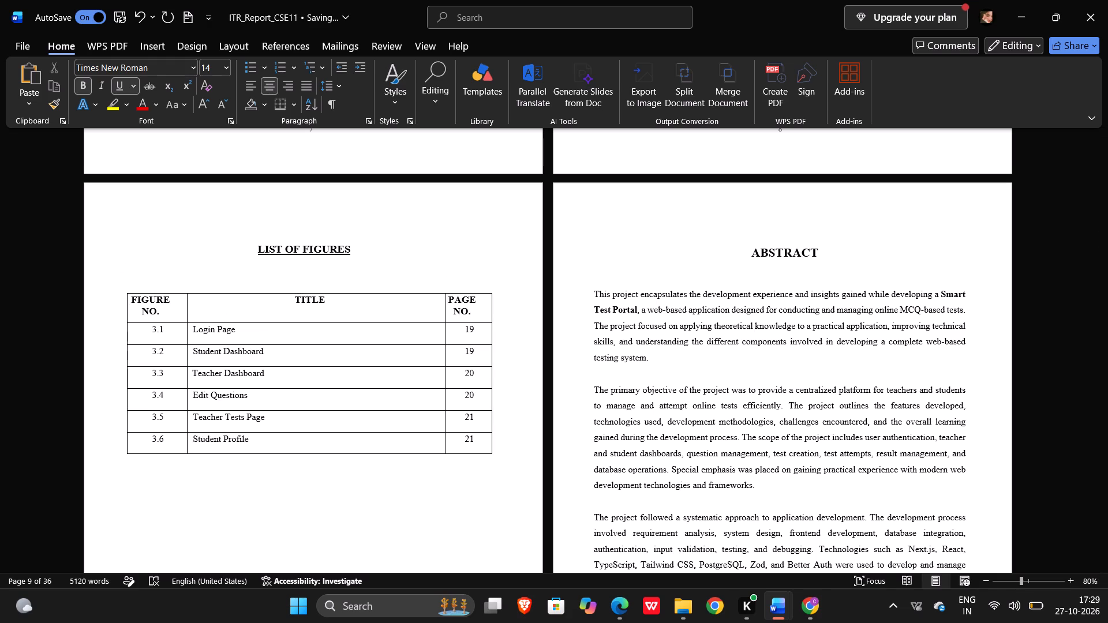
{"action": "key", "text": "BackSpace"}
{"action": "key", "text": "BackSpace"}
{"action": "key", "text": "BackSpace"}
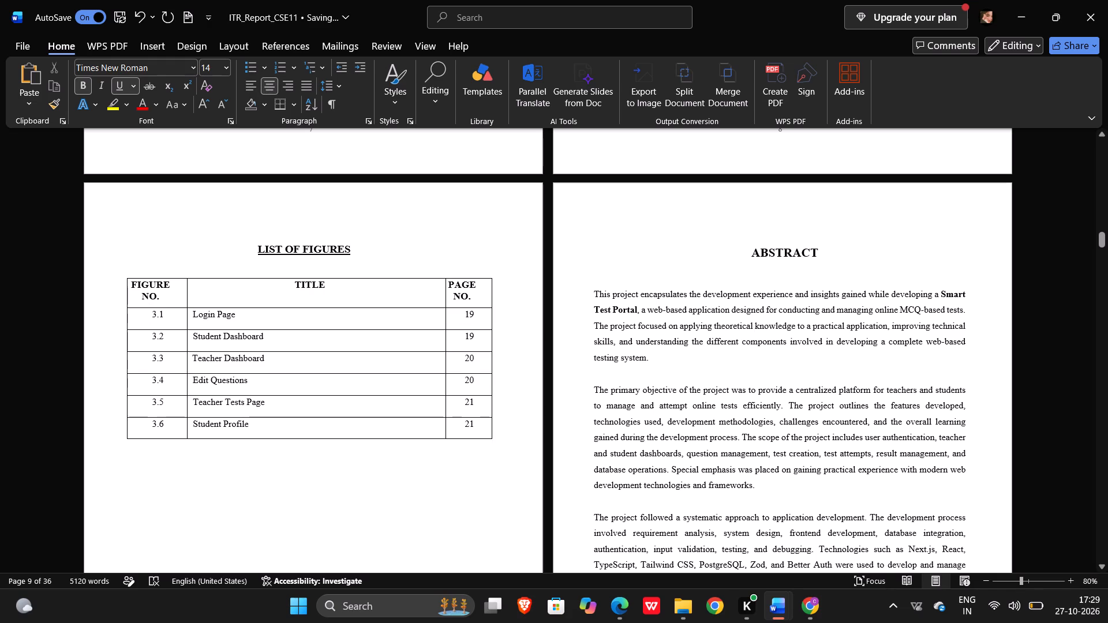
Review the Abstract, Chapter 1 and Chapter 2 pages for remaining spelling flags and layout problems.
{"action": "scroll", "coordinate": [691, 398], "scroll_direction": "down", "scroll_amount": 1}
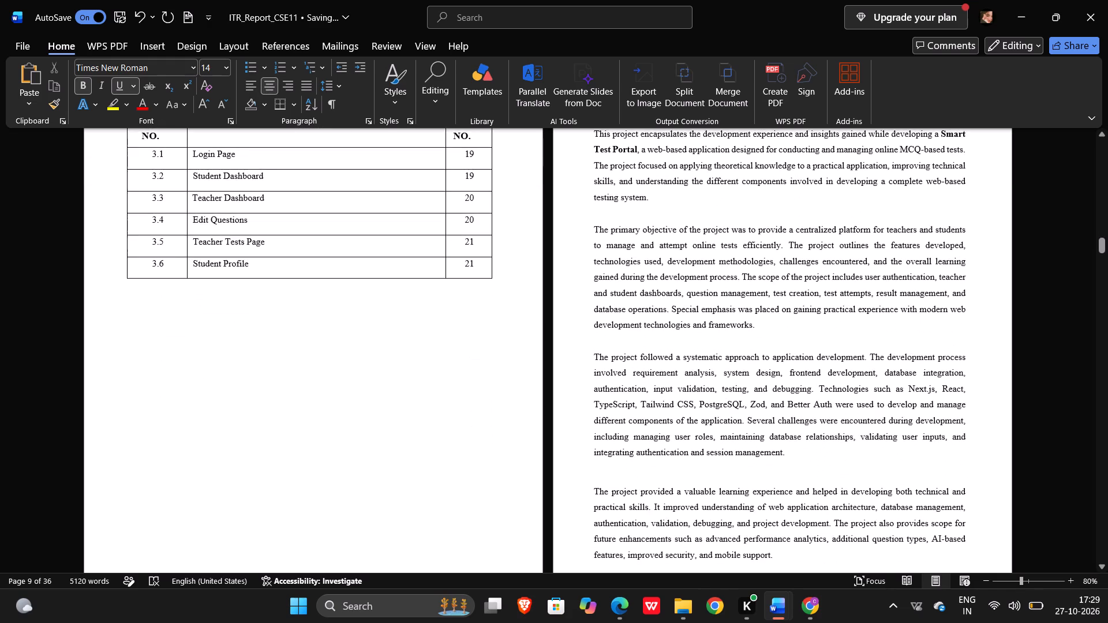
{"action": "scroll", "coordinate": [691, 398], "scroll_direction": "down", "scroll_amount": 3}
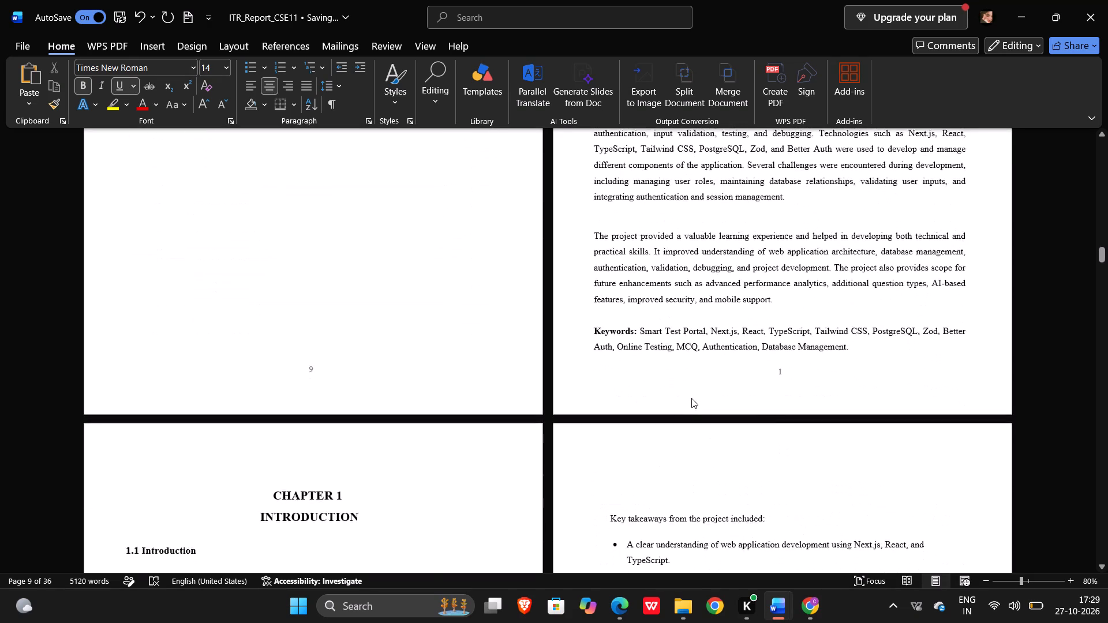
{"action": "scroll", "coordinate": [691, 398], "scroll_direction": "down", "scroll_amount": 1}
{"action": "scroll", "coordinate": [437, 441], "scroll_direction": "down", "scroll_amount": 3}
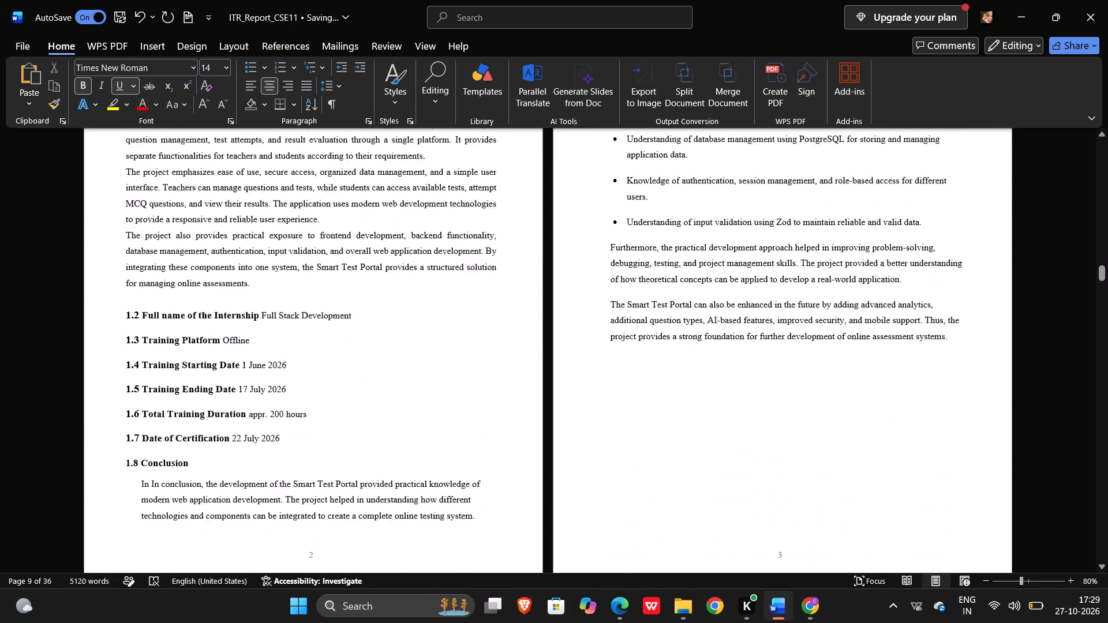
{"action": "scroll", "coordinate": [437, 441], "scroll_direction": "down", "scroll_amount": 9}
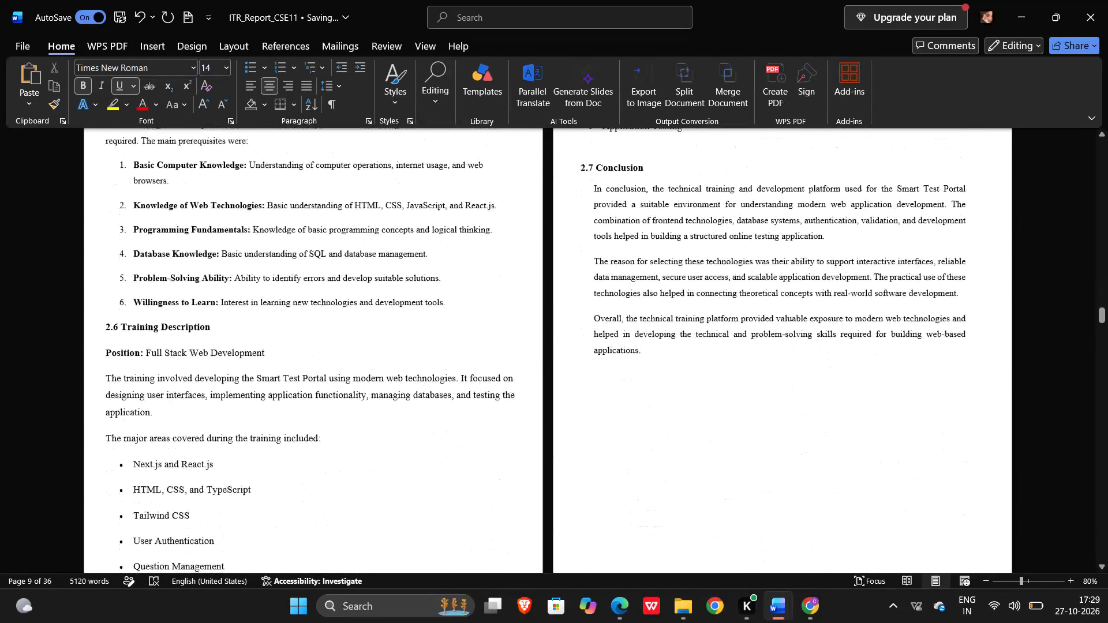
{"action": "scroll", "coordinate": [437, 441], "scroll_direction": "up", "scroll_amount": 6}
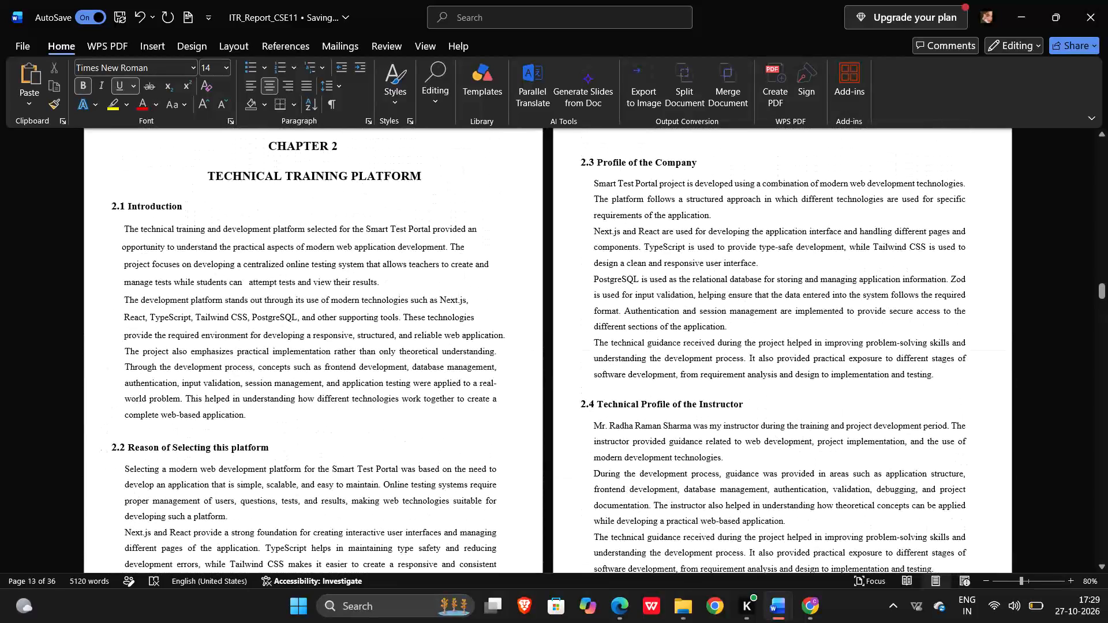
{"action": "scroll", "coordinate": [509, 436], "scroll_direction": "down", "scroll_amount": 3}
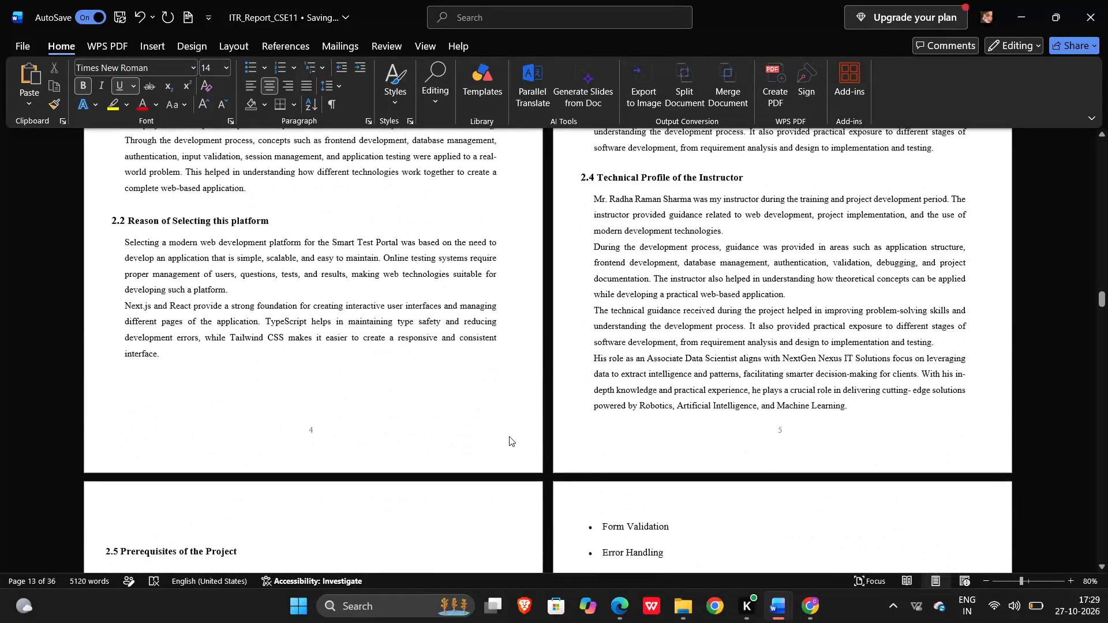
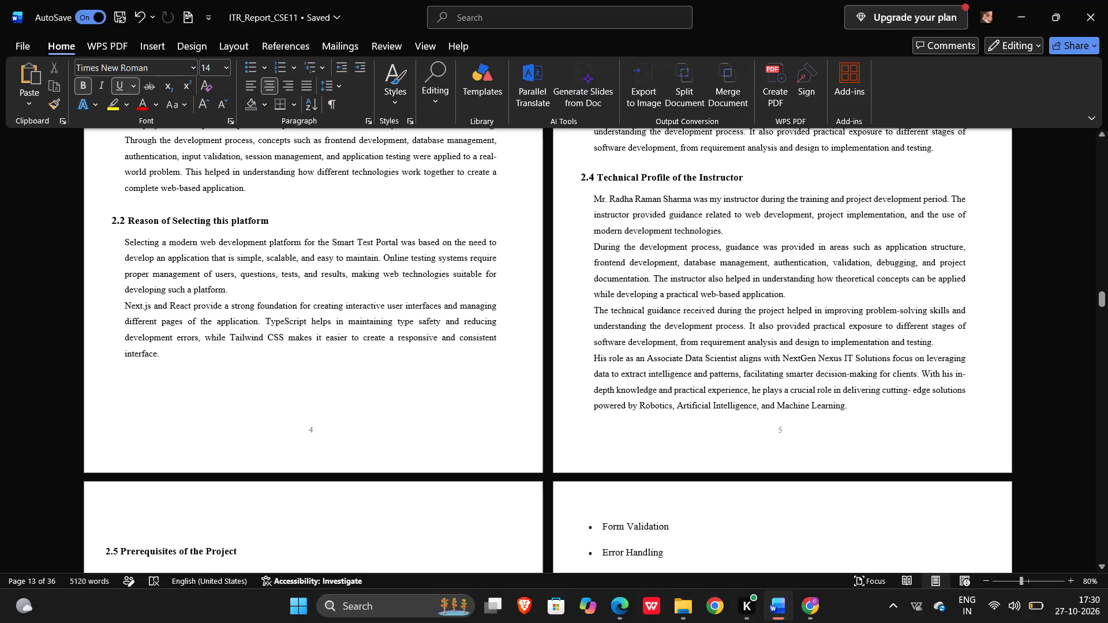
Review sections 2.2 to 2.7 of Chapter 2 for alignment and spacing problems across the facing pages.
{"action": "left_click", "coordinate": [373, 397]}
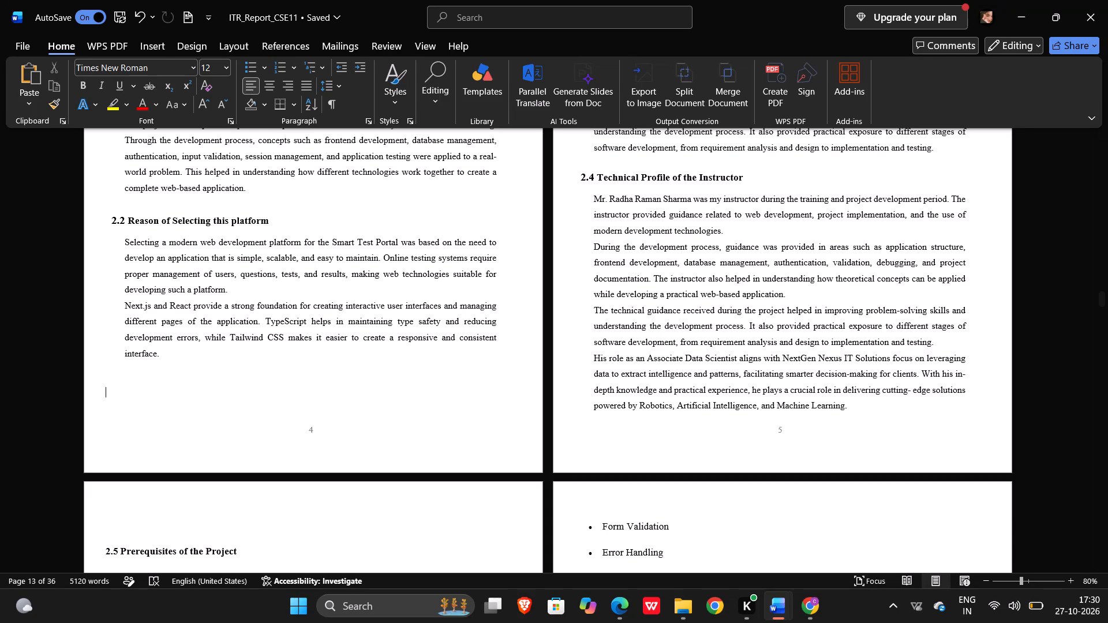
{"action": "scroll", "coordinate": [373, 397], "scroll_direction": "down", "scroll_amount": 4}
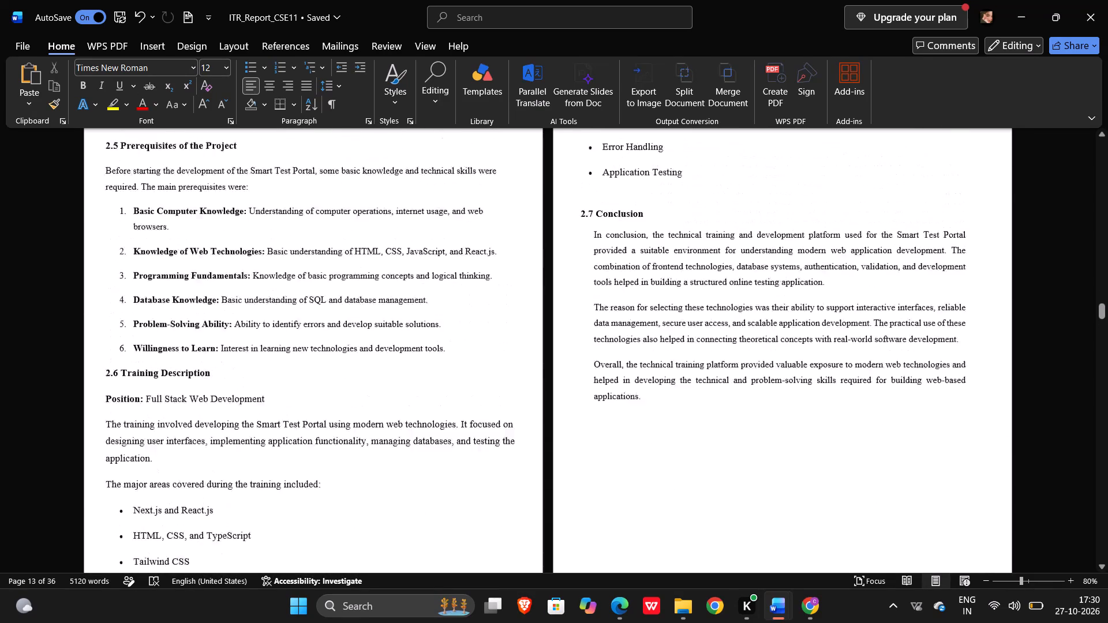
{"action": "scroll", "coordinate": [342, 346], "scroll_direction": "right", "scroll_amount": 1}
{"action": "scroll", "coordinate": [342, 346], "scroll_direction": "up", "scroll_amount": 1}
{"action": "scroll", "coordinate": [342, 346], "scroll_direction": "right", "scroll_amount": 1}
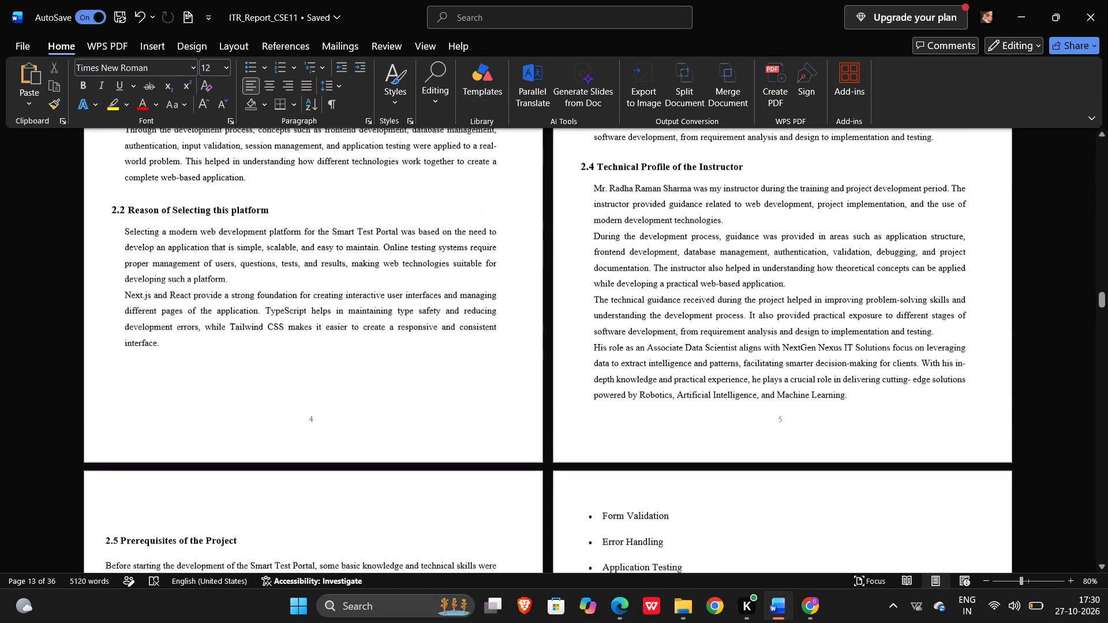
{"action": "scroll", "coordinate": [342, 346], "scroll_direction": "right", "scroll_amount": 1}
{"action": "scroll", "coordinate": [342, 346], "scroll_direction": "down", "scroll_amount": 1}
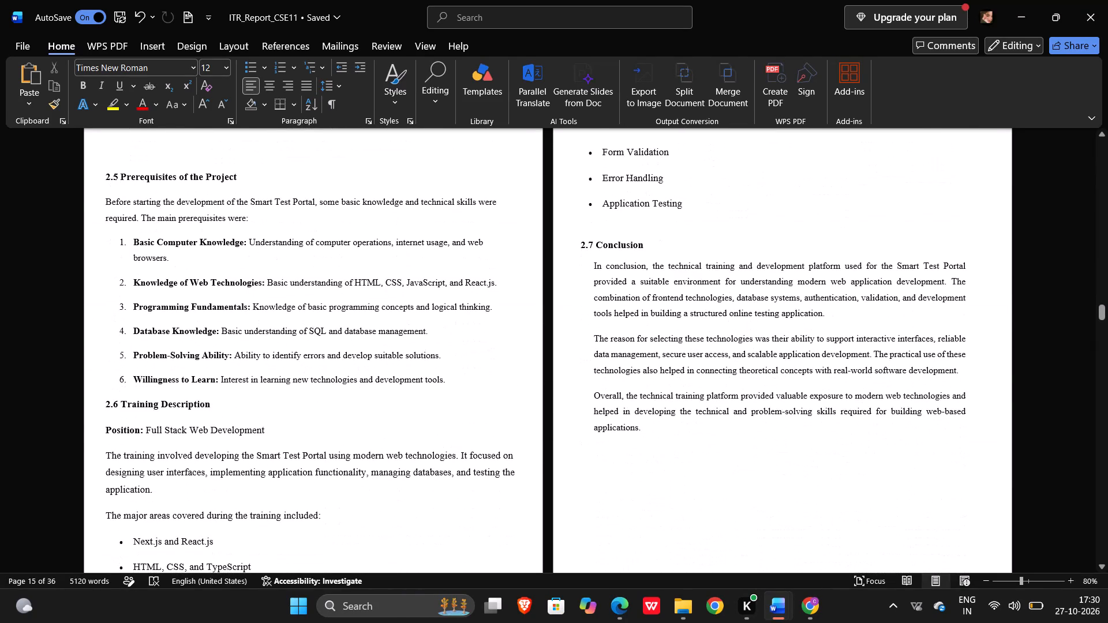
{"action": "scroll", "coordinate": [155, 344], "scroll_direction": "up", "scroll_amount": 4}
{"action": "scroll", "coordinate": [155, 344], "scroll_direction": "down", "scroll_amount": 1}
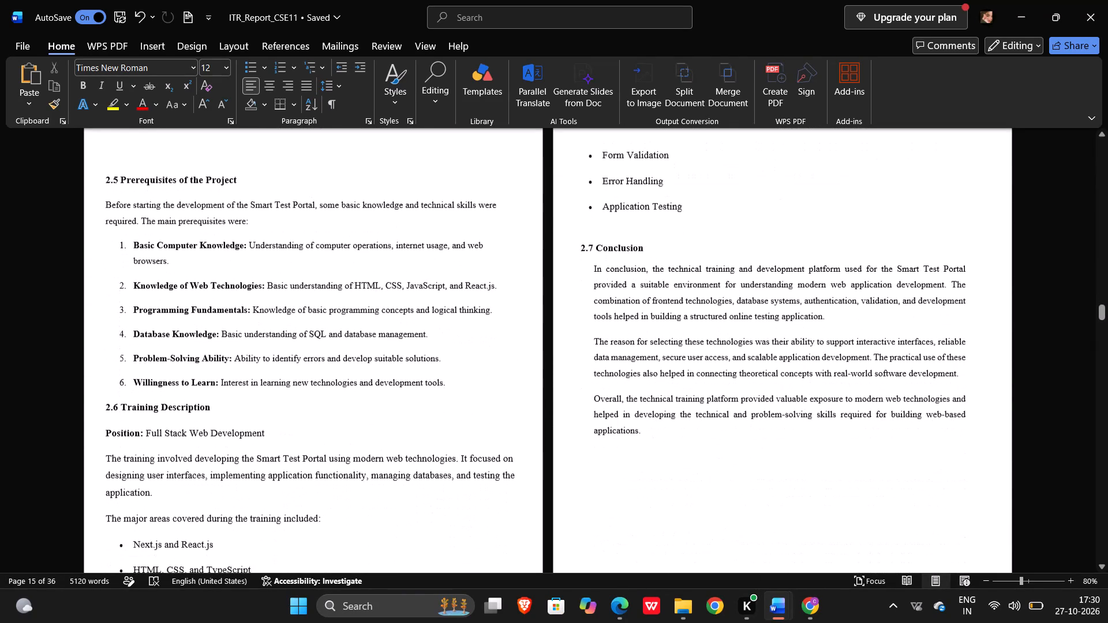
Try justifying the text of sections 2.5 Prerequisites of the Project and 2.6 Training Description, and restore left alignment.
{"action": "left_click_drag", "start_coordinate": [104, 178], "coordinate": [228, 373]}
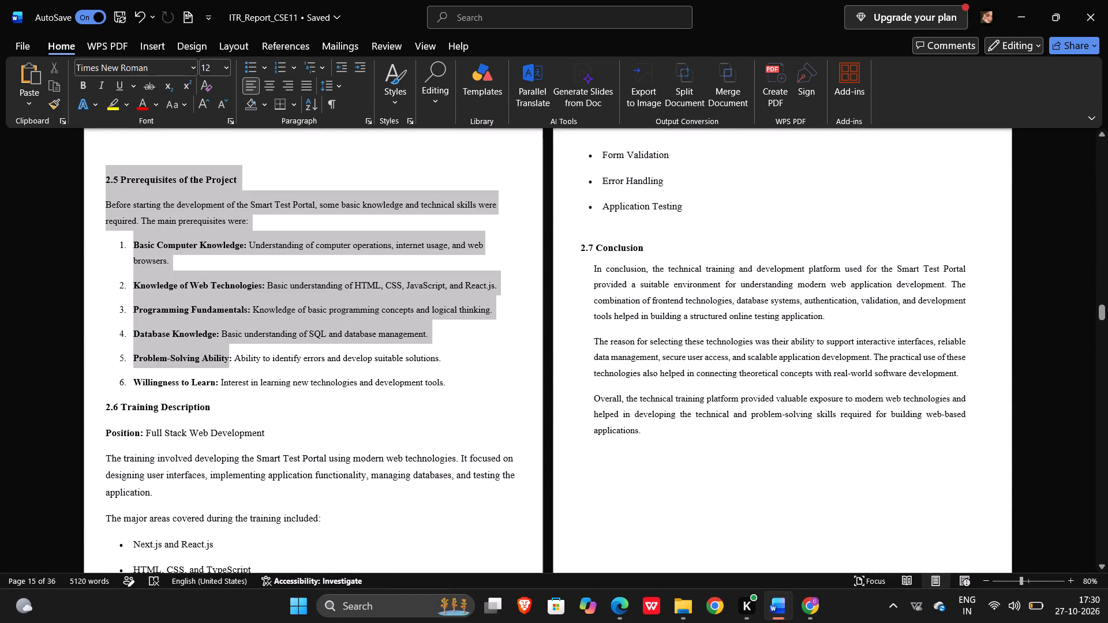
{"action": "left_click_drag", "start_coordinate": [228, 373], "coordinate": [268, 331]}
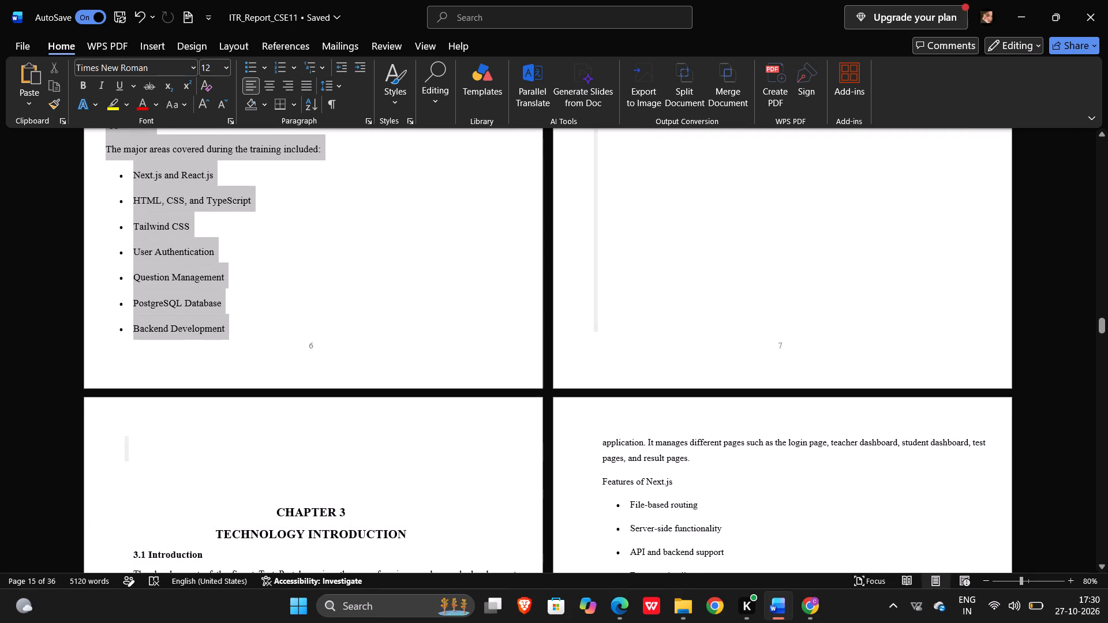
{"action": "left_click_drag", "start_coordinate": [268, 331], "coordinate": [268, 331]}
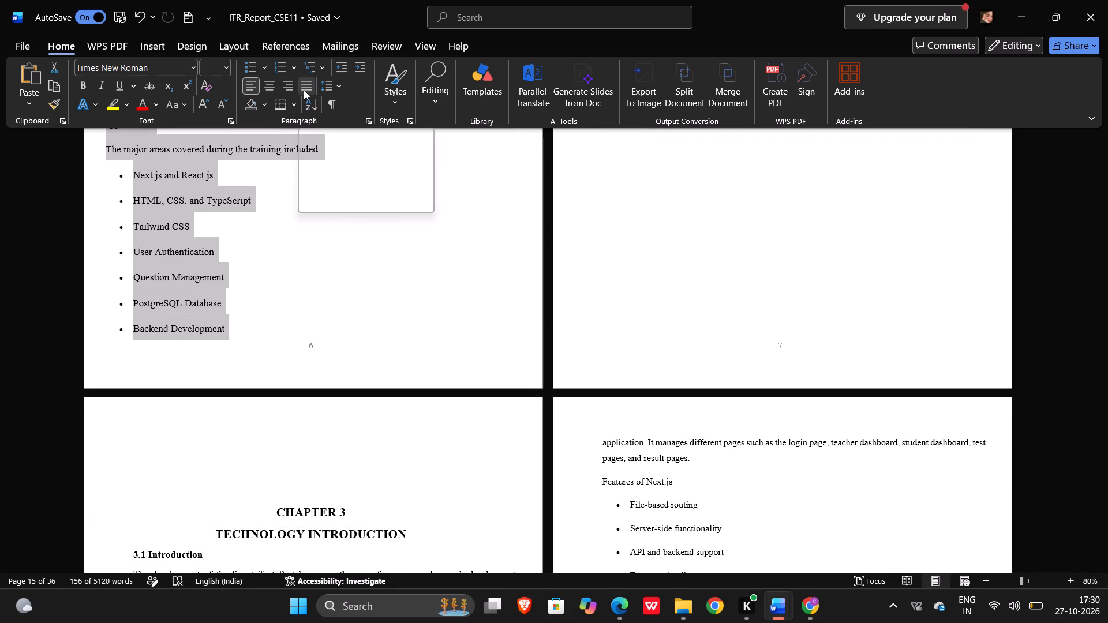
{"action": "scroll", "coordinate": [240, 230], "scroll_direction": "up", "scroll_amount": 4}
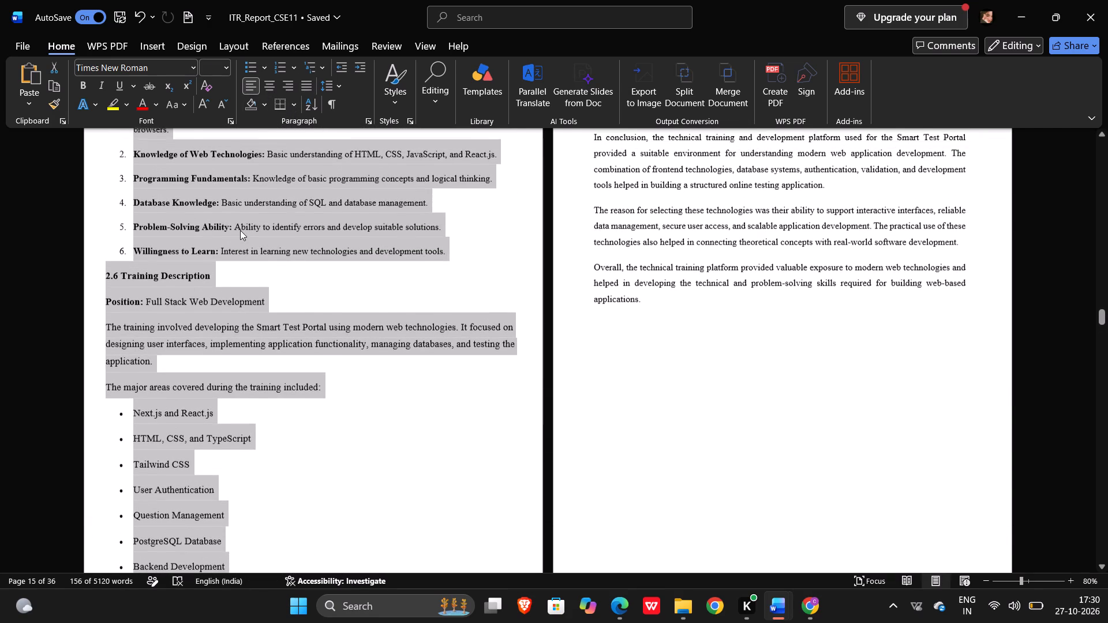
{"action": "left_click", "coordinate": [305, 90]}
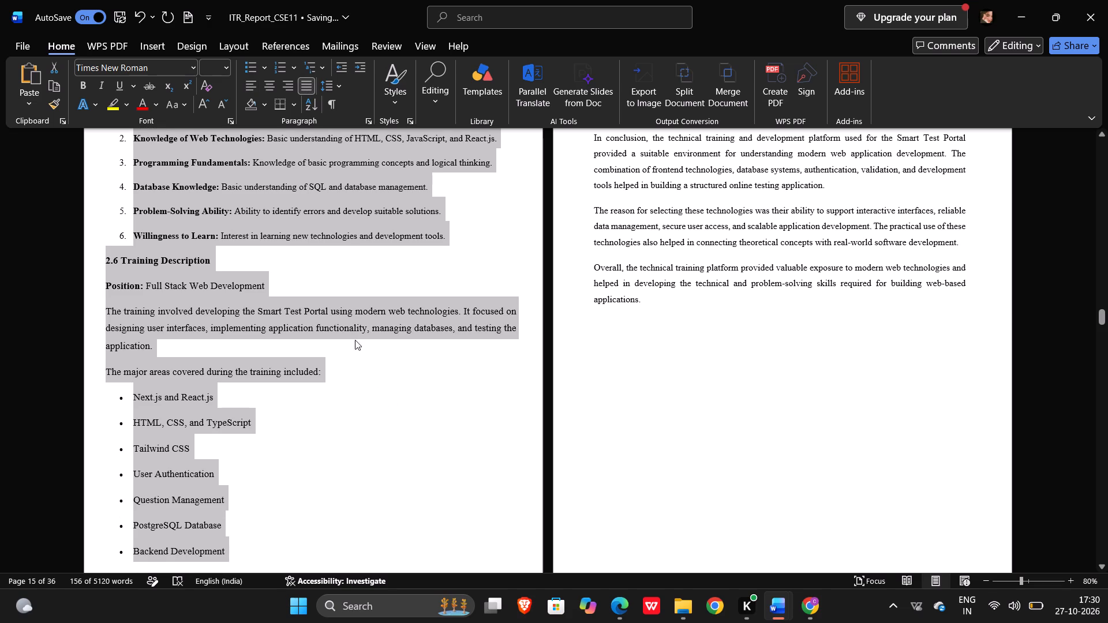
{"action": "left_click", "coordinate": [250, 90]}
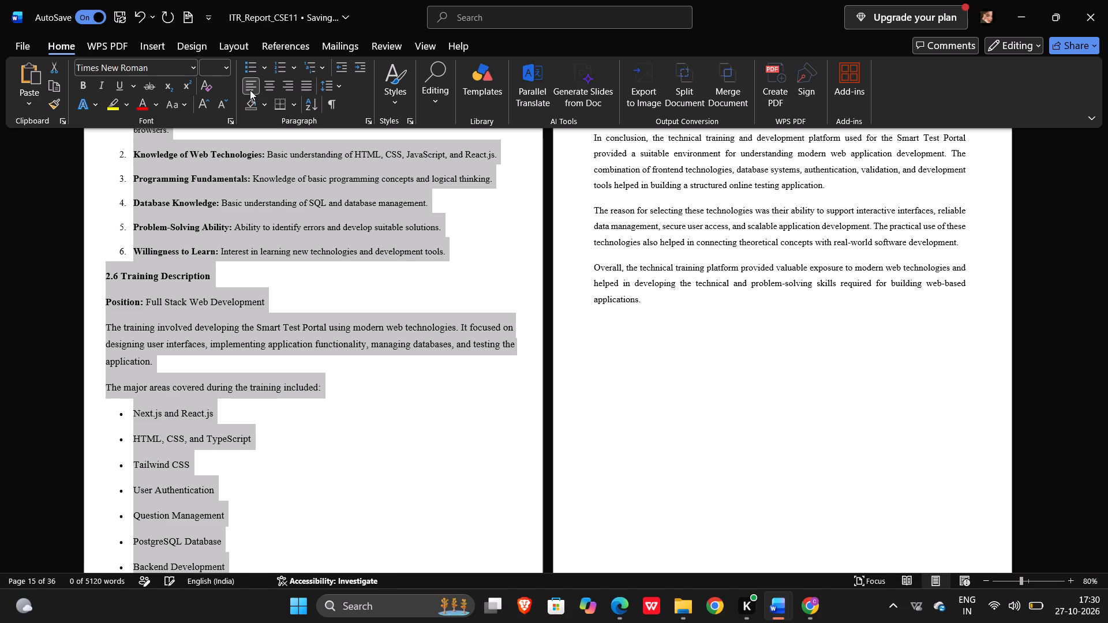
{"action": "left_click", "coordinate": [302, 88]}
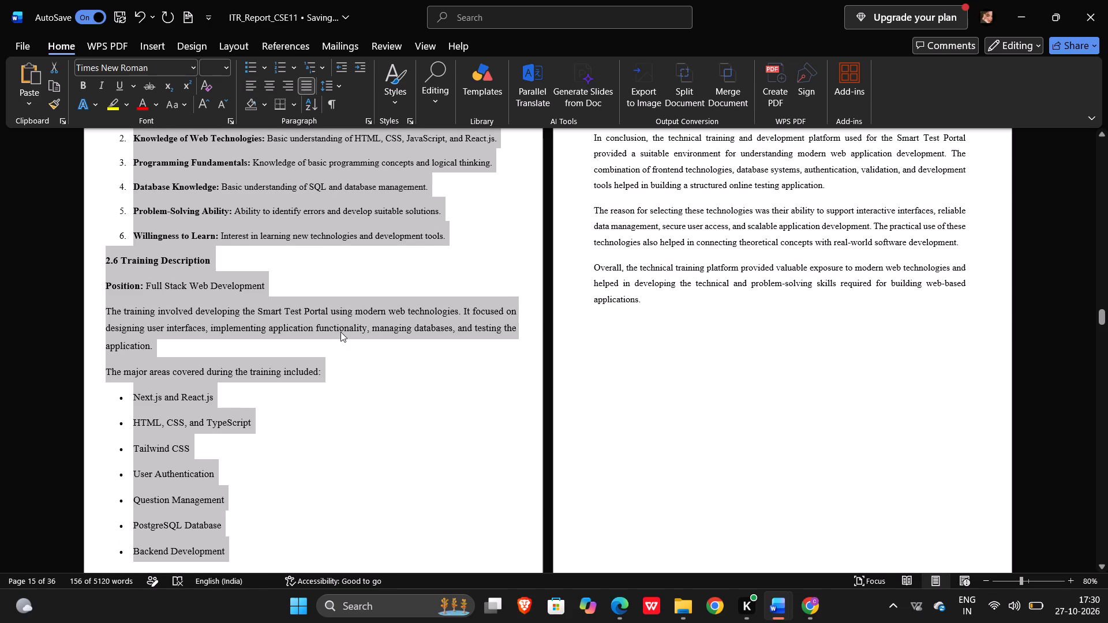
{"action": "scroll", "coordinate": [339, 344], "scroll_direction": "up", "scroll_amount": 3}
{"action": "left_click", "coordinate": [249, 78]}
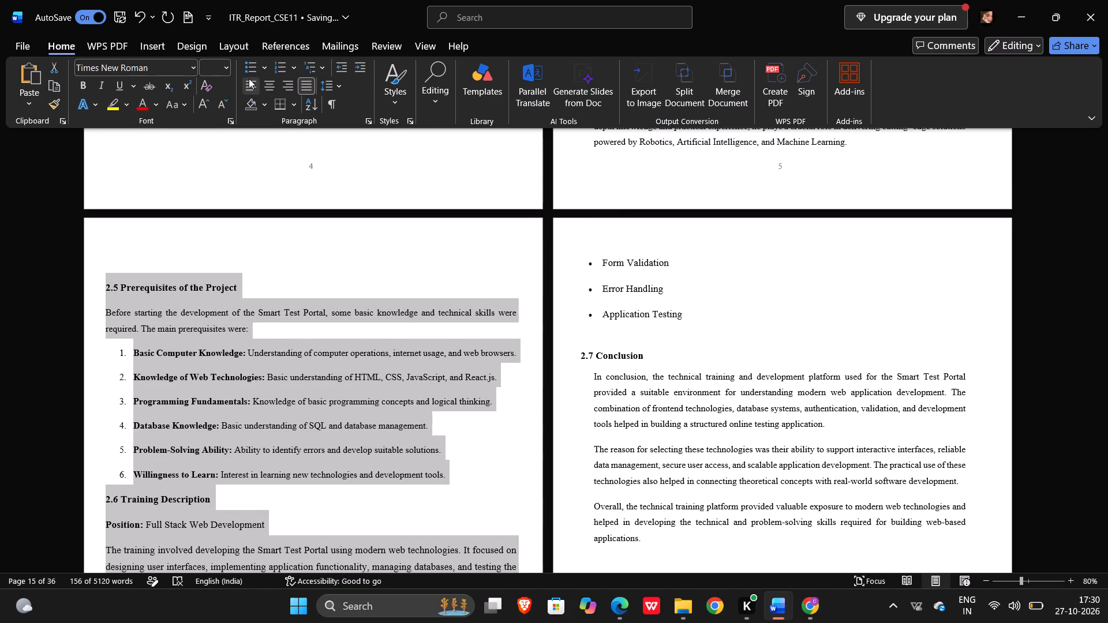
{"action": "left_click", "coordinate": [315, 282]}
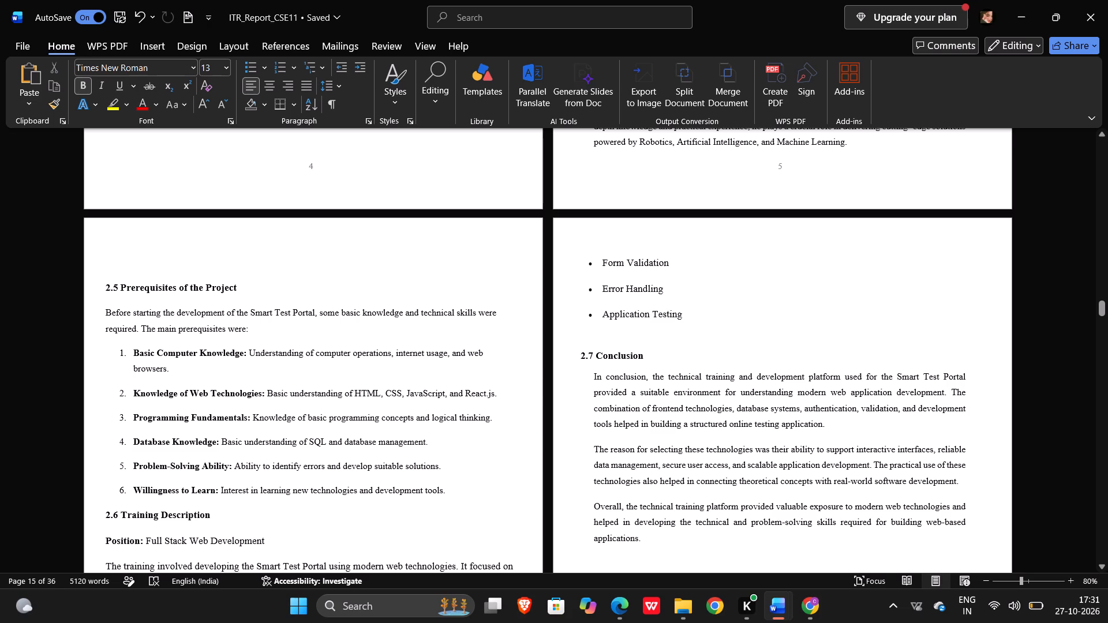
Insert a paragraph break in section 3.2 Next.js before "application. It manages different pages".
{"action": "scroll", "coordinate": [363, 297], "scroll_direction": "down", "scroll_amount": 1}
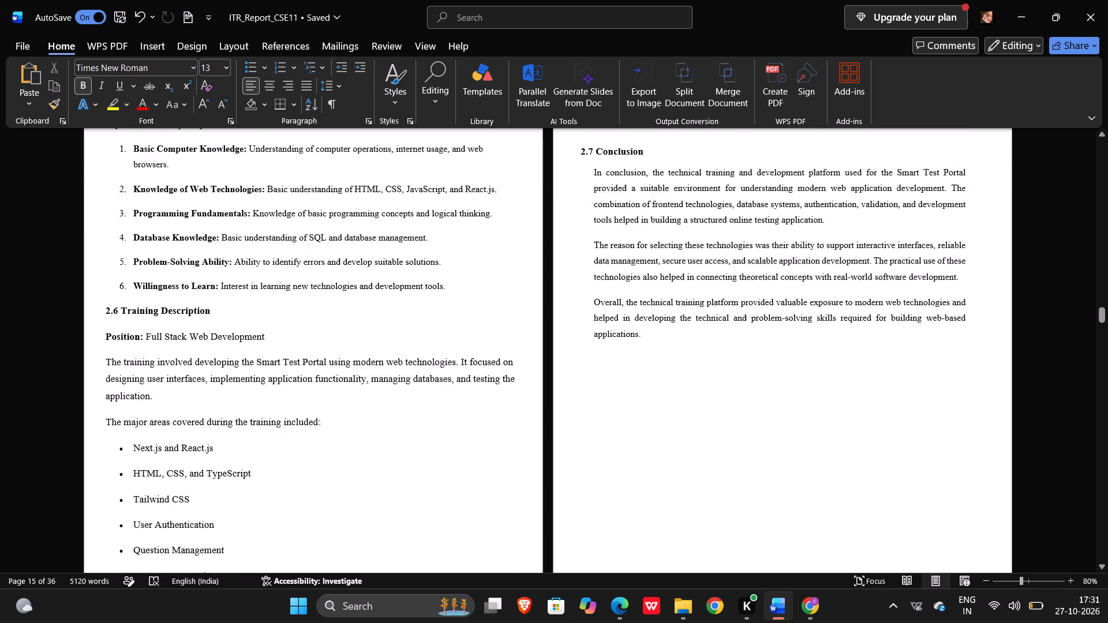
{"action": "scroll", "coordinate": [363, 297], "scroll_direction": "down", "scroll_amount": 1}
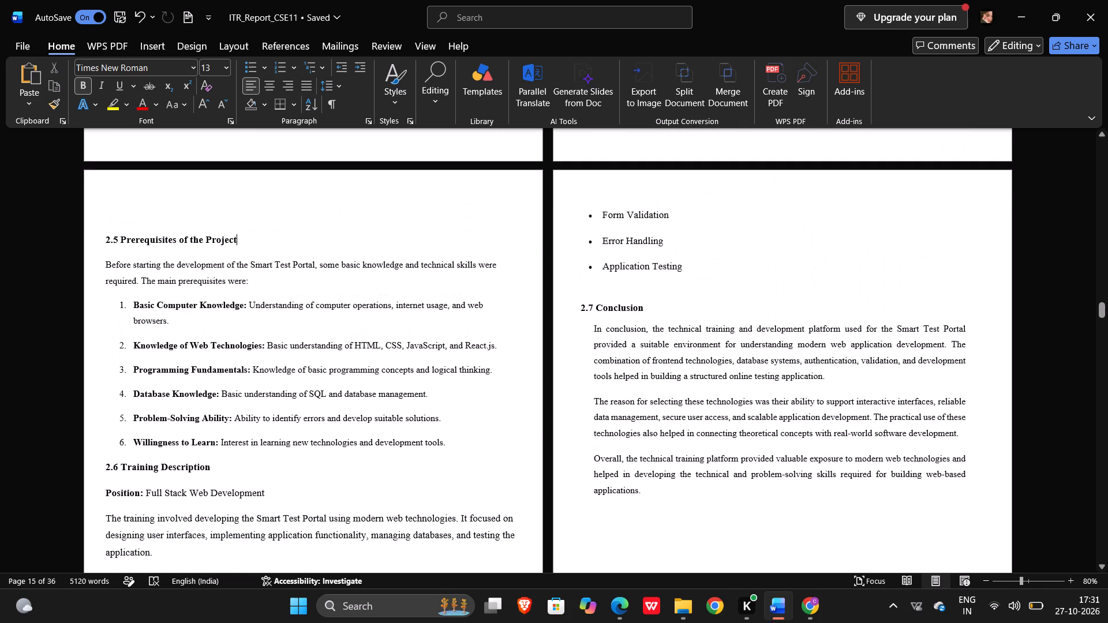
{"action": "scroll", "coordinate": [714, 420], "scroll_direction": "down", "scroll_amount": 2}
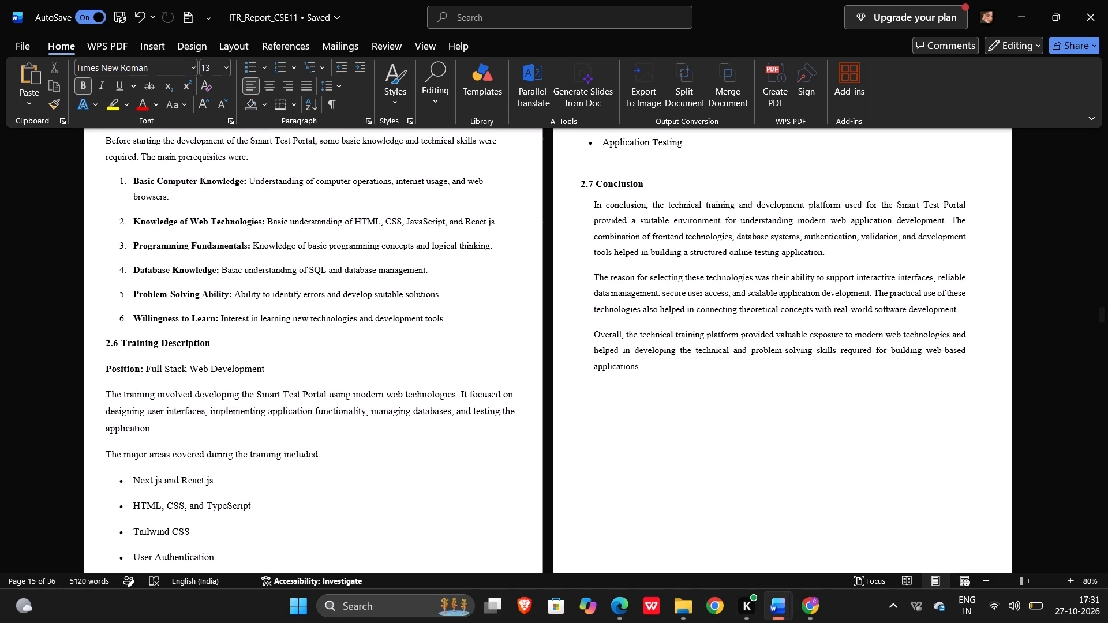
{"action": "scroll", "coordinate": [714, 420], "scroll_direction": "down", "scroll_amount": 4}
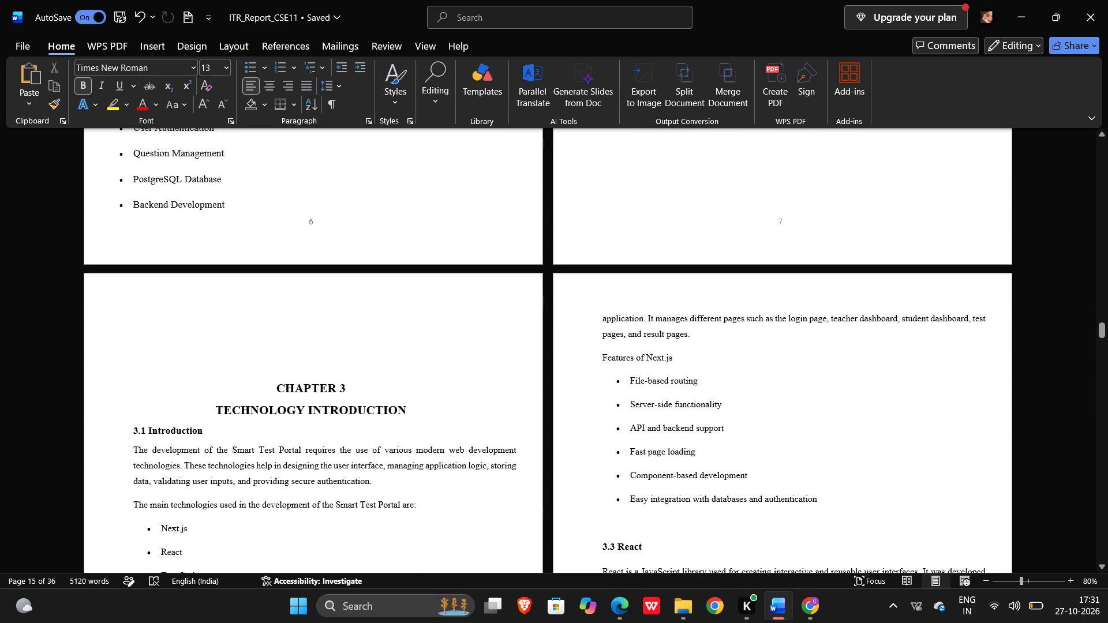
{"action": "left_click", "coordinate": [597, 312]}
{"action": "left_click", "coordinate": [596, 303]}
{"action": "scroll", "coordinate": [579, 402], "scroll_direction": "down", "scroll_amount": 1}
{"action": "scroll", "coordinate": [579, 468], "scroll_direction": "up", "scroll_amount": 1}
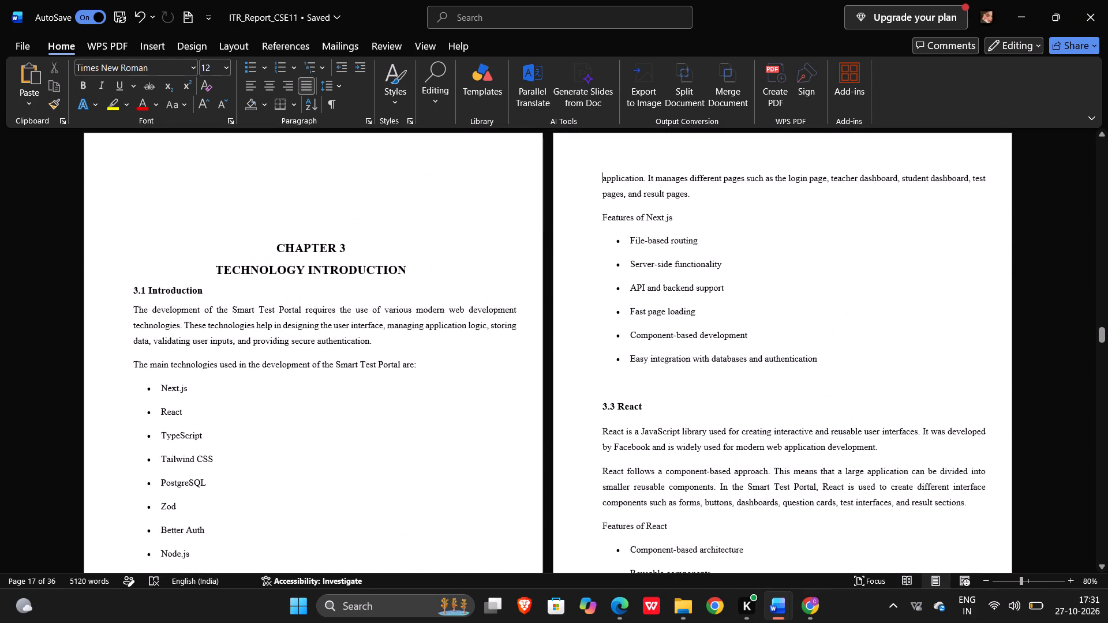
{"action": "key", "text": "Return"}
Remove one blank line above the CHAPTER 3 heading.
{"action": "scroll", "coordinate": [579, 468], "scroll_direction": "down", "scroll_amount": 3}
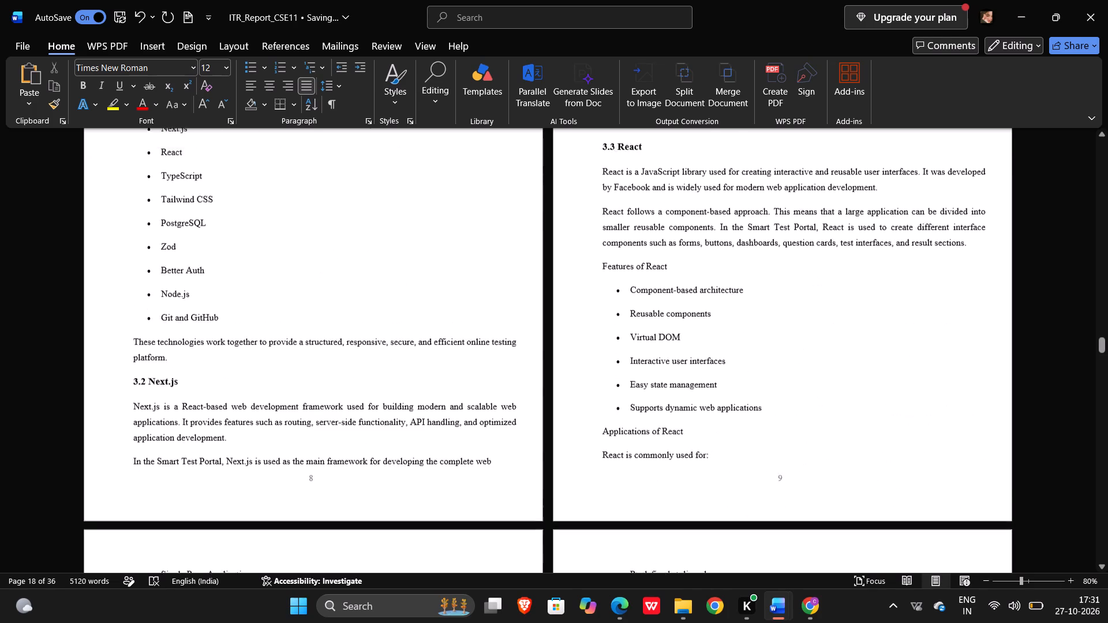
{"action": "scroll", "coordinate": [579, 468], "scroll_direction": "down", "scroll_amount": 1}
{"action": "scroll", "coordinate": [488, 370], "scroll_direction": "down", "scroll_amount": 1}
{"action": "scroll", "coordinate": [488, 370], "scroll_direction": "up", "scroll_amount": 6}
{"action": "left_click", "coordinate": [300, 413]}
{"action": "key", "text": "BackSpace"}
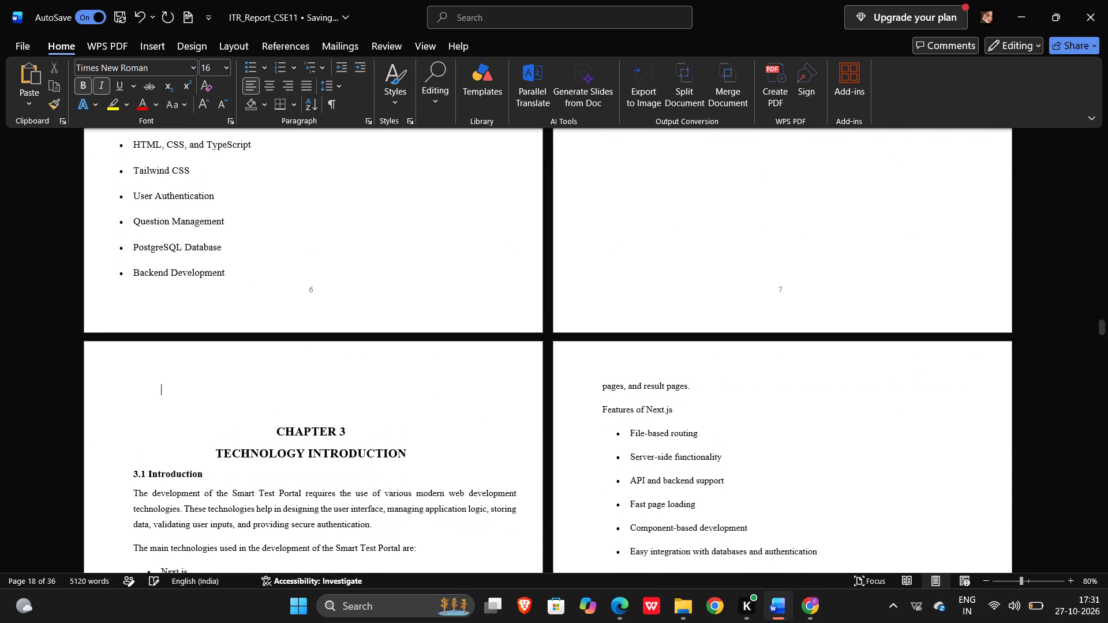
Add an unbulleted blank line after "Reliable and secure" in section 3.6 to move the Table 3.1 caption onto its table's page.
{"action": "scroll", "coordinate": [300, 413], "scroll_direction": "down", "scroll_amount": 1}
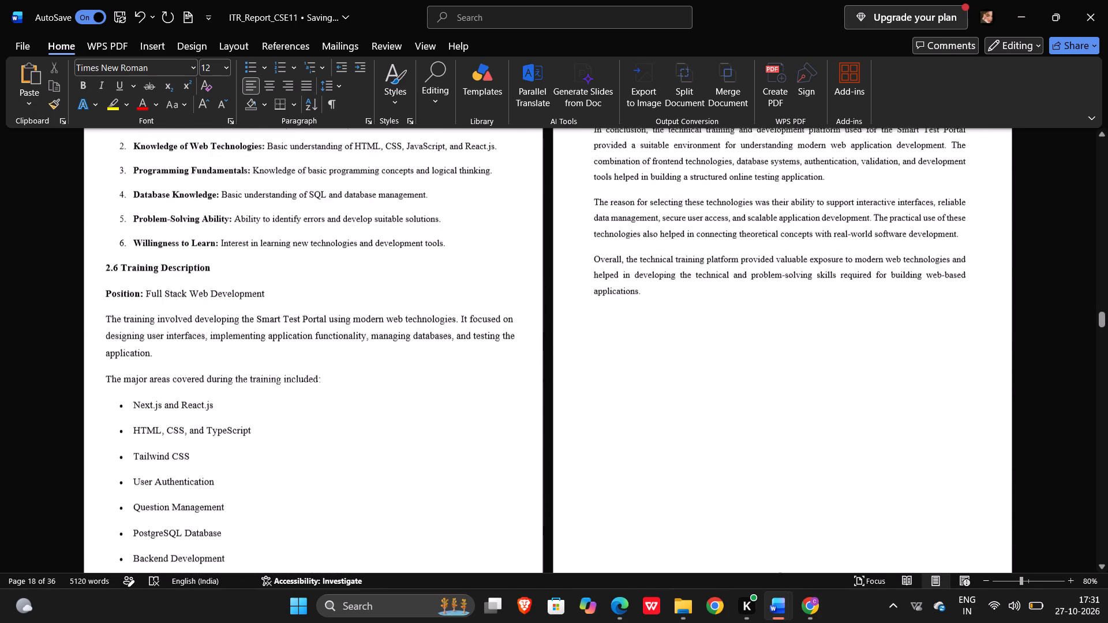
{"action": "scroll", "coordinate": [300, 413], "scroll_direction": "down", "scroll_amount": 3}
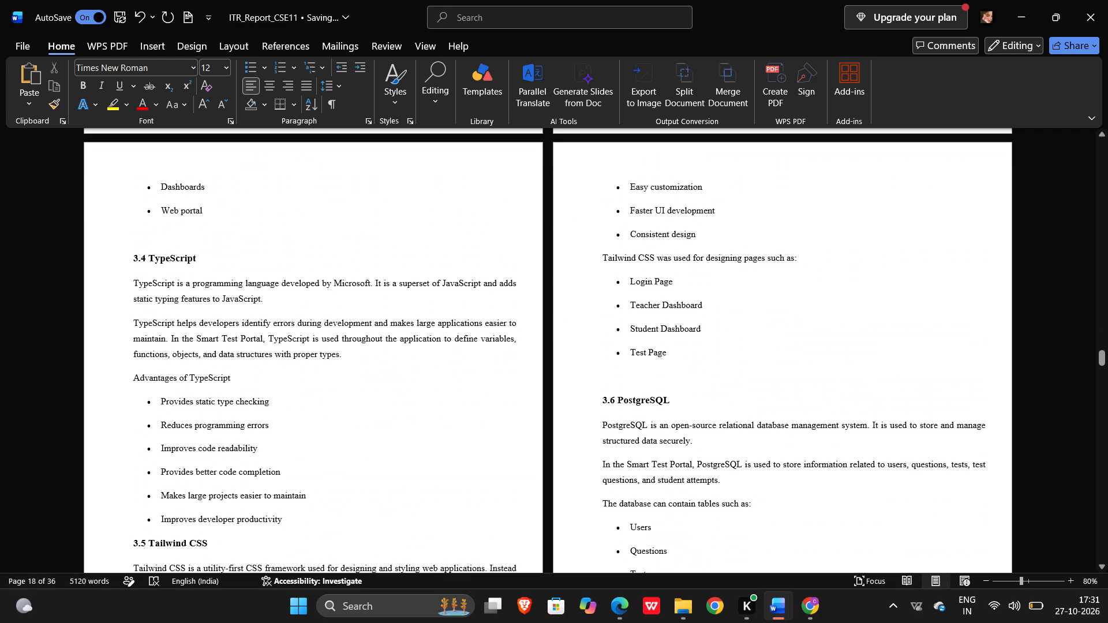
{"action": "scroll", "coordinate": [300, 413], "scroll_direction": "down", "scroll_amount": 1}
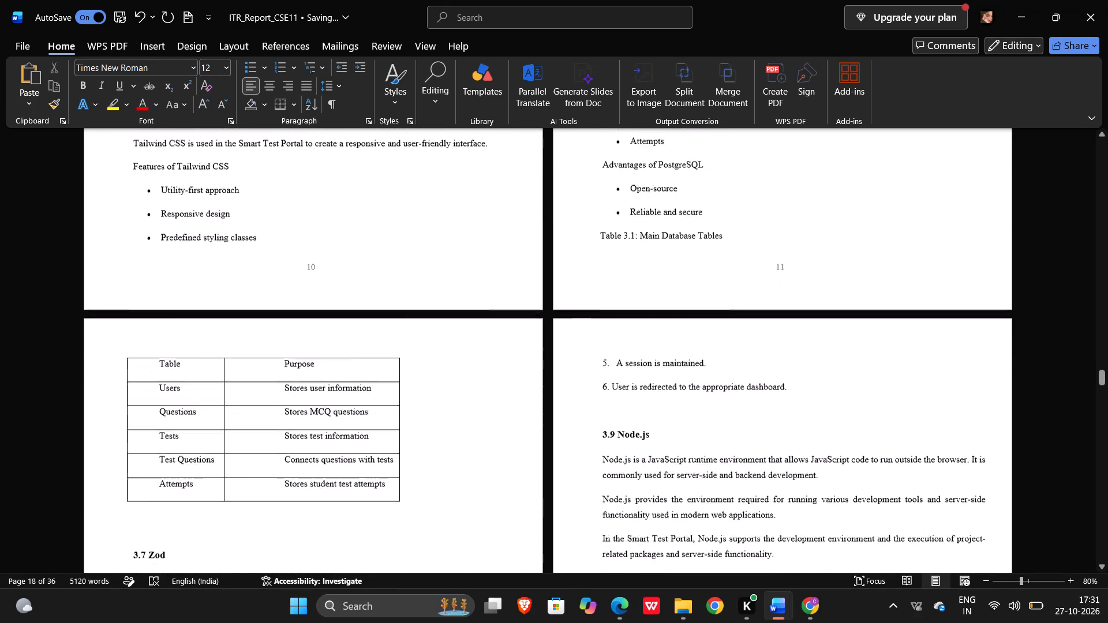
{"action": "scroll", "coordinate": [300, 413], "scroll_direction": "down", "scroll_amount": 1}
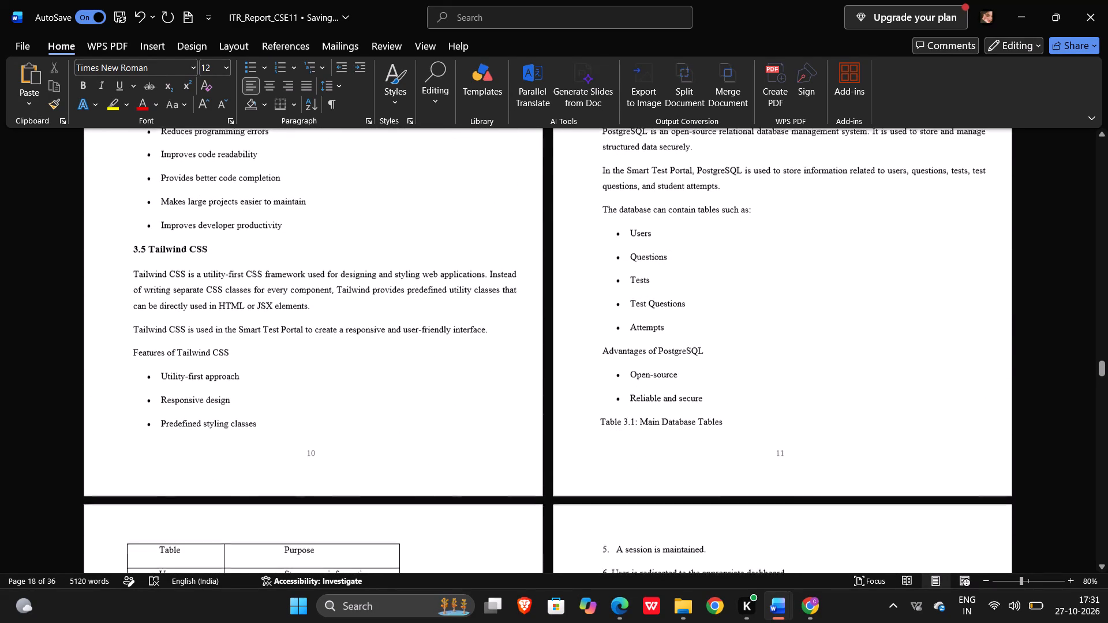
{"action": "scroll", "coordinate": [300, 413], "scroll_direction": "down", "scroll_amount": 1}
{"action": "left_click", "coordinate": [721, 366]}
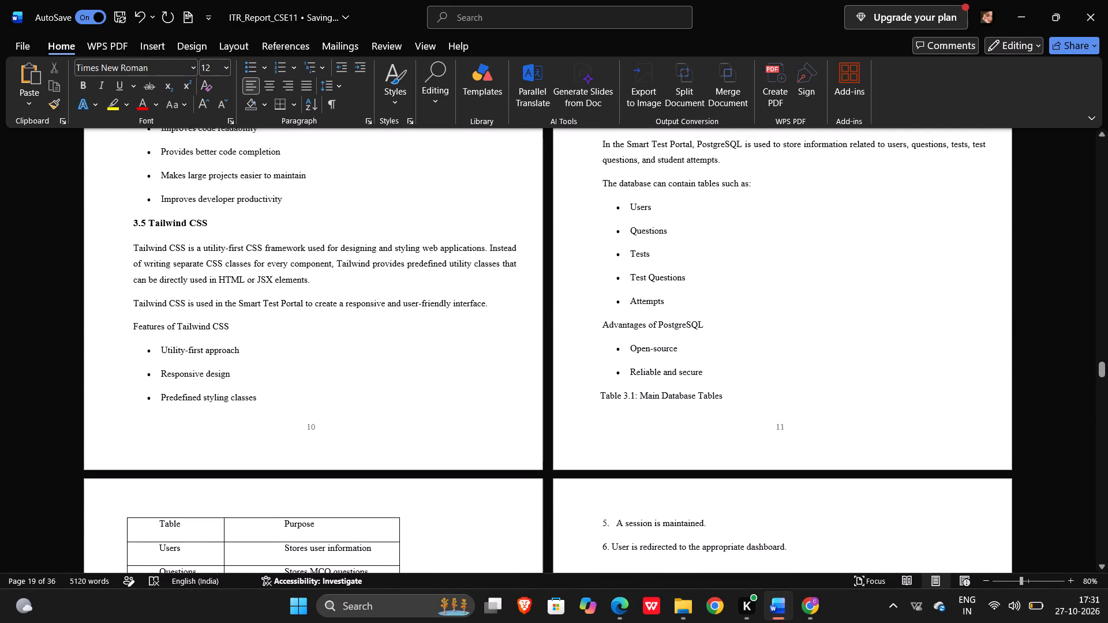
{"action": "key", "text": "Return"}
{"action": "key", "text": "Return"}
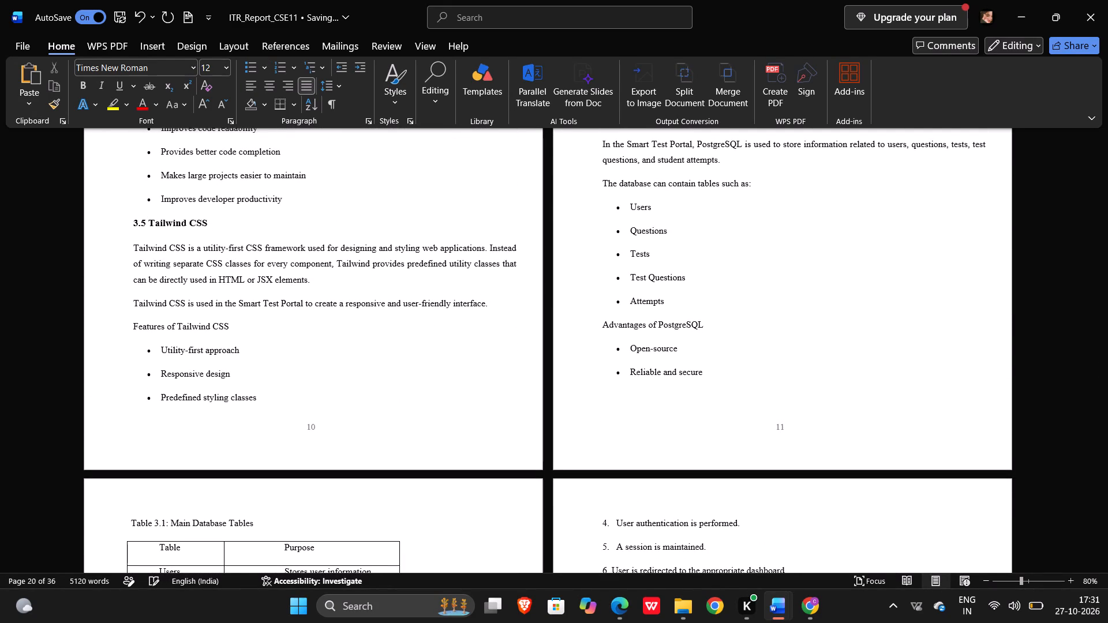
Review the report's page layout from Table 3.1 through Chapters 4 and 5 to the REFERENCES pages.
{"action": "scroll", "coordinate": [641, 366], "scroll_direction": "down", "scroll_amount": 1}
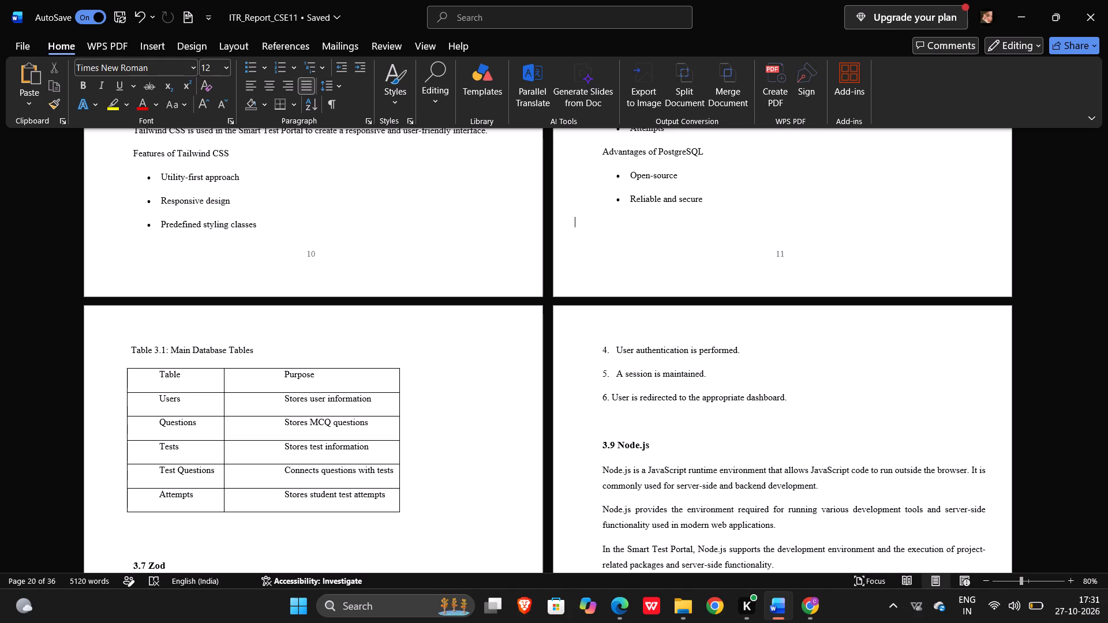
{"action": "scroll", "coordinate": [641, 366], "scroll_direction": "down", "scroll_amount": 1}
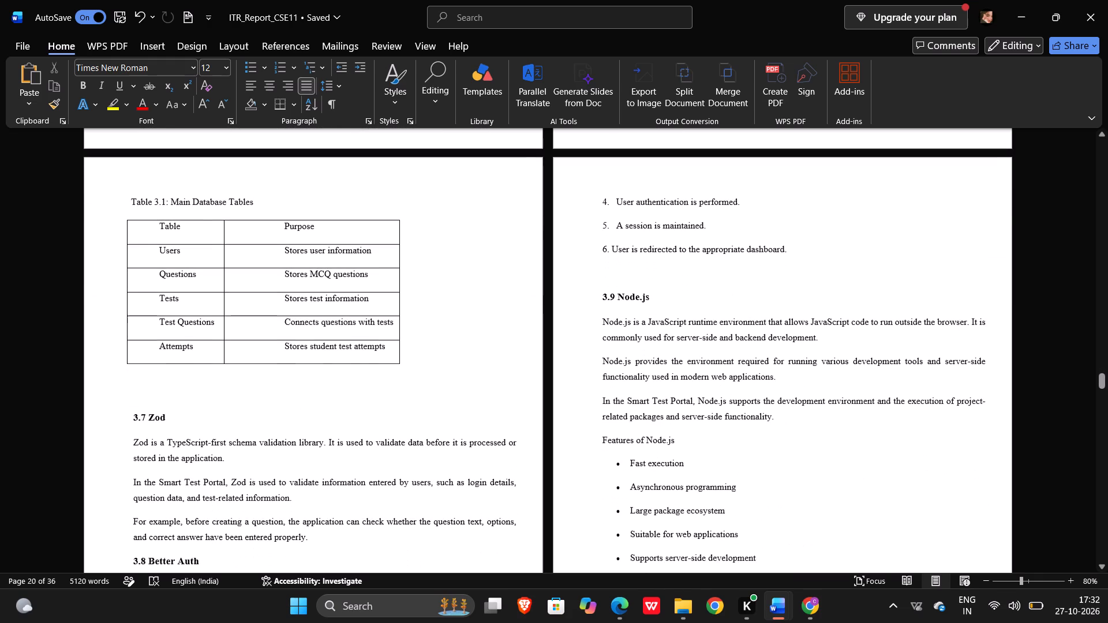
{"action": "scroll", "coordinate": [323, 346], "scroll_direction": "right", "scroll_amount": 1}
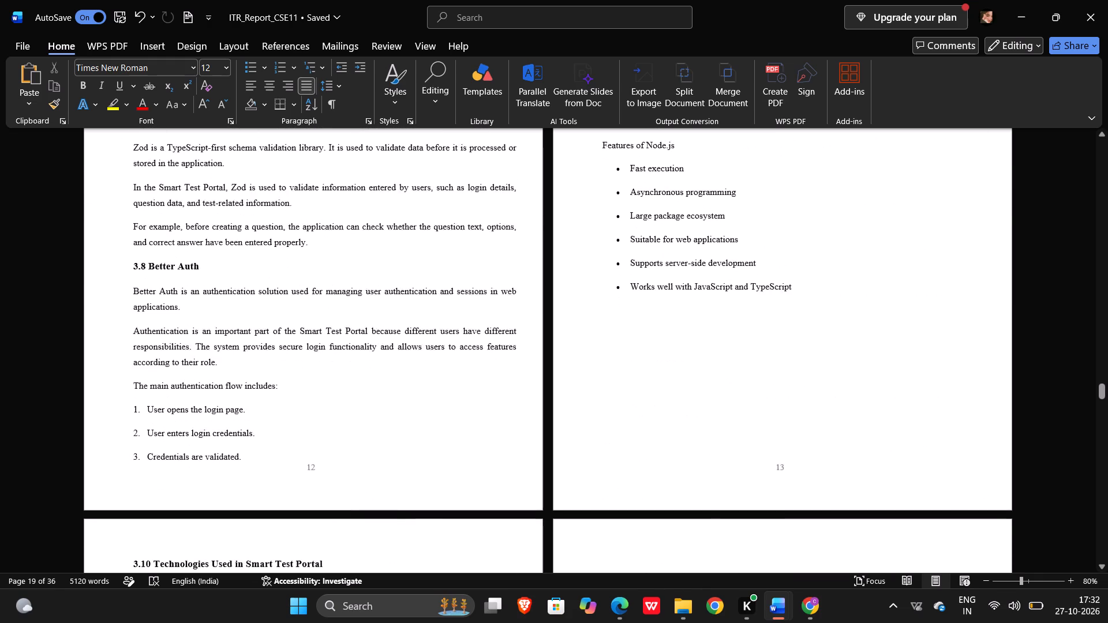
{"action": "scroll", "coordinate": [323, 346], "scroll_direction": "right", "scroll_amount": 1}
{"action": "scroll", "coordinate": [593, 389], "scroll_direction": "down", "scroll_amount": 5}
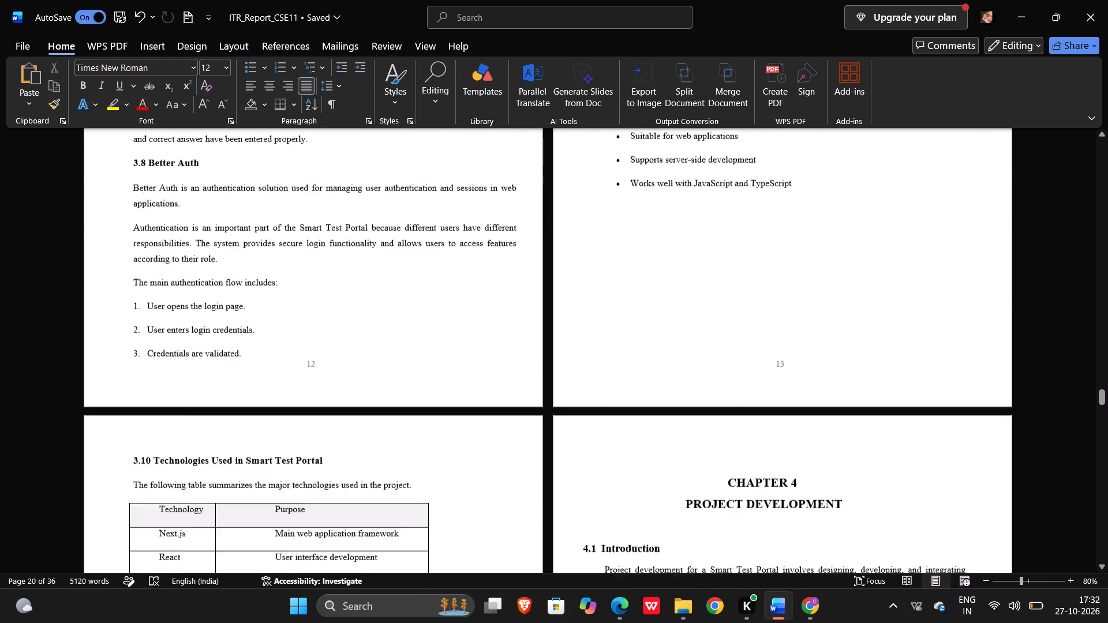
{"action": "scroll", "coordinate": [593, 389], "scroll_direction": "down", "scroll_amount": 6}
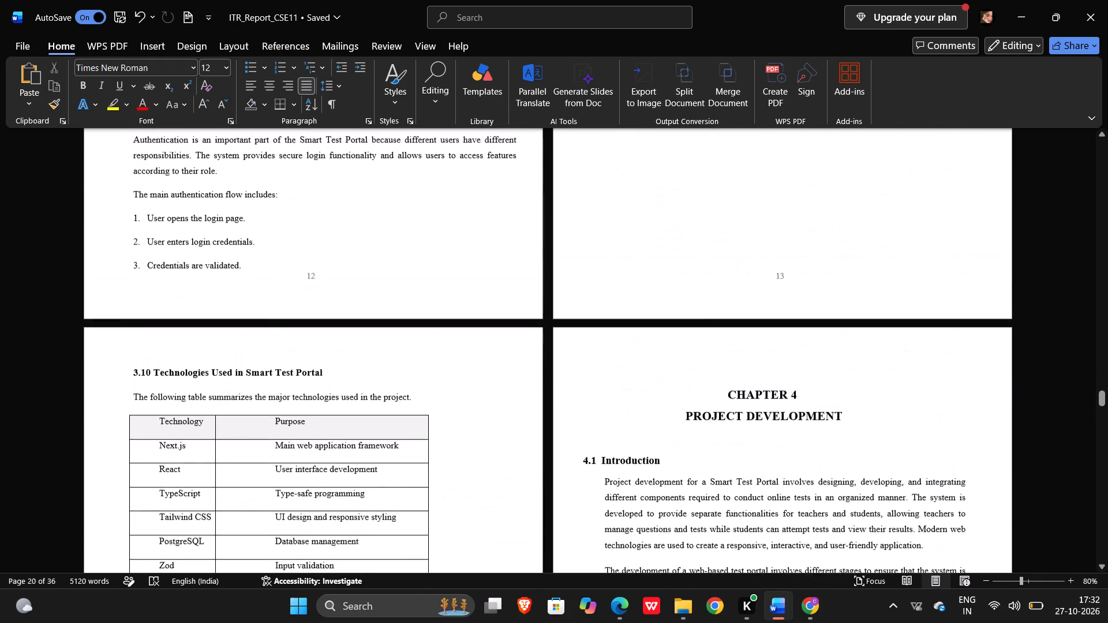
{"action": "scroll", "coordinate": [593, 389], "scroll_direction": "down", "scroll_amount": 6}
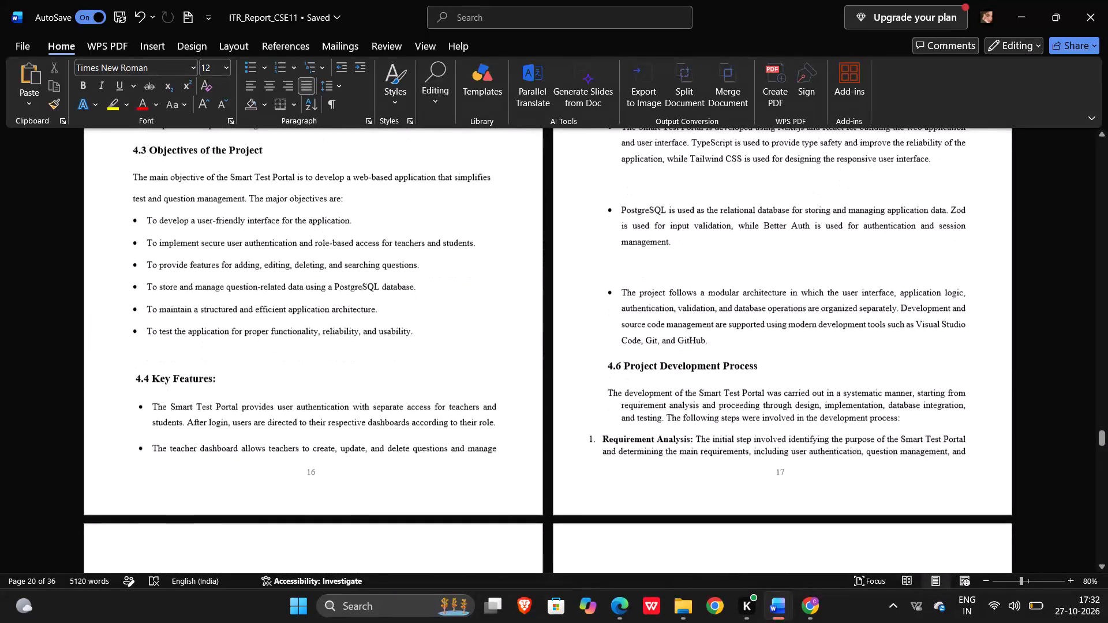
{"action": "scroll", "coordinate": [593, 389], "scroll_direction": "up", "scroll_amount": 1}
{"action": "scroll", "coordinate": [593, 389], "scroll_direction": "down", "scroll_amount": 5}
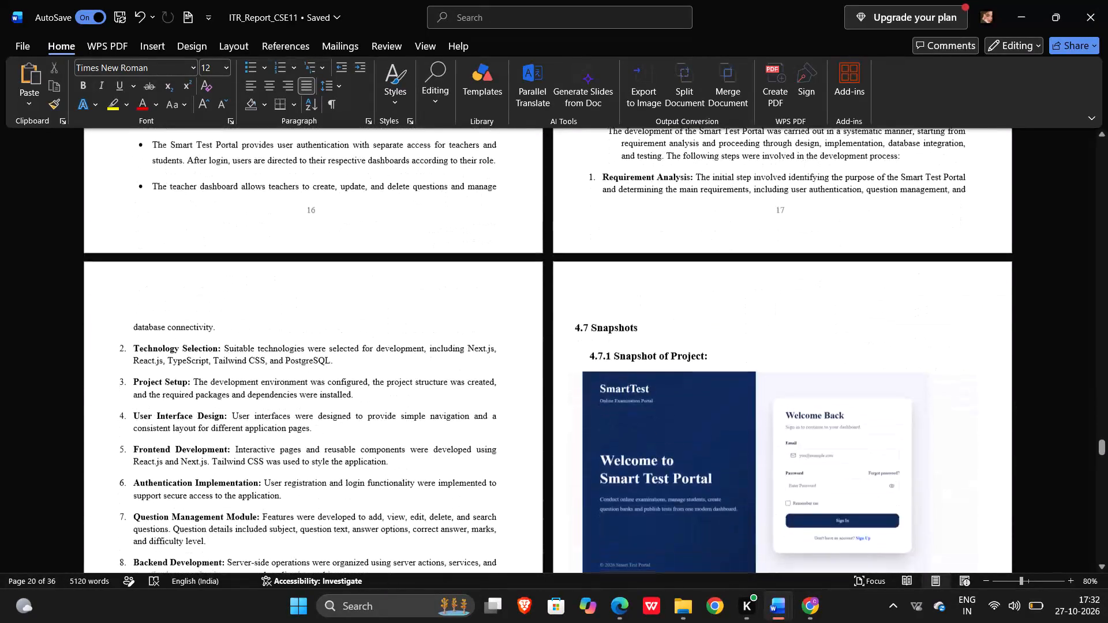
{"action": "scroll", "coordinate": [593, 389], "scroll_direction": "down", "scroll_amount": 1}
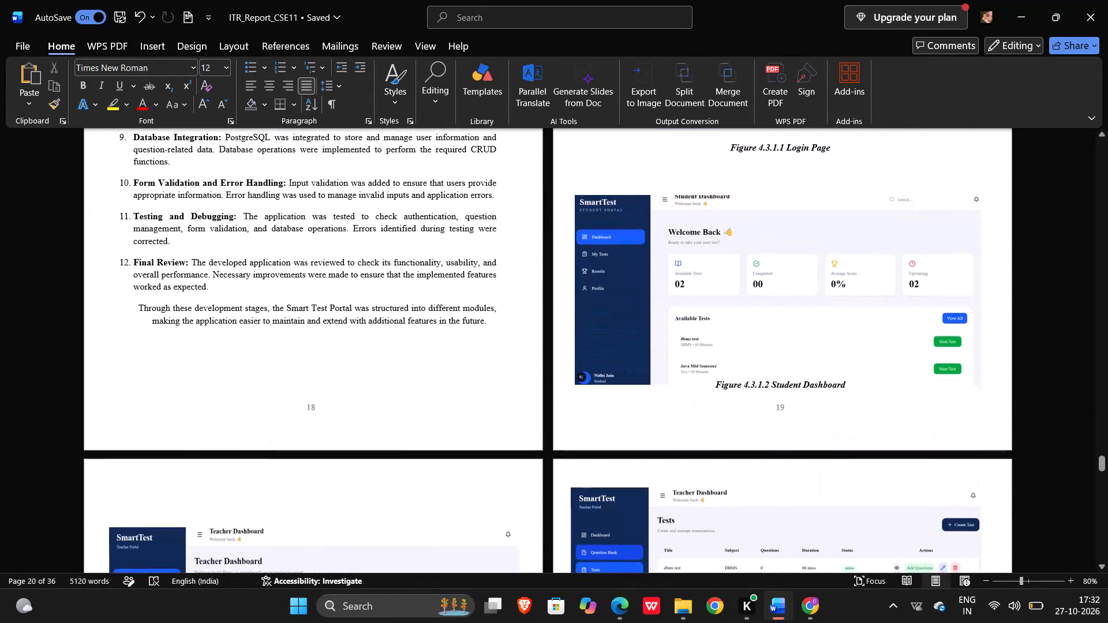
{"action": "scroll", "coordinate": [245, 456], "scroll_direction": "down", "scroll_amount": 7}
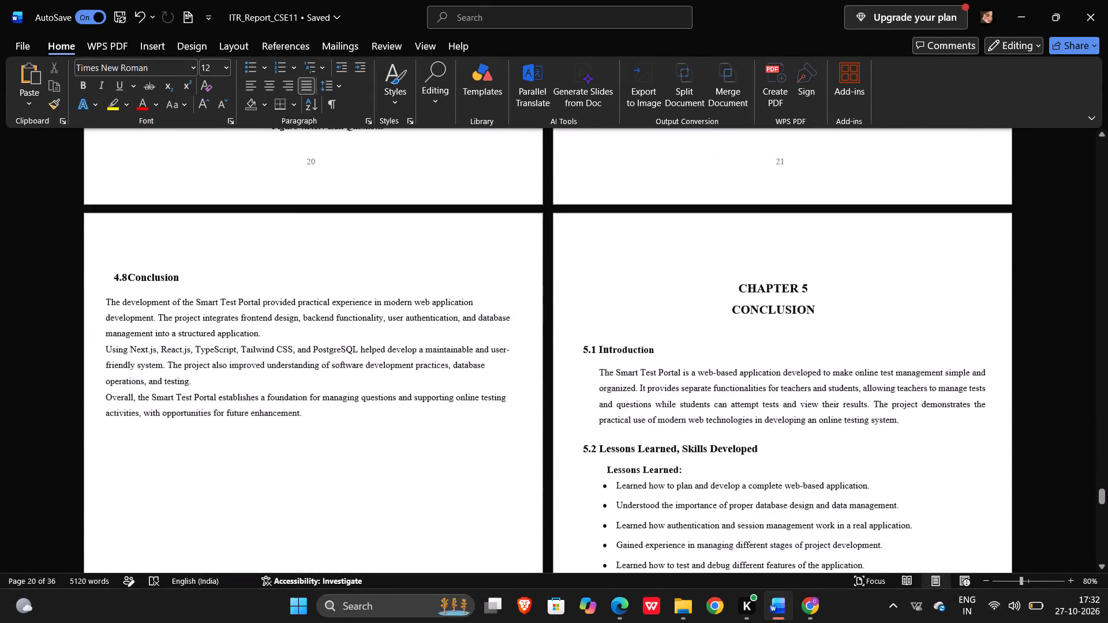
{"action": "scroll", "coordinate": [245, 456], "scroll_direction": "down", "scroll_amount": 5}
{"action": "scroll", "coordinate": [245, 456], "scroll_direction": "up", "scroll_amount": 3}
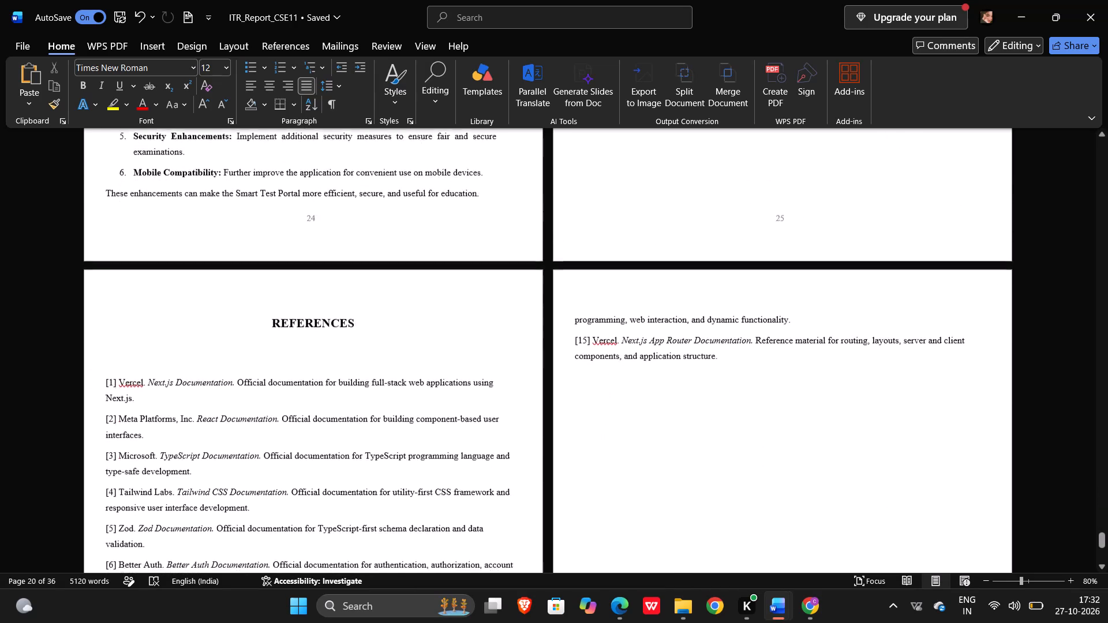
{"action": "scroll", "coordinate": [245, 456], "scroll_direction": "up", "scroll_amount": 1}
{"action": "scroll", "coordinate": [245, 456], "scroll_direction": "down", "scroll_amount": 7}
{"action": "scroll", "coordinate": [245, 456], "scroll_direction": "up", "scroll_amount": 1}
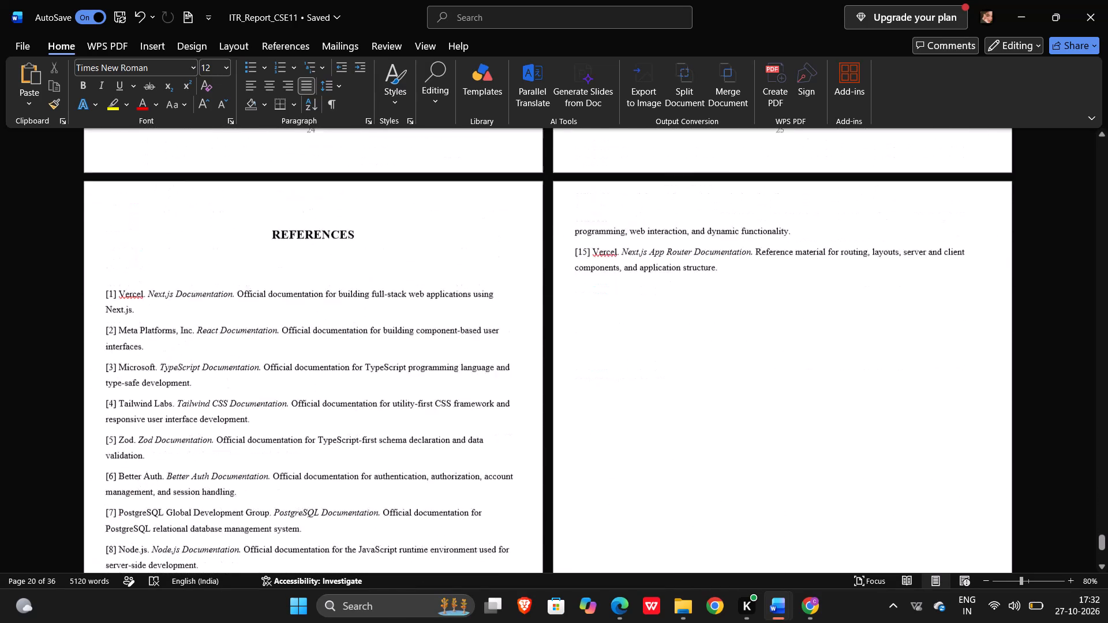
{"action": "scroll", "coordinate": [245, 456], "scroll_direction": "up", "scroll_amount": 1}
Check the font formatting of the REFERENCES, 5.4 Future Scope, CHAPTER 5 CONCLUSION, 5.1 Introduction and 5.2 Lessons Learned headings.
{"action": "left_click_drag", "start_coordinate": [279, 376], "coordinate": [317, 377]}
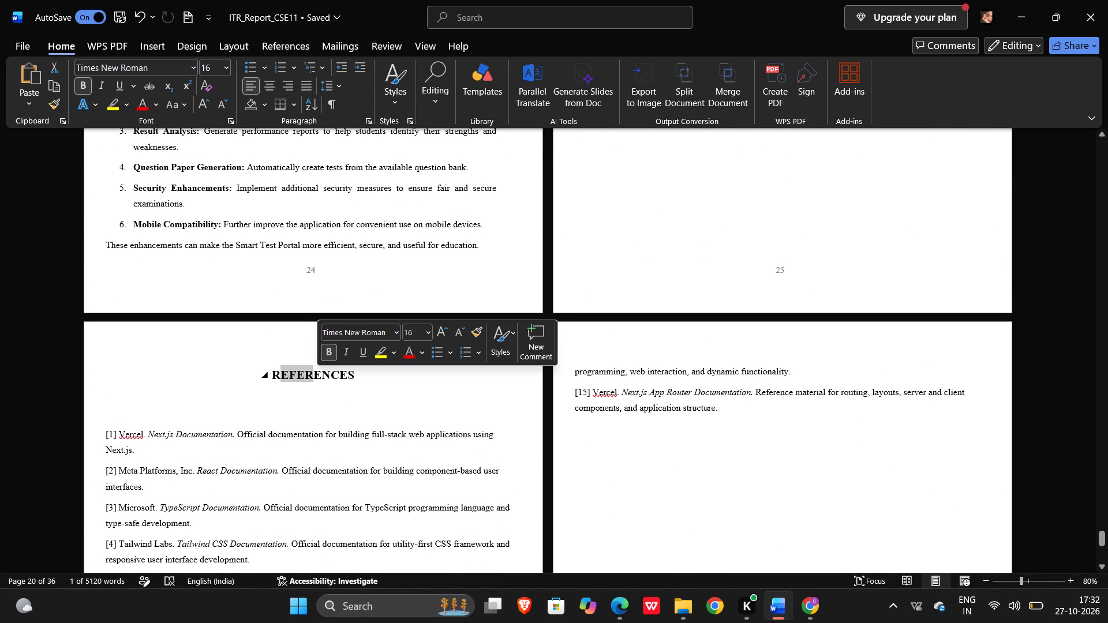
{"action": "left_click", "coordinate": [330, 423]}
{"action": "scroll", "coordinate": [330, 423], "scroll_direction": "up", "scroll_amount": 3}
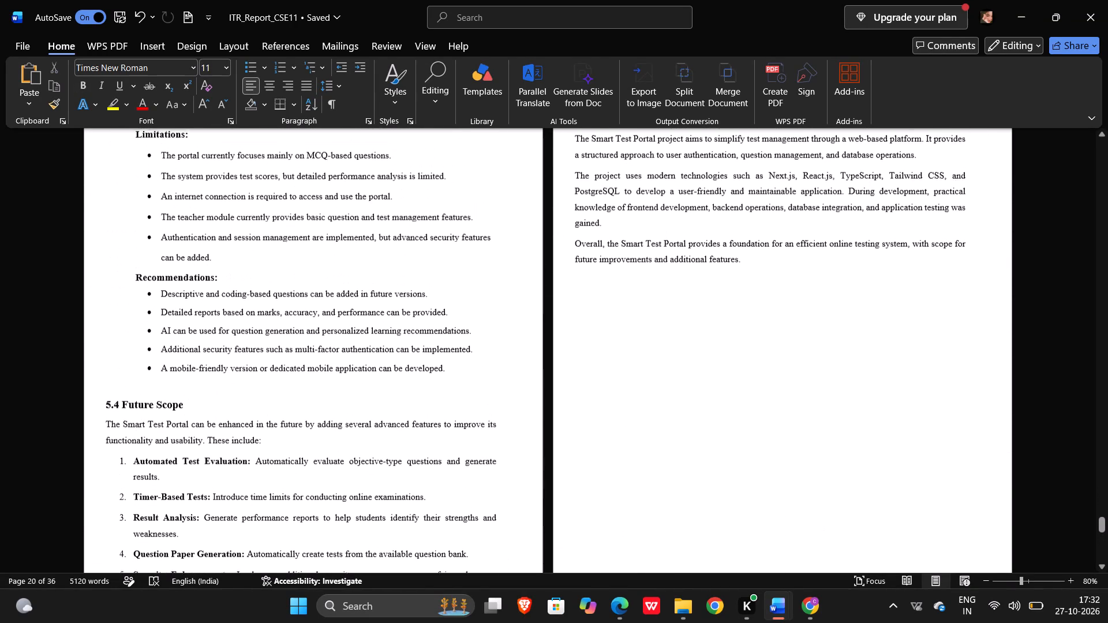
{"action": "left_click_drag", "start_coordinate": [181, 403], "coordinate": [151, 404]}
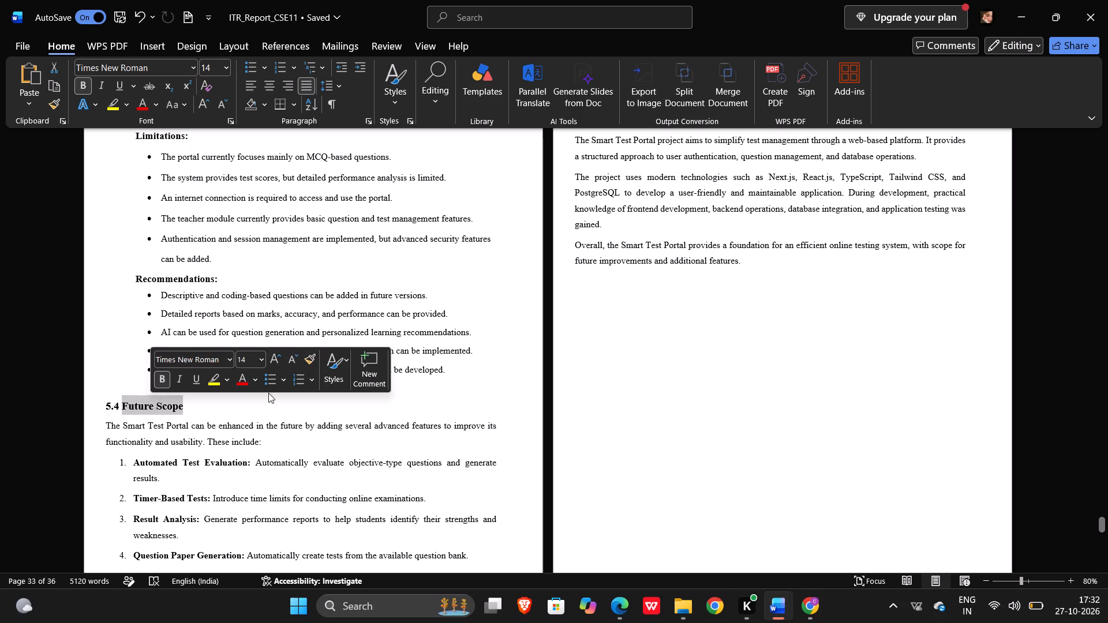
{"action": "left_click", "coordinate": [277, 393]}
{"action": "scroll", "coordinate": [277, 393], "scroll_direction": "up", "scroll_amount": 4}
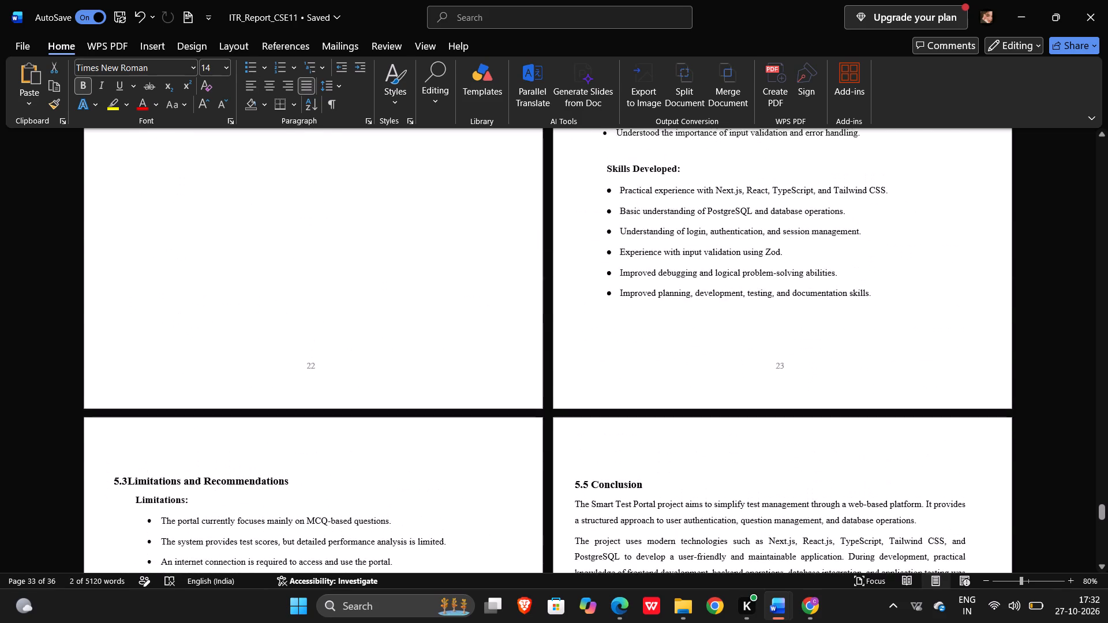
{"action": "scroll", "coordinate": [277, 393], "scroll_direction": "up", "scroll_amount": 2}
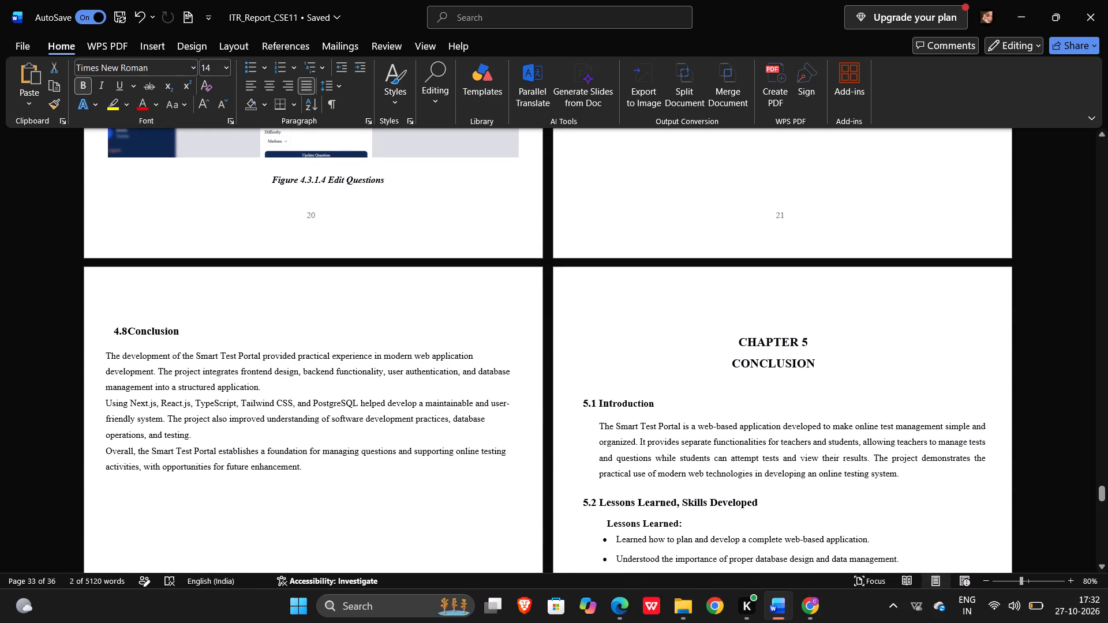
{"action": "left_click_drag", "start_coordinate": [741, 340], "coordinate": [806, 362]}
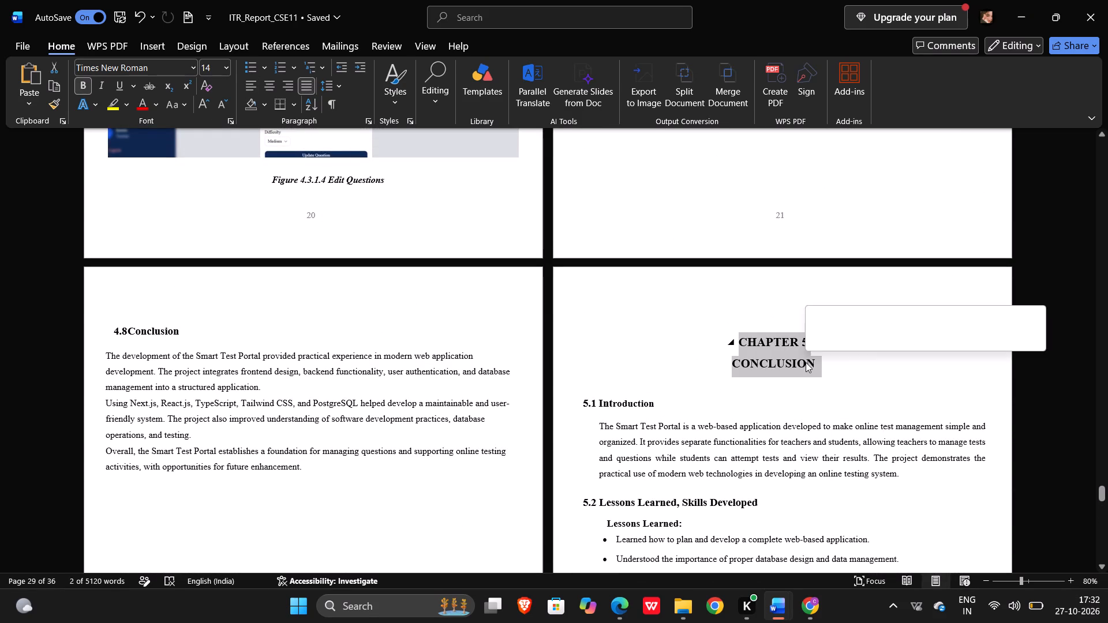
{"action": "left_click", "coordinate": [628, 366]}
{"action": "left_click_drag", "start_coordinate": [613, 405], "coordinate": [630, 405]}
{"action": "left_click_drag", "start_coordinate": [656, 508], "coordinate": [688, 506]}
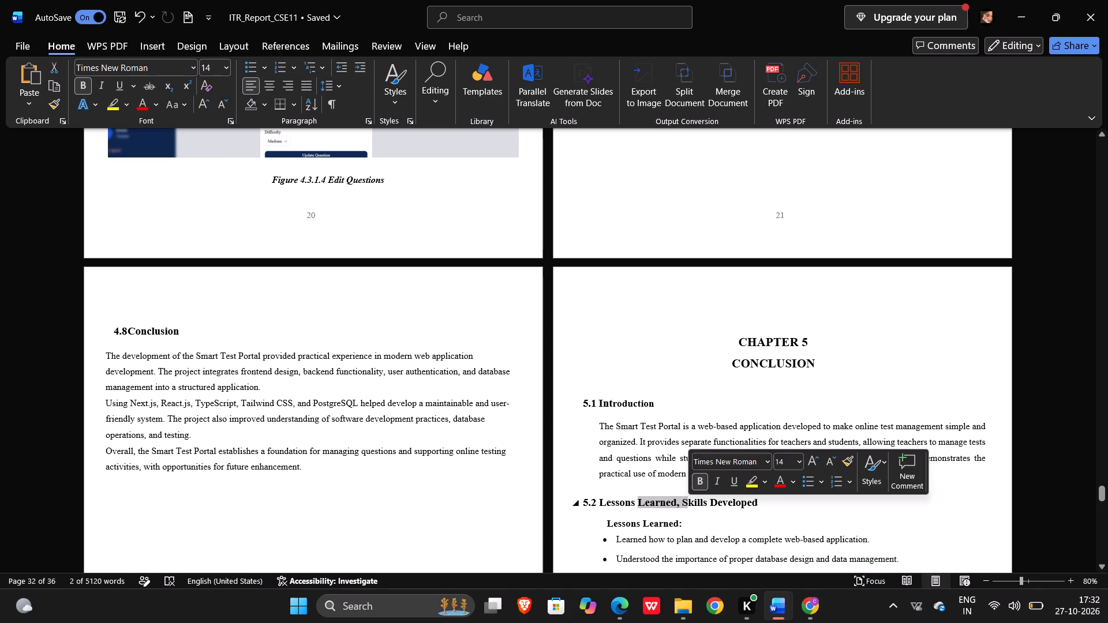
Set the word "Introduction" in the 5.1 heading to font size 14, checking the heading number's formatting first.
{"action": "left_click", "coordinate": [583, 404]}
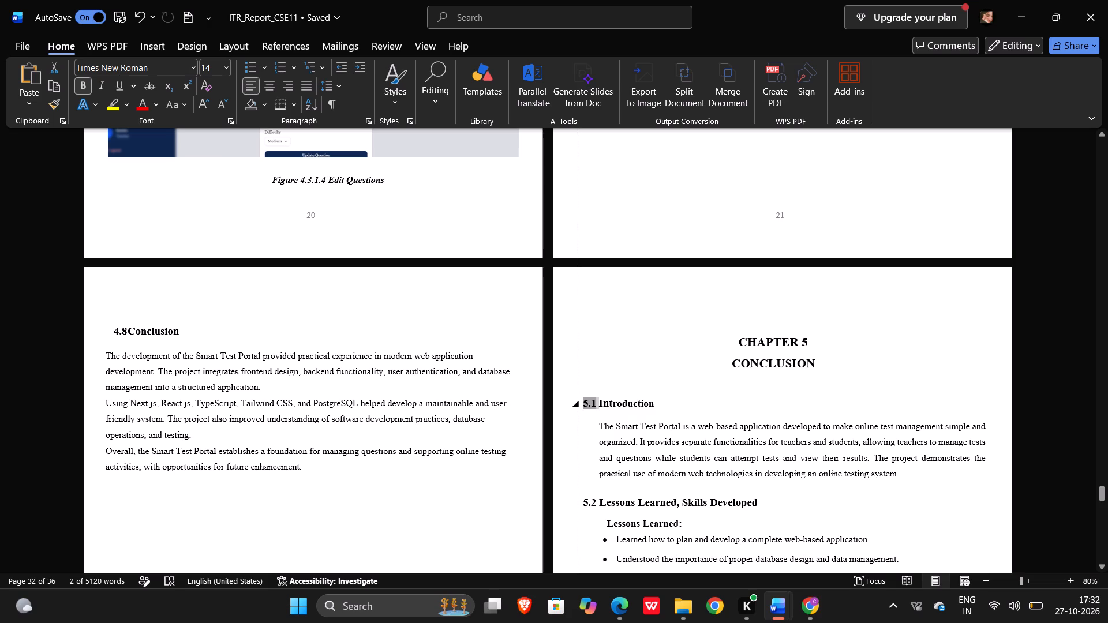
{"action": "left_click", "coordinate": [585, 403]}
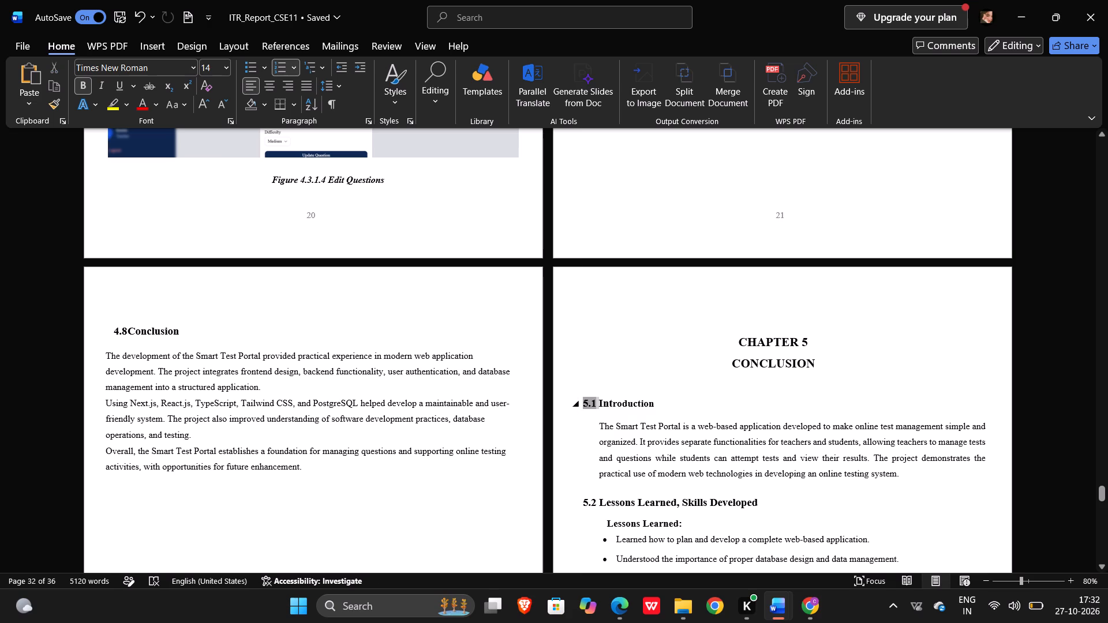
{"action": "left_click", "coordinate": [604, 406]}
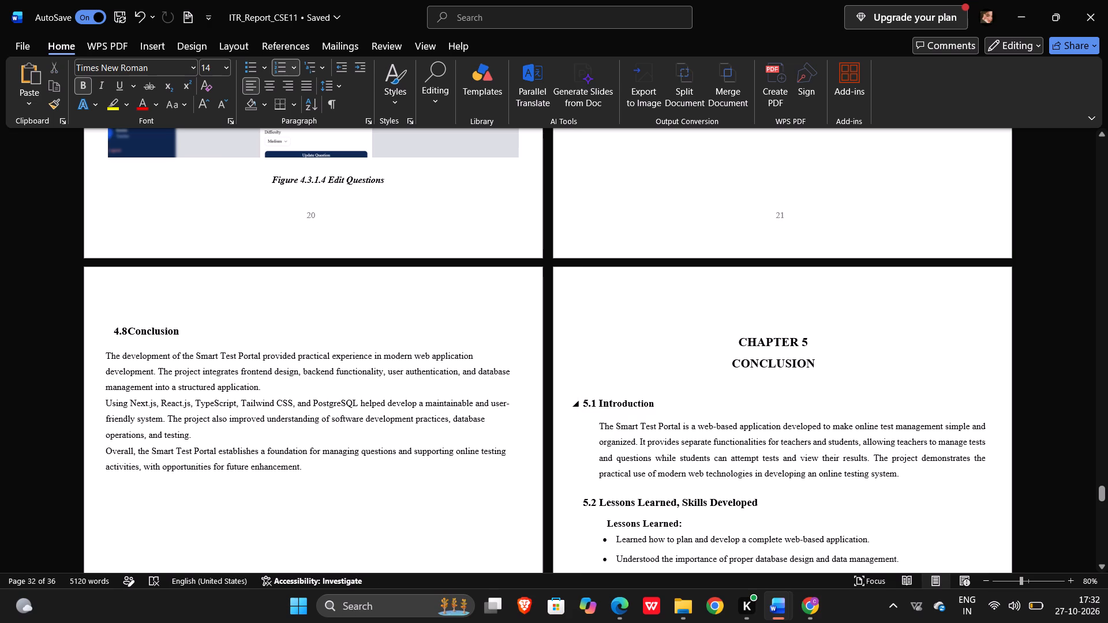
{"action": "left_click", "coordinate": [583, 402]}
{"action": "left_click_drag", "start_coordinate": [601, 401], "coordinate": [654, 403]}
{"action": "left_click", "coordinate": [742, 361]}
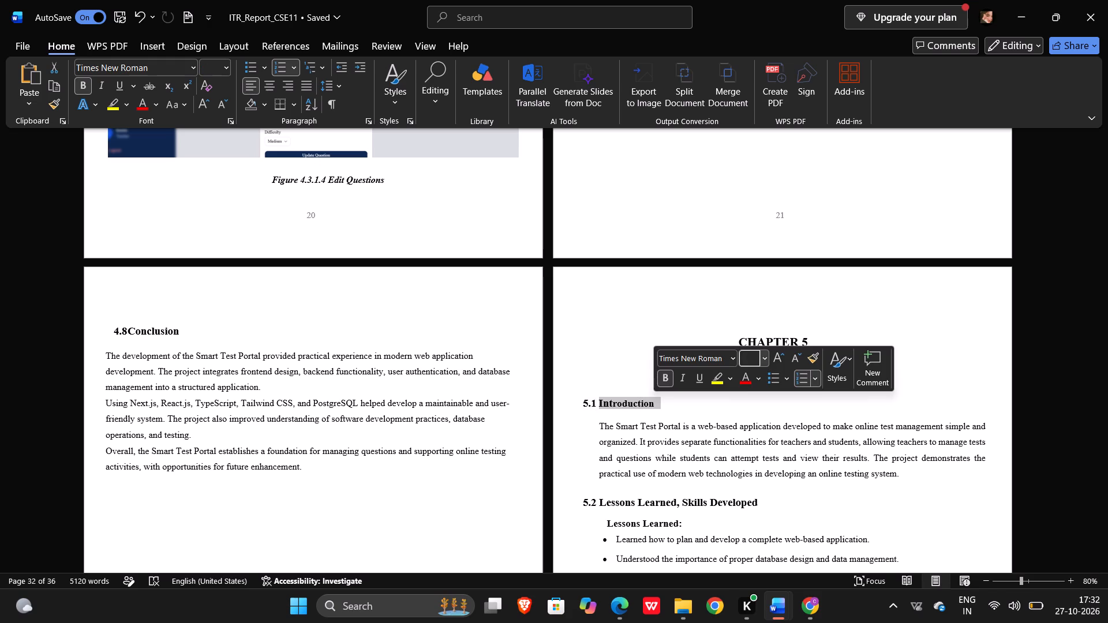
{"action": "left_click", "coordinate": [761, 358]}
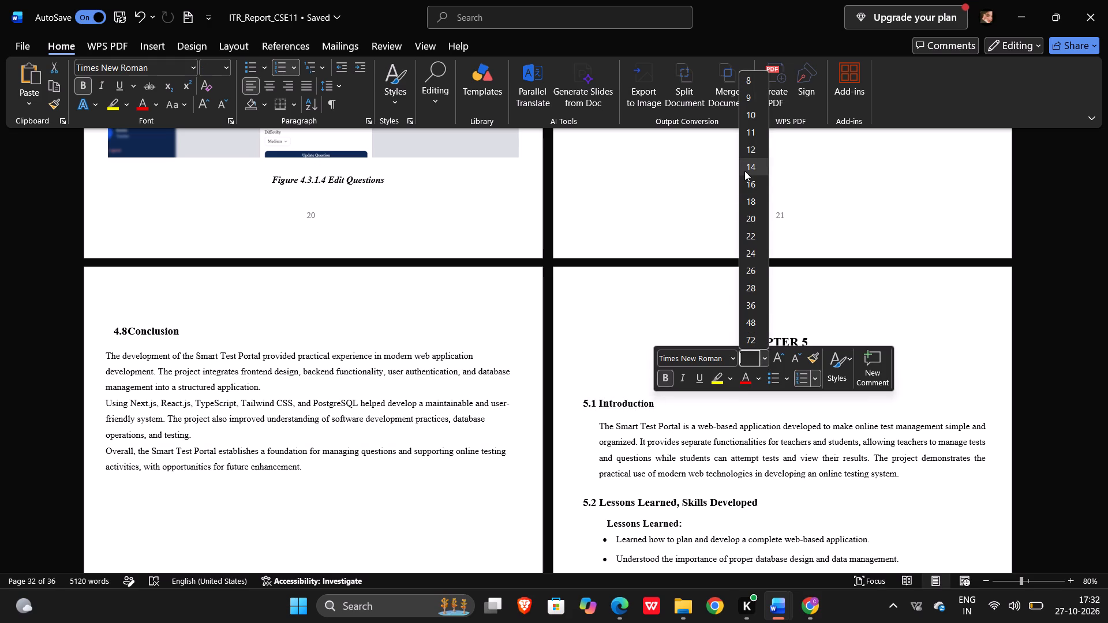
{"action": "left_click", "coordinate": [744, 171]}
{"action": "left_click", "coordinate": [623, 396]}
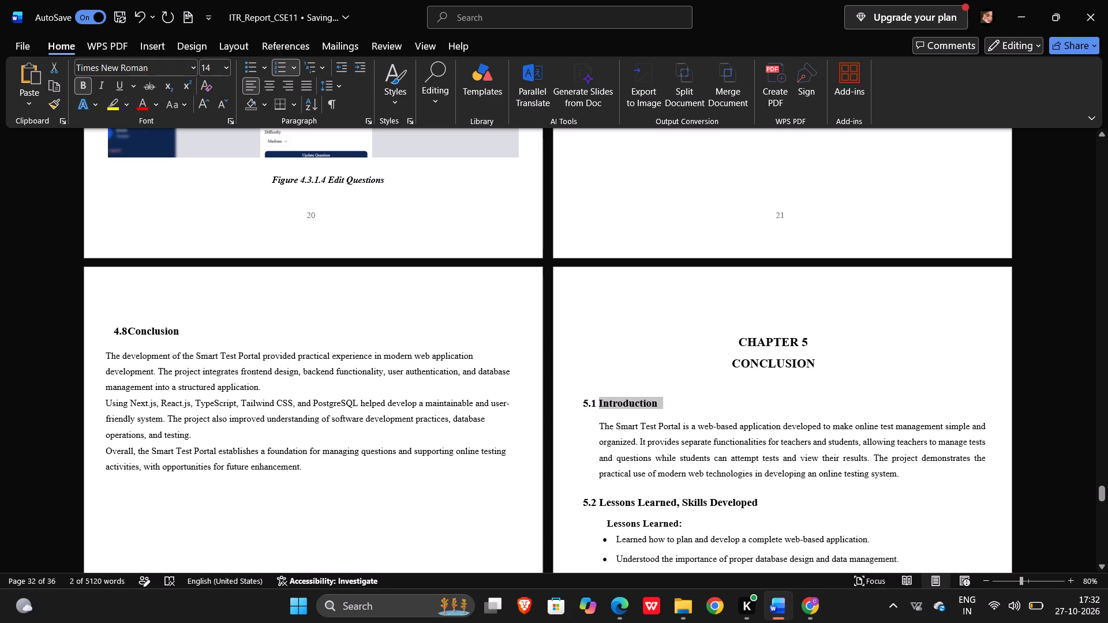
{"action": "left_click", "coordinate": [613, 461]}
Review the Chapter 4 pages back to section 4.4 and examine the 4.6 Project Development Process heading.
{"action": "scroll", "coordinate": [337, 412], "scroll_direction": "up", "scroll_amount": 2}
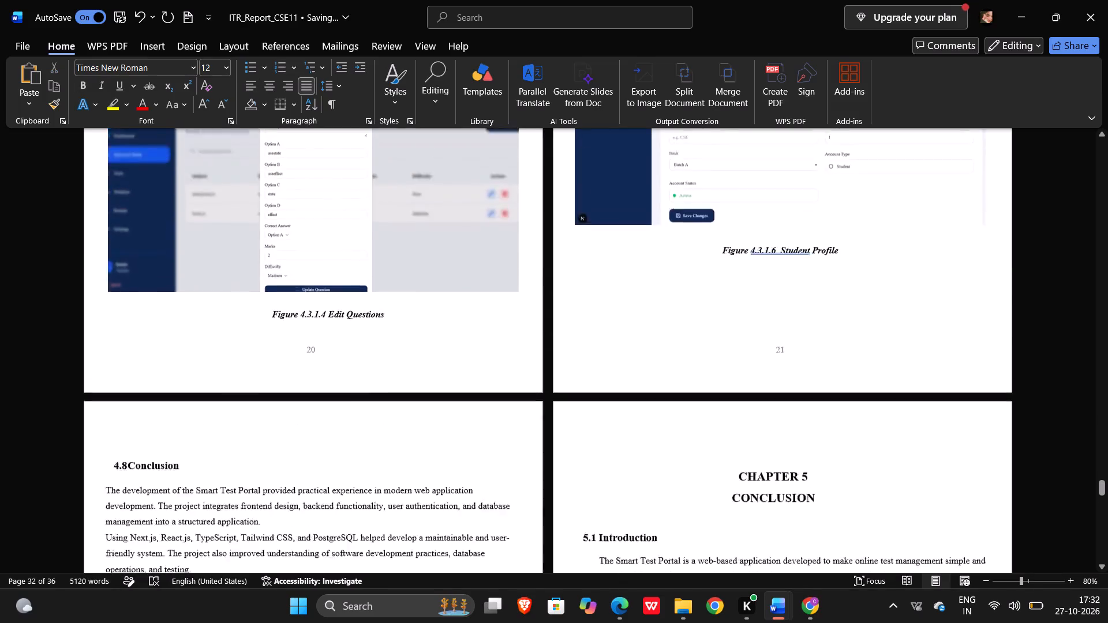
{"action": "scroll", "coordinate": [337, 412], "scroll_direction": "up", "scroll_amount": 6}
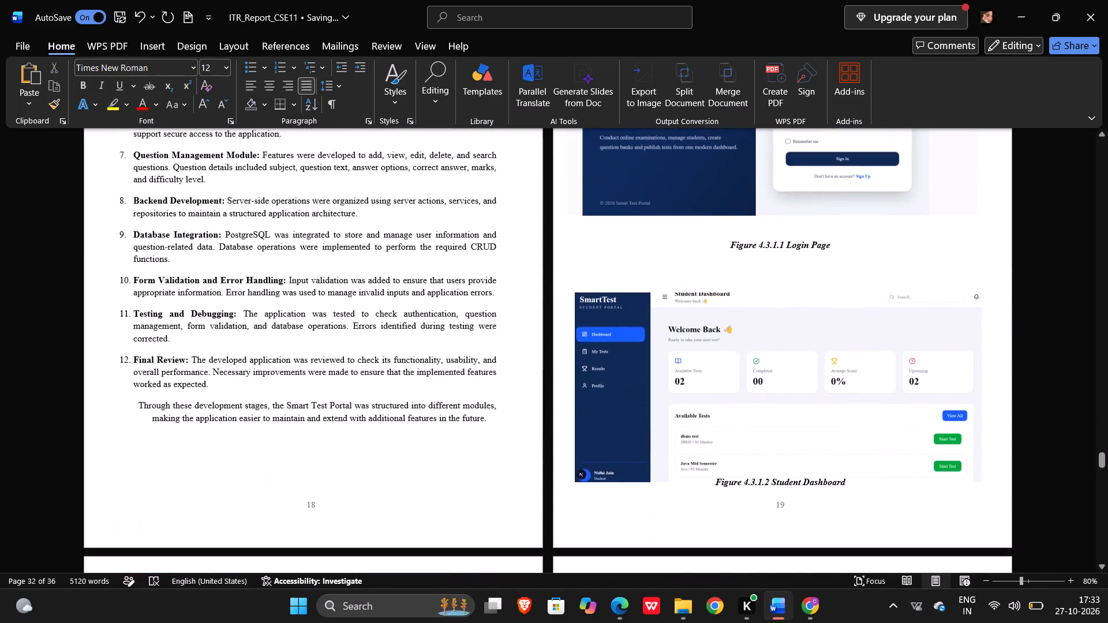
{"action": "scroll", "coordinate": [279, 348], "scroll_direction": "up", "scroll_amount": 5}
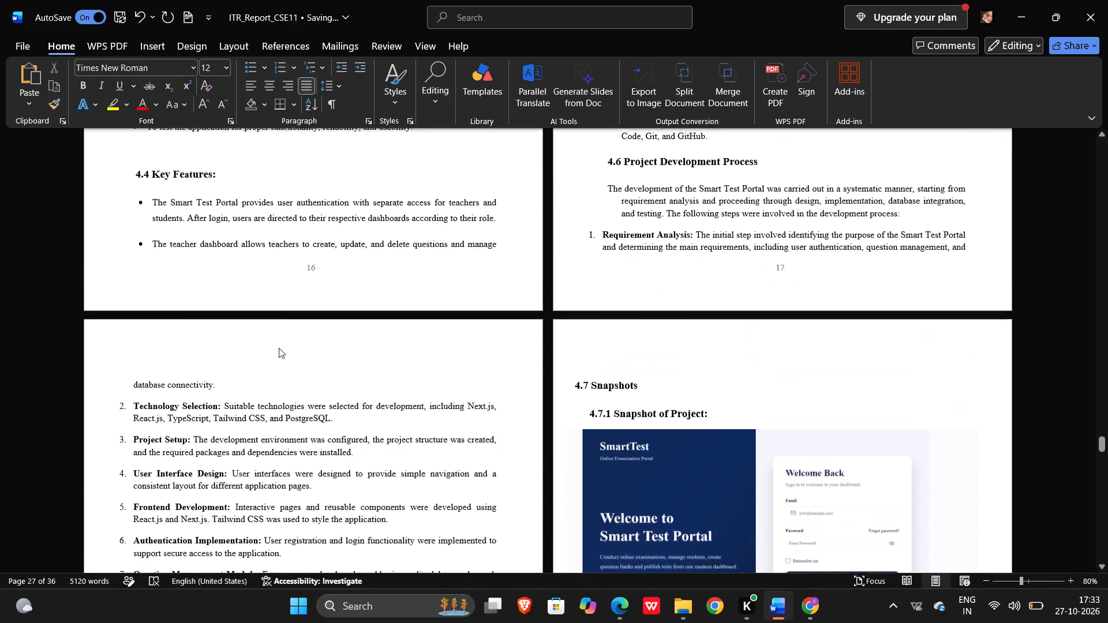
{"action": "scroll", "coordinate": [279, 348], "scroll_direction": "up", "scroll_amount": 1}
{"action": "scroll", "coordinate": [562, 455], "scroll_direction": "down", "scroll_amount": 1}
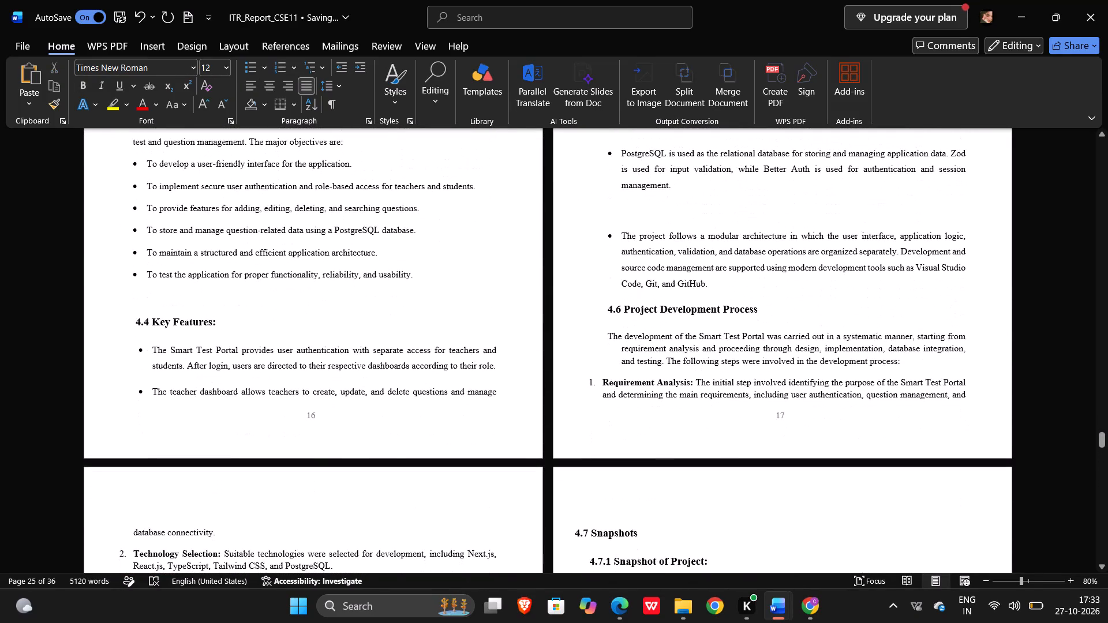
{"action": "left_click_drag", "start_coordinate": [613, 310], "coordinate": [725, 313]}
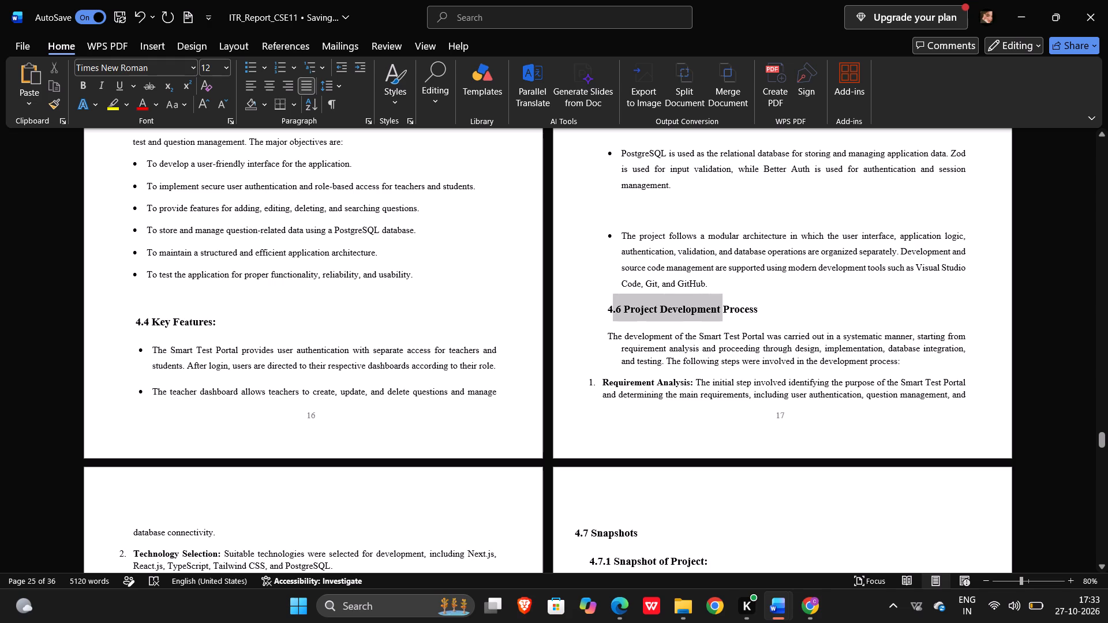
{"action": "left_click_drag", "start_coordinate": [725, 313], "coordinate": [746, 310]}
{"action": "left_click", "coordinate": [661, 333]}
Convert the twelve numbered items under 4.6 Project Development Process, from Requirement Analysis to Final Review, into a round-bullet list.
{"action": "scroll", "coordinate": [661, 333], "scroll_direction": "down", "scroll_amount": 1}
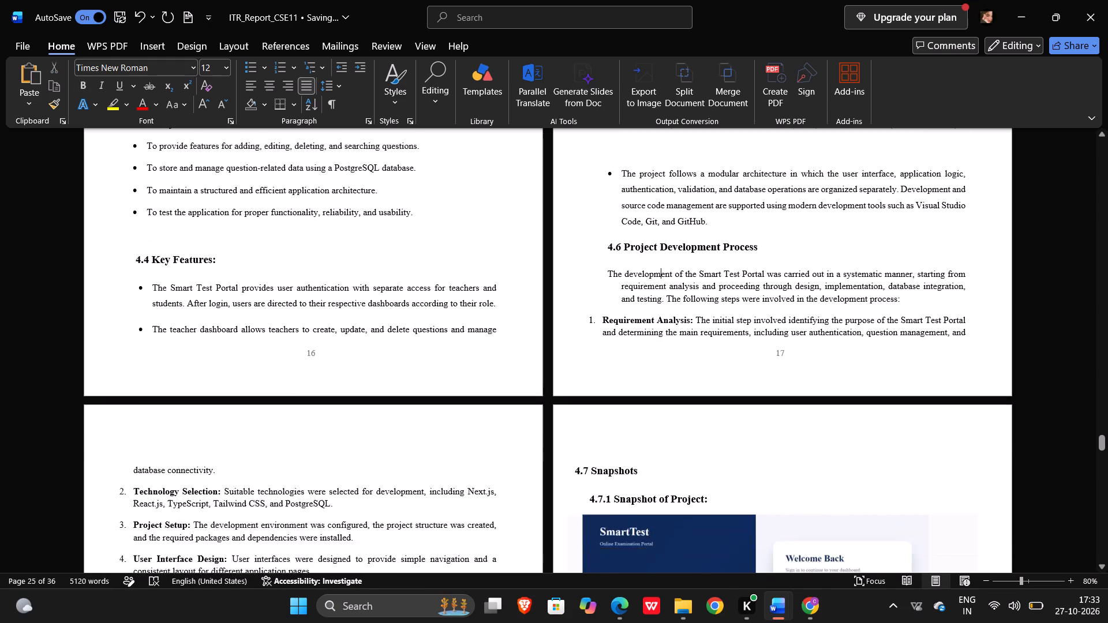
{"action": "scroll", "coordinate": [661, 333], "scroll_direction": "down", "scroll_amount": 1}
{"action": "left_click_drag", "start_coordinate": [586, 267], "coordinate": [600, 286]}
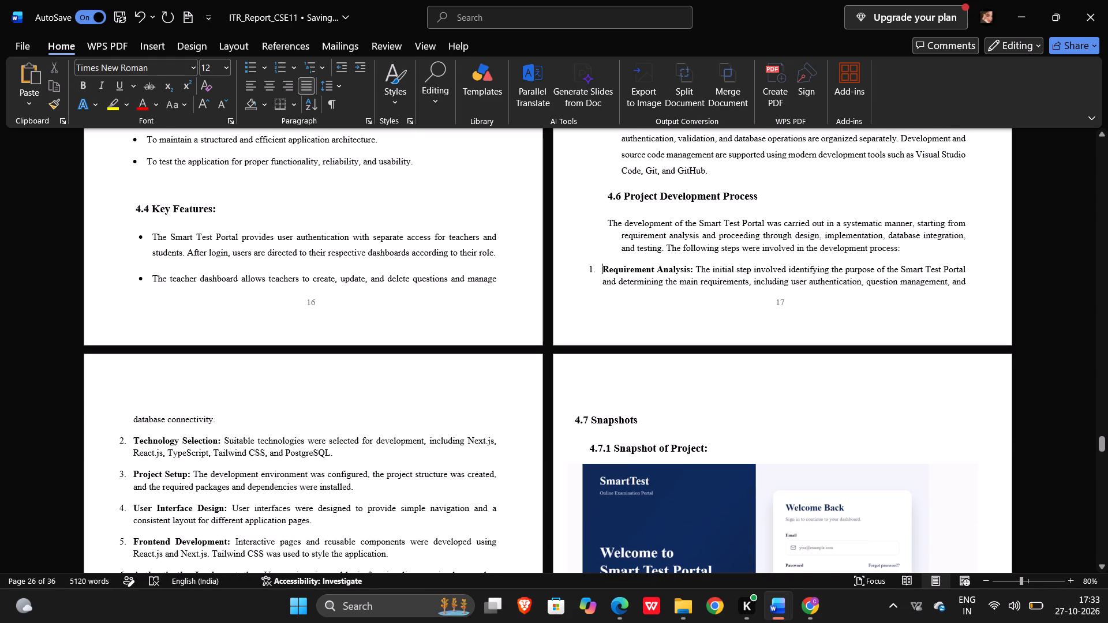
{"action": "left_click_drag", "start_coordinate": [600, 286], "coordinate": [526, 598]}
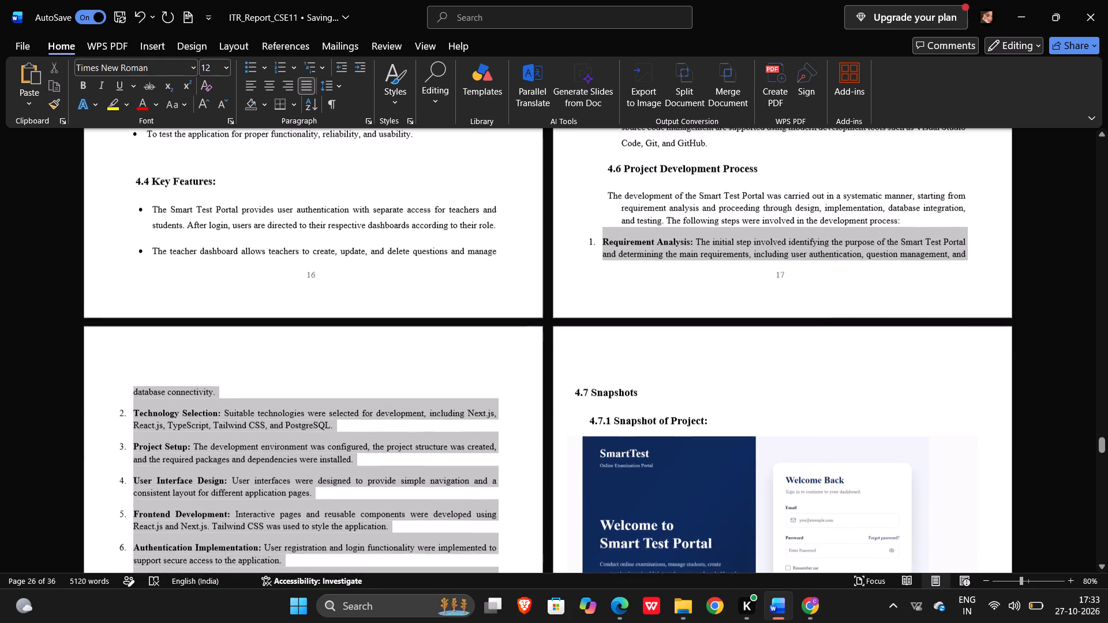
{"action": "left_click_drag", "start_coordinate": [526, 598], "coordinate": [329, 535]}
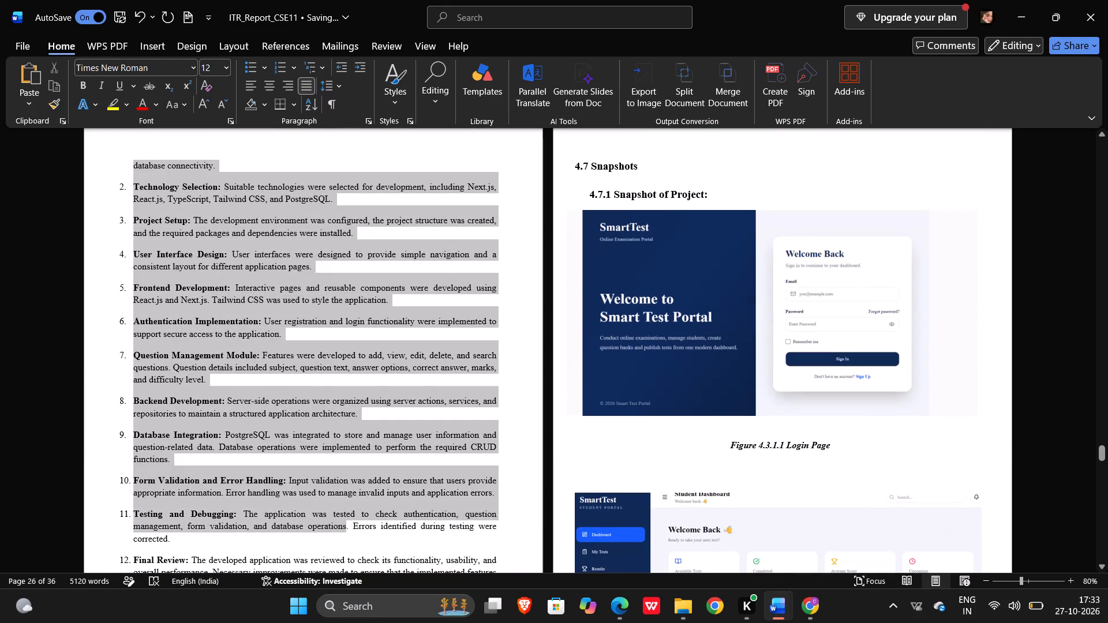
{"action": "left_click_drag", "start_coordinate": [329, 535], "coordinate": [215, 457]}
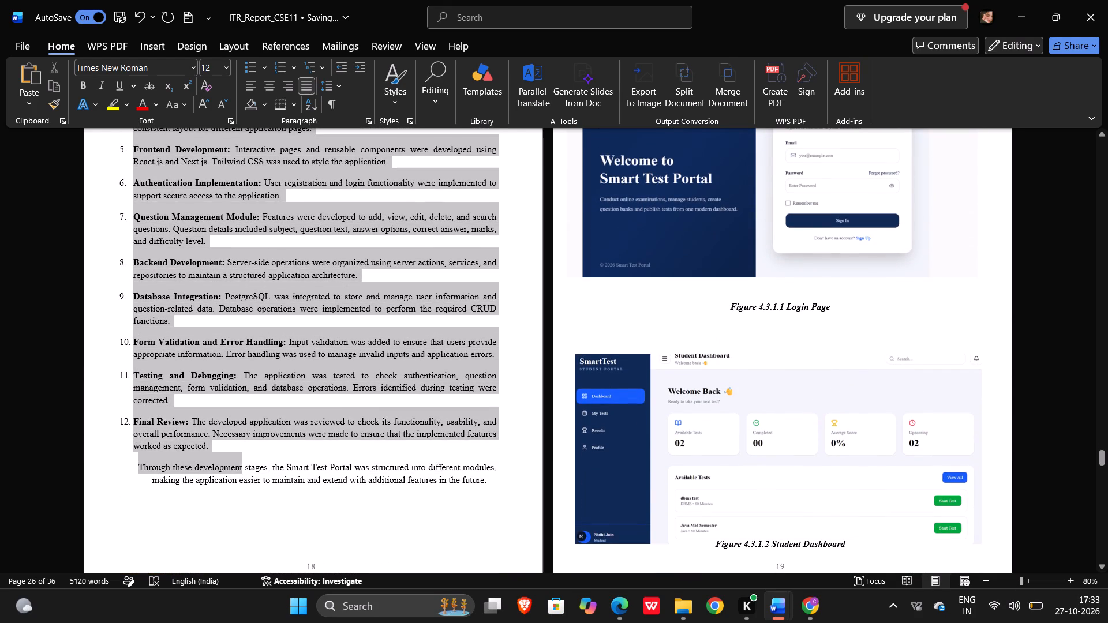
{"action": "left_click_drag", "start_coordinate": [215, 457], "coordinate": [212, 448]}
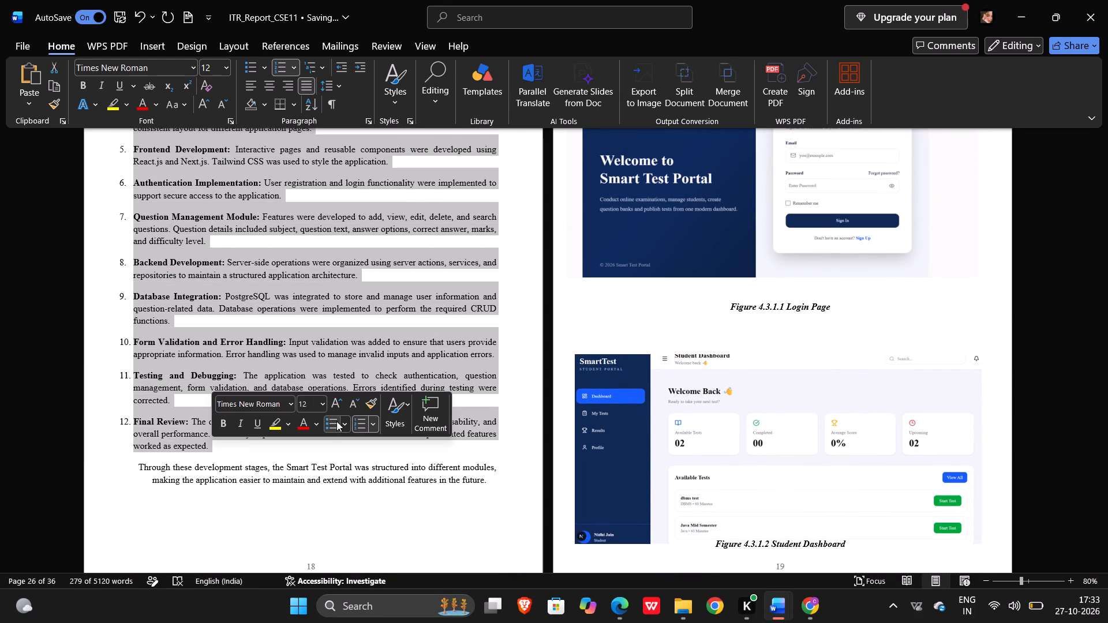
{"action": "left_click", "coordinate": [343, 425]}
{"action": "left_click", "coordinate": [334, 183]}
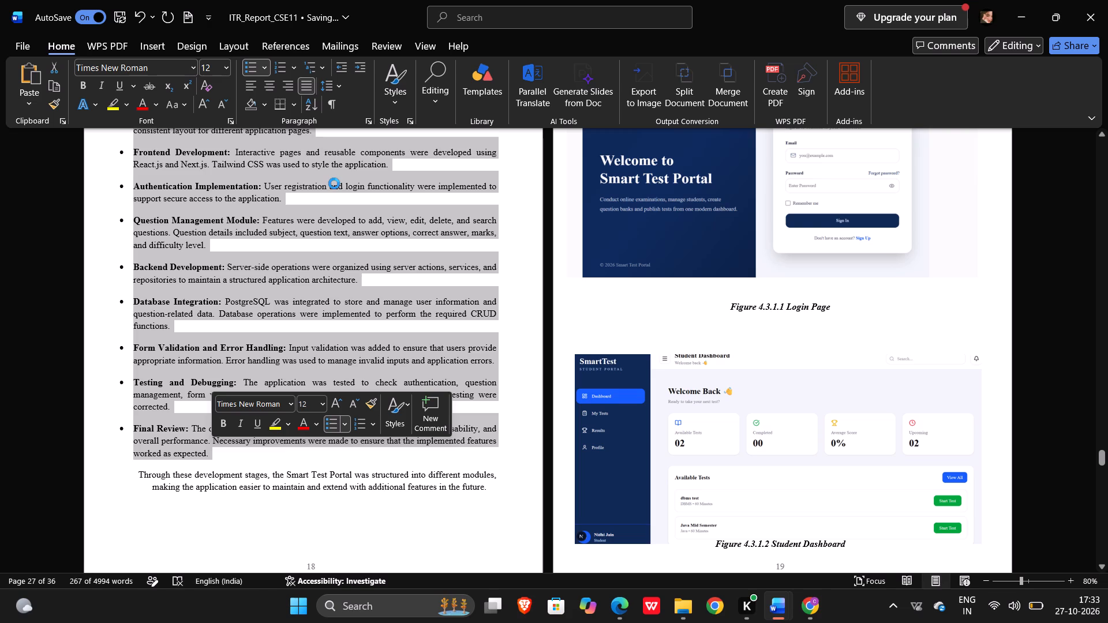
{"action": "left_click", "coordinate": [290, 506]}
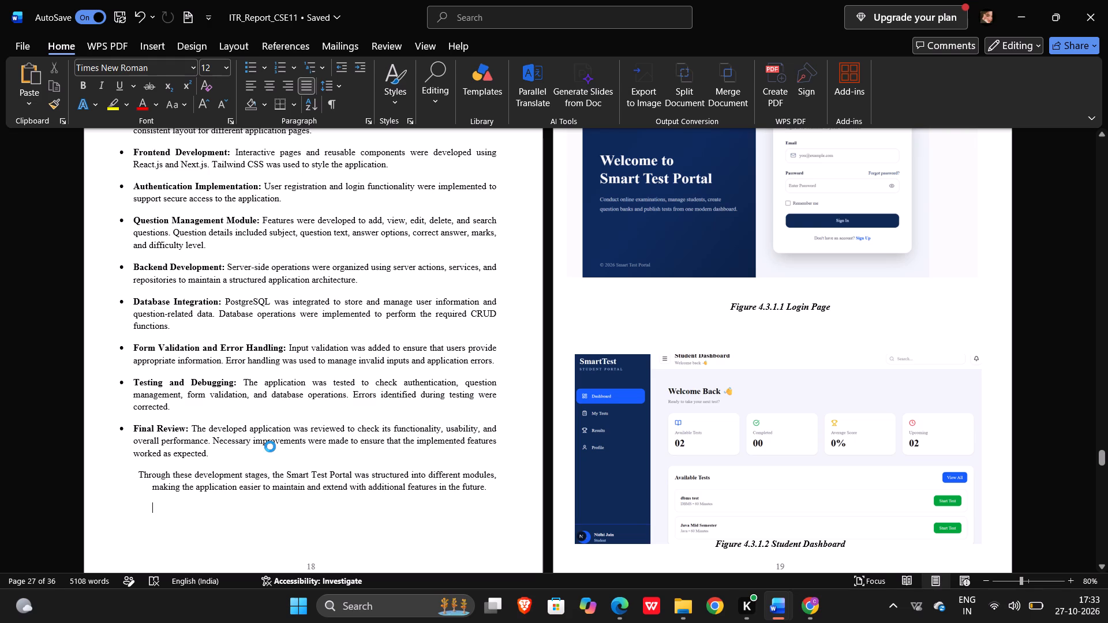
Examine how the bullets of the 4.6 list line up with the bullets in section 4.5 Technologies Used.
{"action": "scroll", "coordinate": [443, 429], "scroll_direction": "up", "scroll_amount": 2}
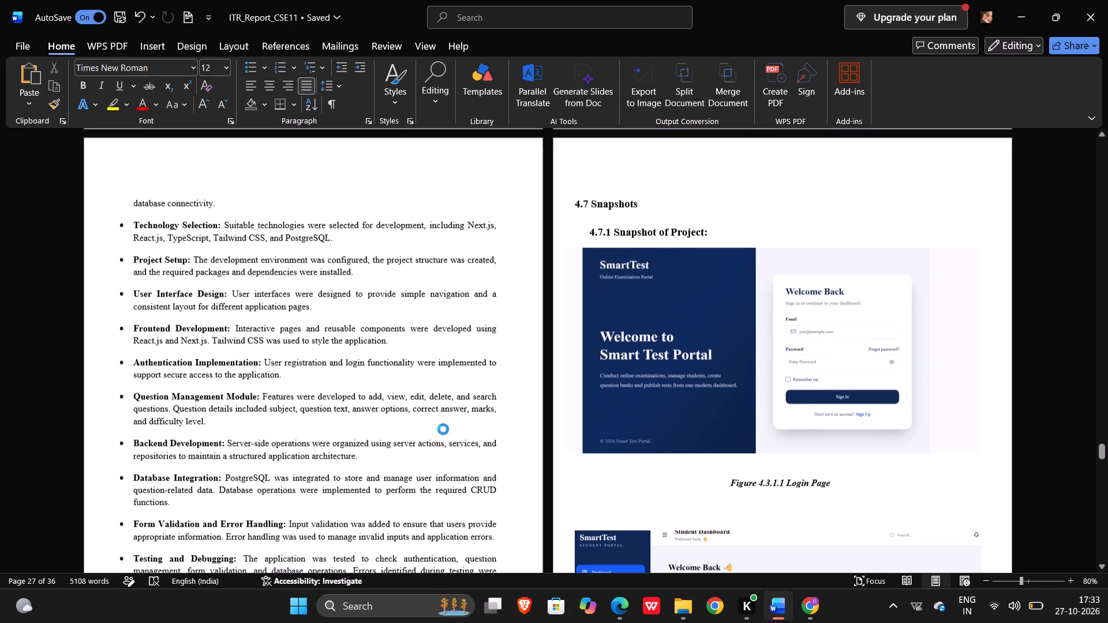
{"action": "scroll", "coordinate": [443, 429], "scroll_direction": "up", "scroll_amount": 3}
{"action": "scroll", "coordinate": [443, 429], "scroll_direction": "down", "scroll_amount": 1}
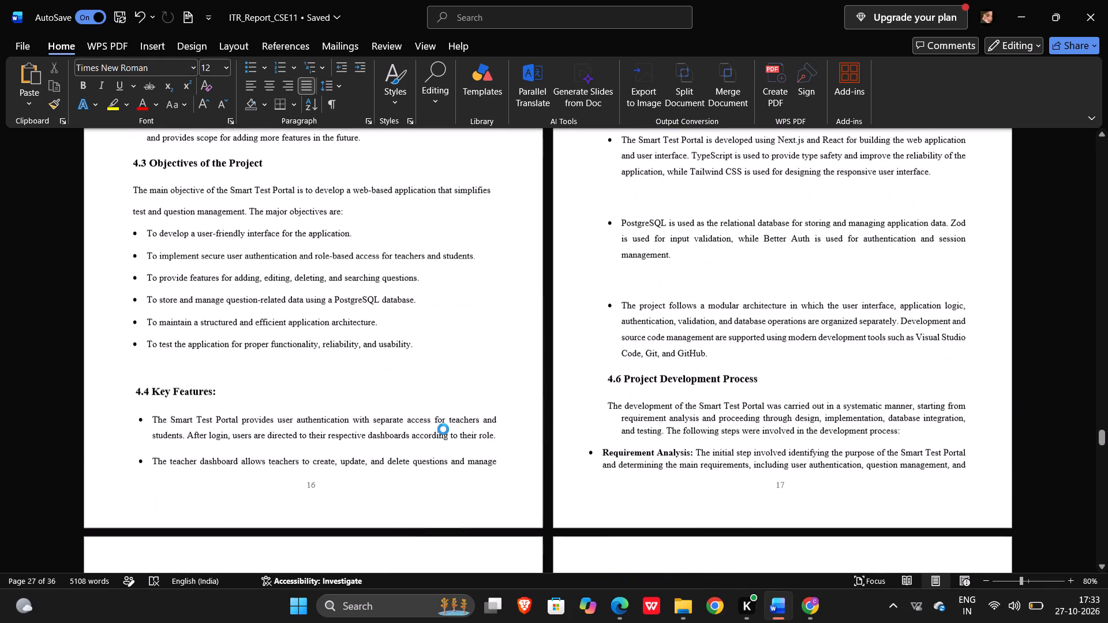
{"action": "scroll", "coordinate": [443, 429], "scroll_direction": "down", "scroll_amount": 1}
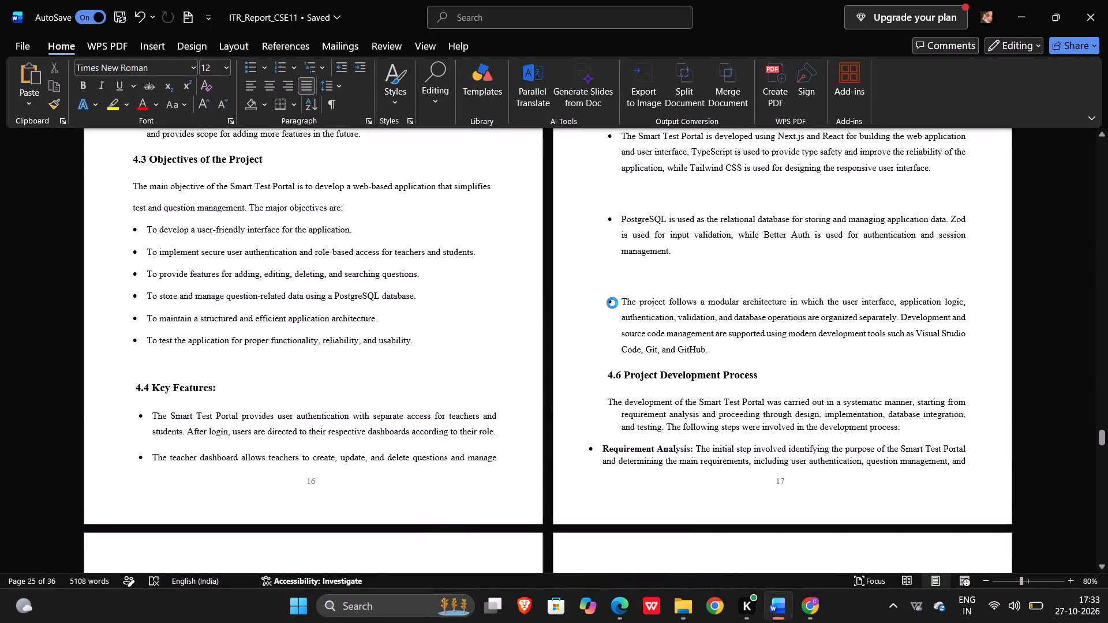
{"action": "left_click", "coordinate": [612, 303]}
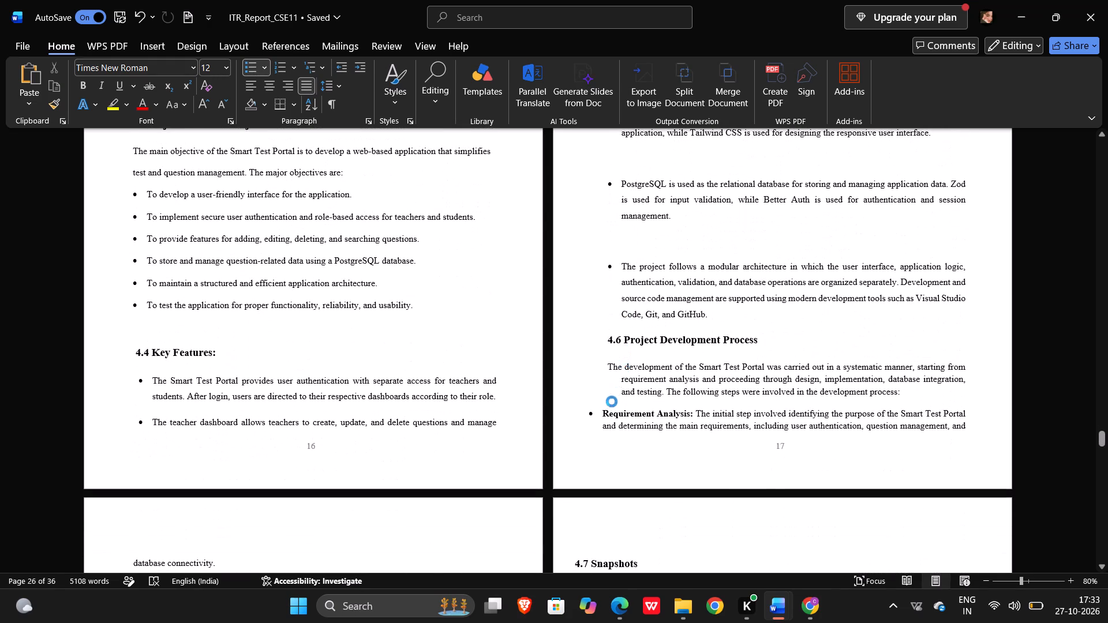
{"action": "left_click", "coordinate": [593, 411]}
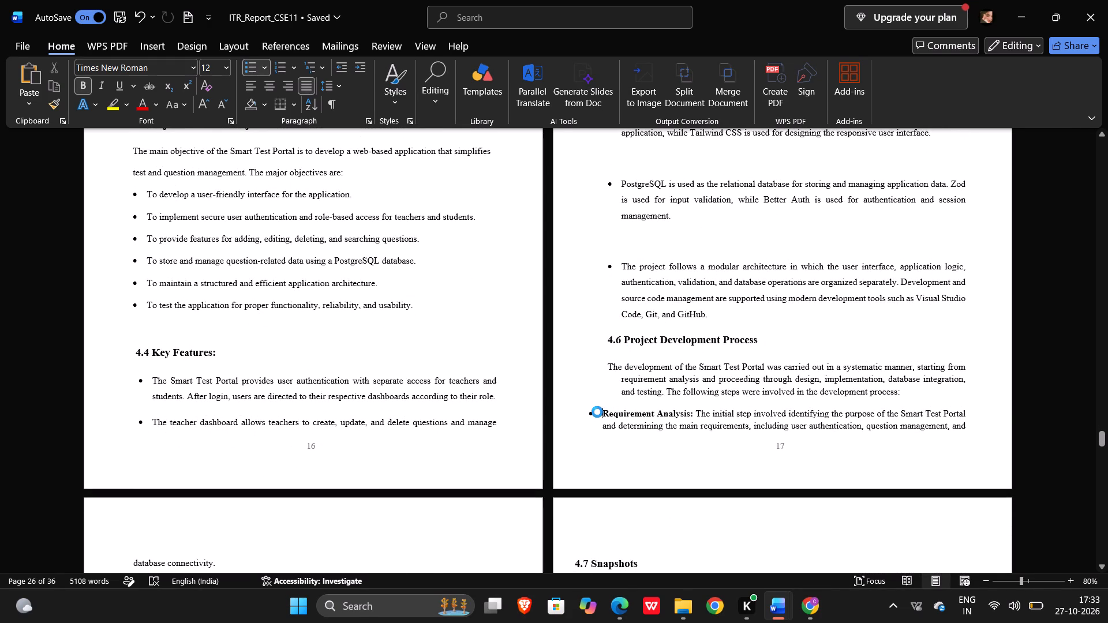
{"action": "scroll", "coordinate": [597, 412], "scroll_direction": "up", "scroll_amount": 3, "text": "ctrl"}
{"action": "scroll", "coordinate": [597, 412], "scroll_direction": "down", "scroll_amount": 2}
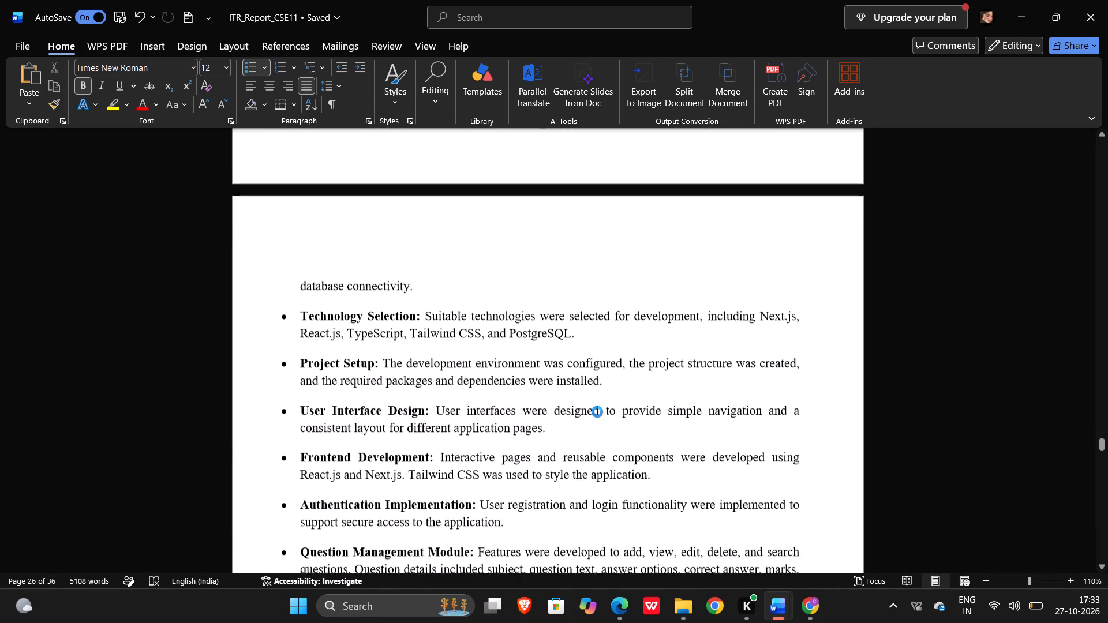
{"action": "scroll", "coordinate": [342, 376], "scroll_direction": "up", "scroll_amount": 1}
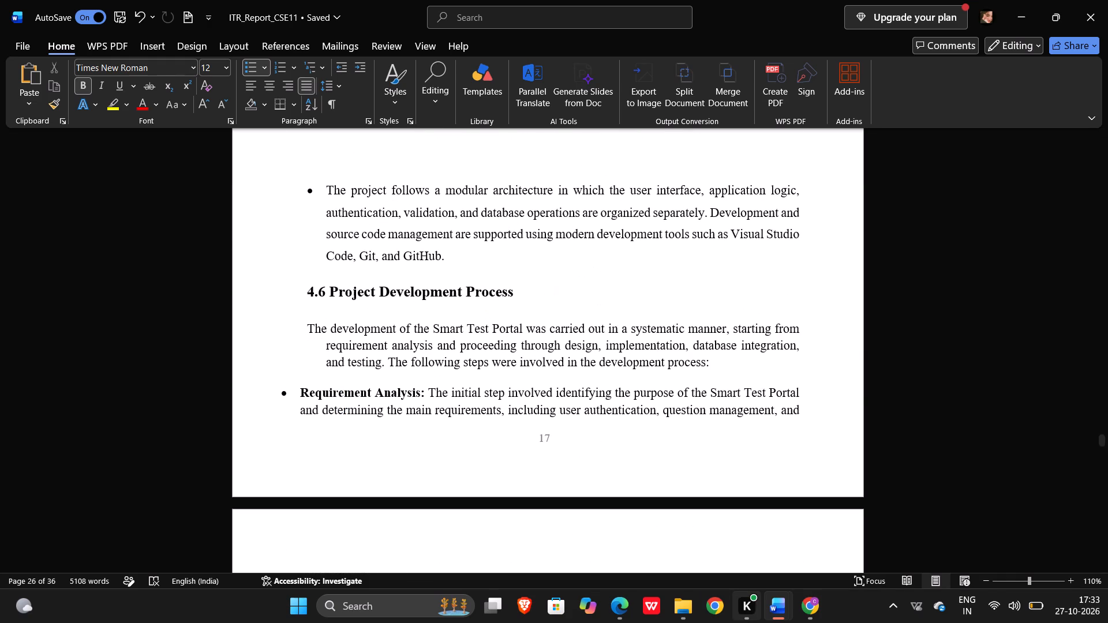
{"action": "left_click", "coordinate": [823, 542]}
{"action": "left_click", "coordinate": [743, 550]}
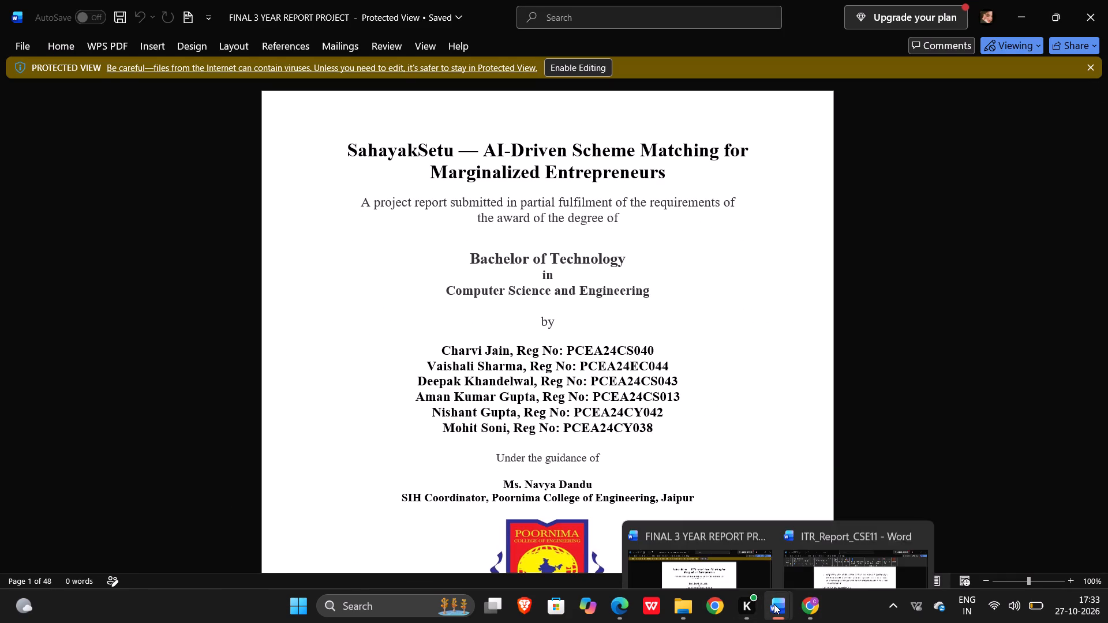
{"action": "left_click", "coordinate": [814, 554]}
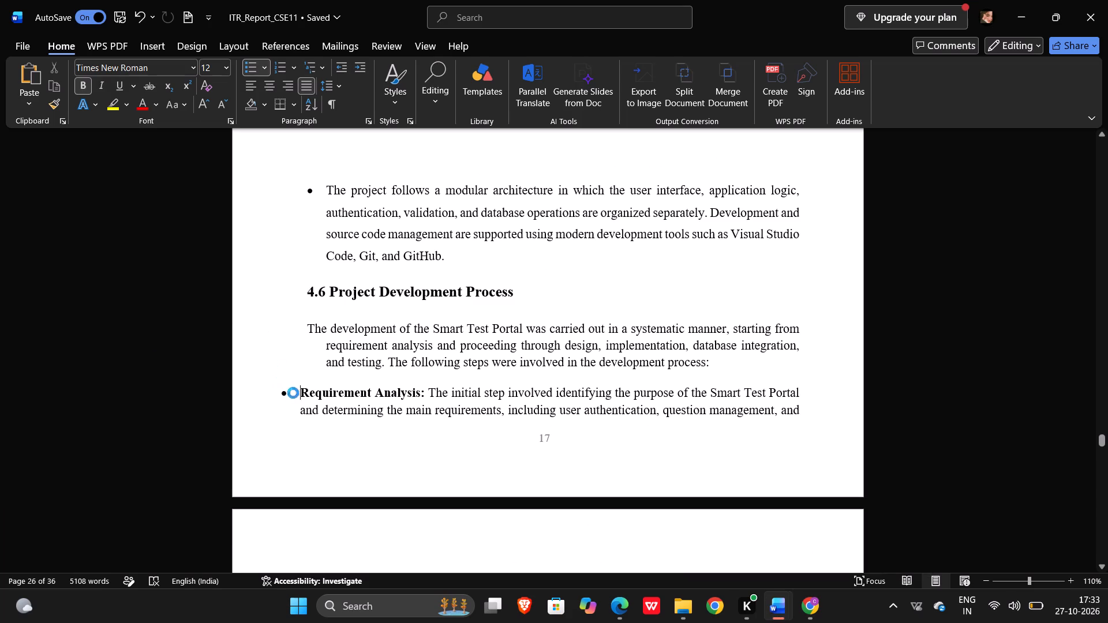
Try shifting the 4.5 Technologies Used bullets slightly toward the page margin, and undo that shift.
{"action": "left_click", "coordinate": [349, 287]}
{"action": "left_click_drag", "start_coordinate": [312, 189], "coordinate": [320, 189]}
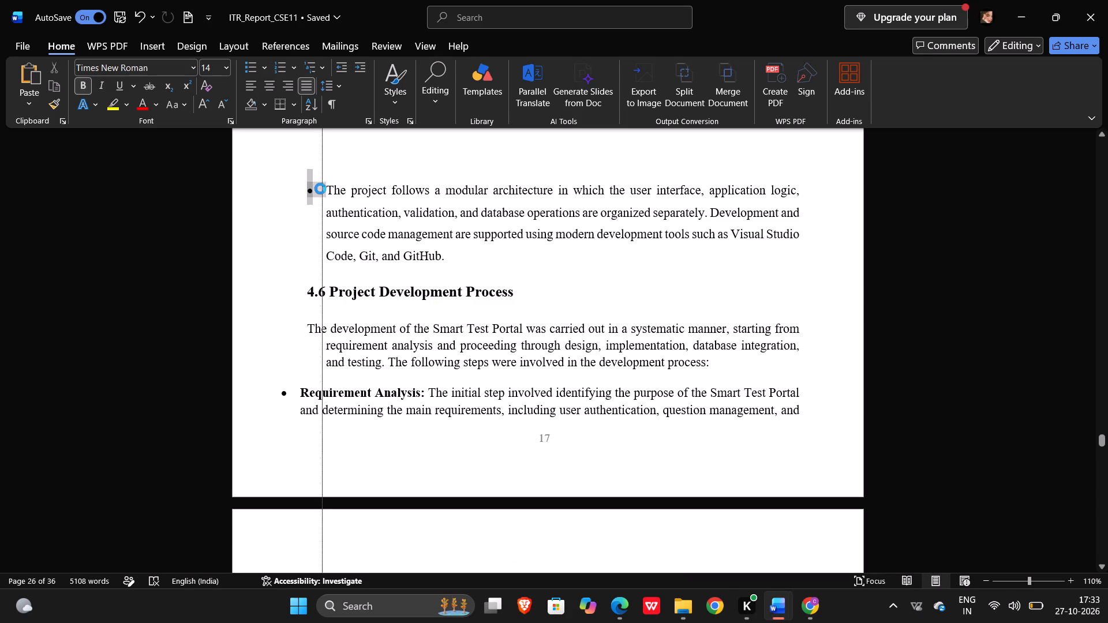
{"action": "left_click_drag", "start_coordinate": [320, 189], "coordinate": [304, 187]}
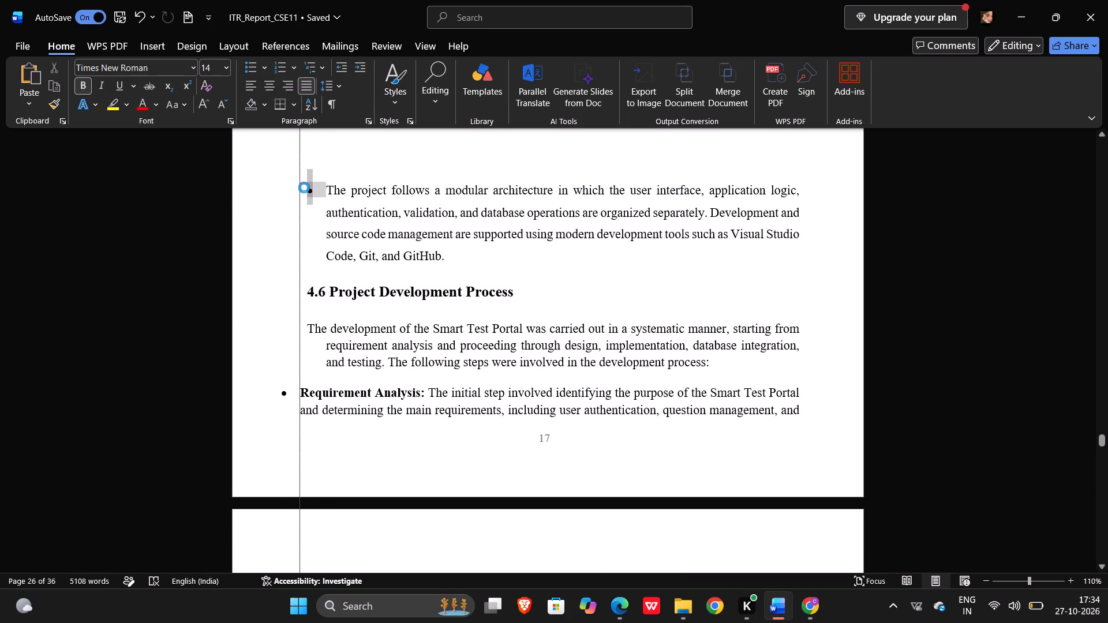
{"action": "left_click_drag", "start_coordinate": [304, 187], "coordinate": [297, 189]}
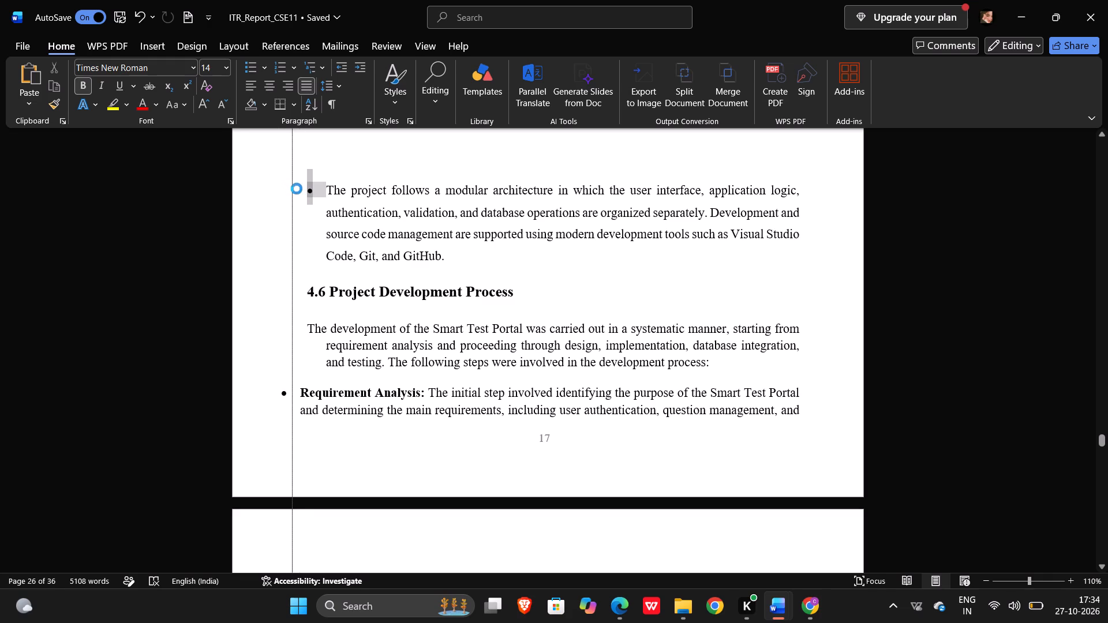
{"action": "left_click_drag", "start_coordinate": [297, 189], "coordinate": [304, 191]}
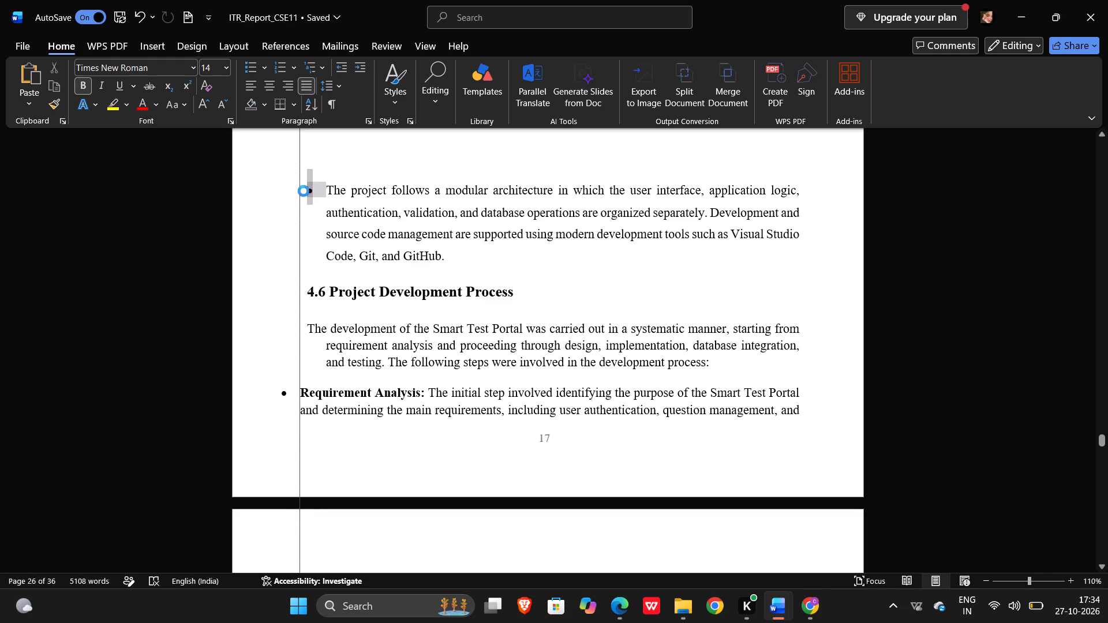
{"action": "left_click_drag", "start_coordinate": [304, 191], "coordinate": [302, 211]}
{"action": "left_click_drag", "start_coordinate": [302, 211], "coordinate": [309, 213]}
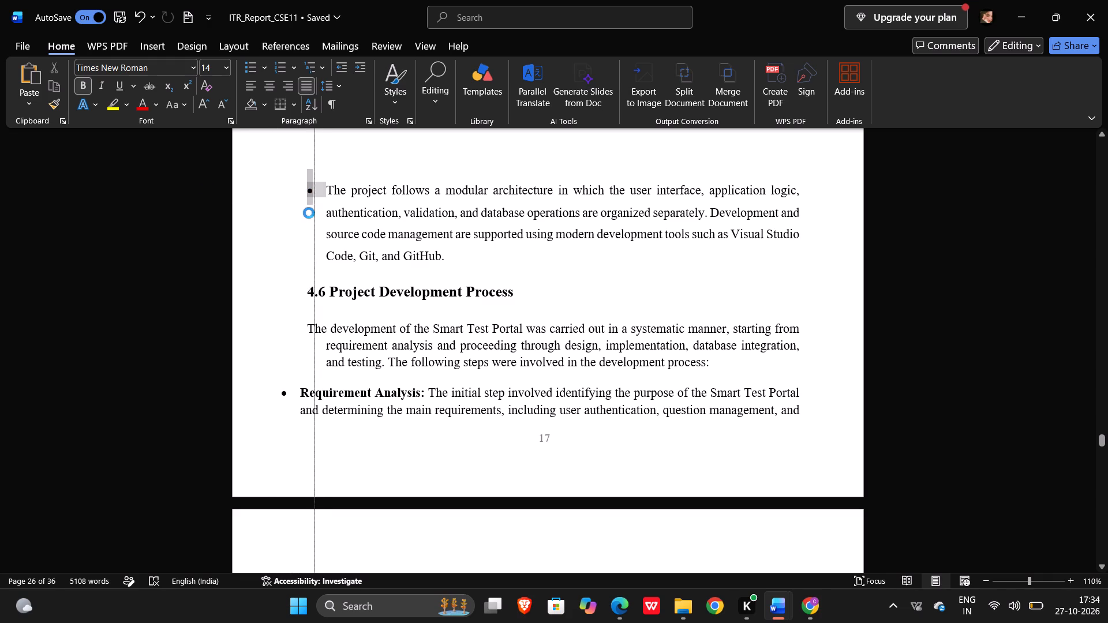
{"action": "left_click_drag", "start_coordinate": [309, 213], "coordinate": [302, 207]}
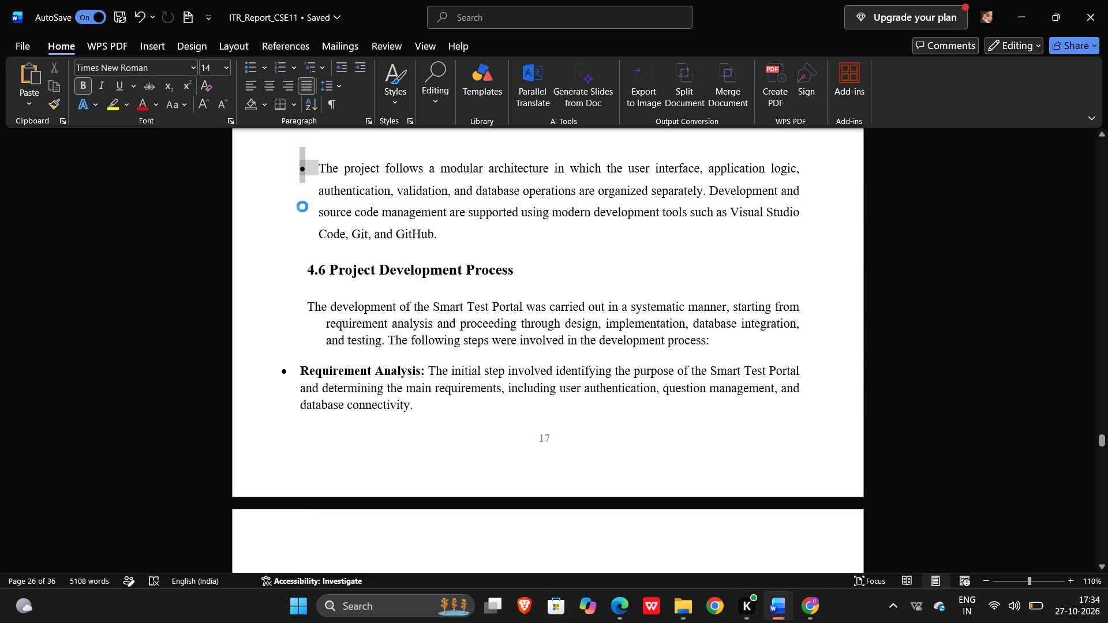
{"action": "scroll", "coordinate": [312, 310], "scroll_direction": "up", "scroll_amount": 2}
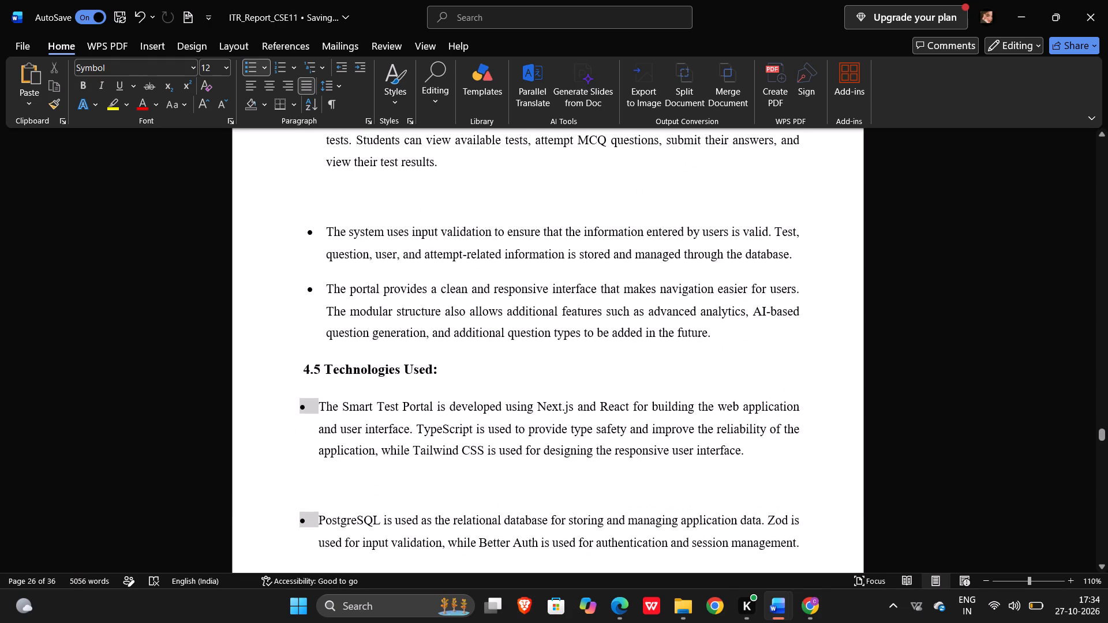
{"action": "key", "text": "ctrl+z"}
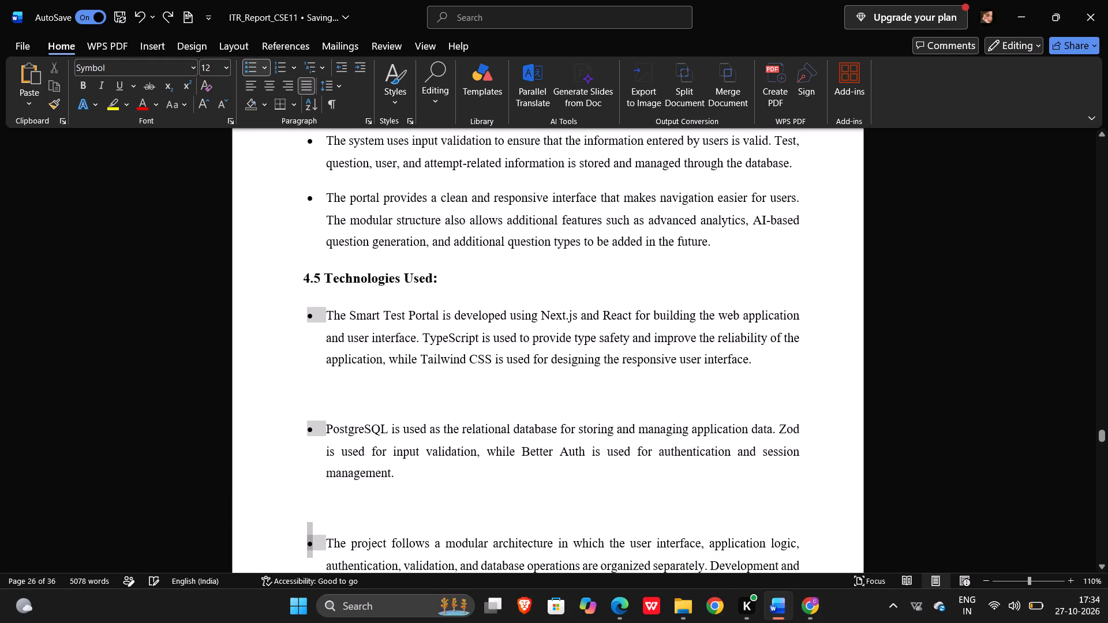
Indent the 4.6 Project Development Process bullet list inward to line up with the bullets of section 4.5.
{"action": "scroll", "coordinate": [278, 348], "scroll_direction": "down", "scroll_amount": 1}
{"action": "left_click_drag", "start_coordinate": [280, 363], "coordinate": [287, 364]}
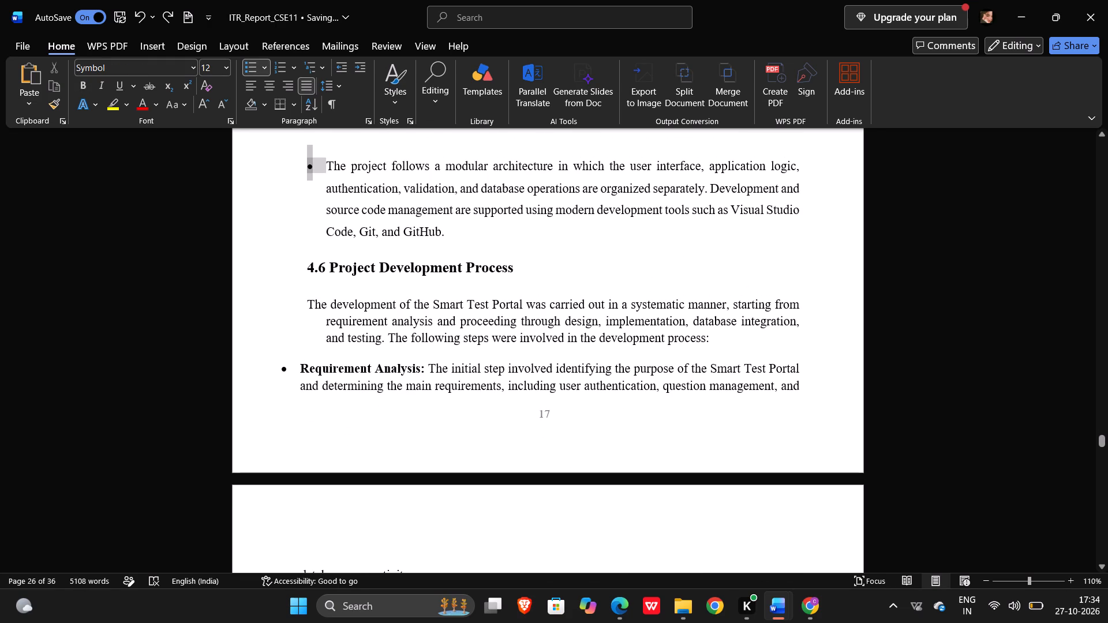
{"action": "left_click_drag", "start_coordinate": [287, 364], "coordinate": [288, 364]}
{"action": "left_click_drag", "start_coordinate": [280, 368], "coordinate": [298, 368]}
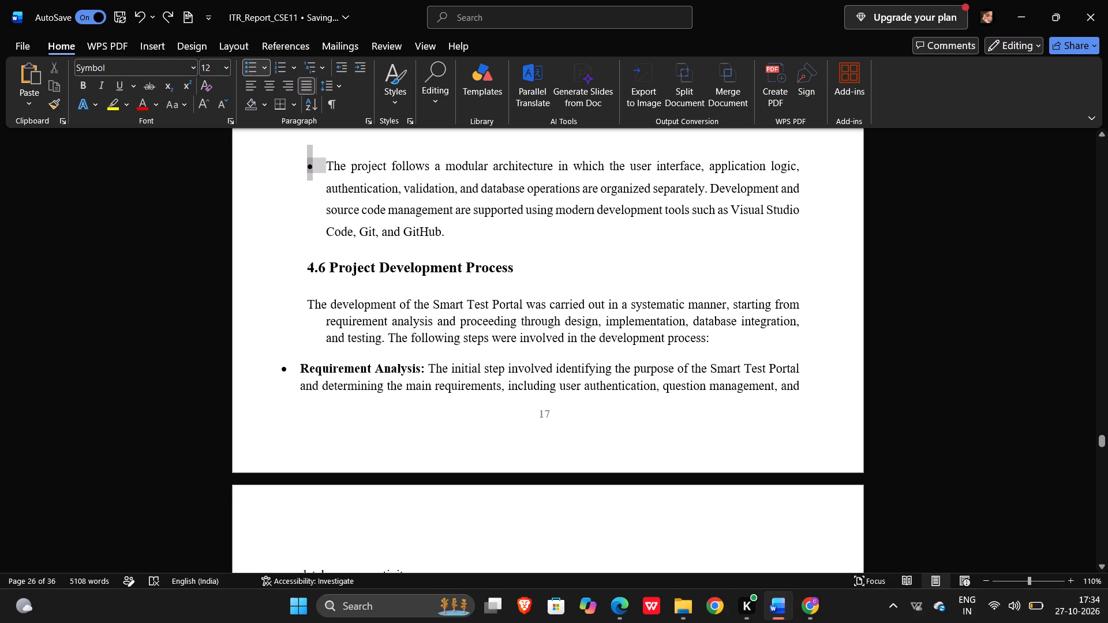
{"action": "left_click_drag", "start_coordinate": [298, 368], "coordinate": [298, 366]}
{"action": "left_click_drag", "start_coordinate": [284, 364], "coordinate": [311, 365]}
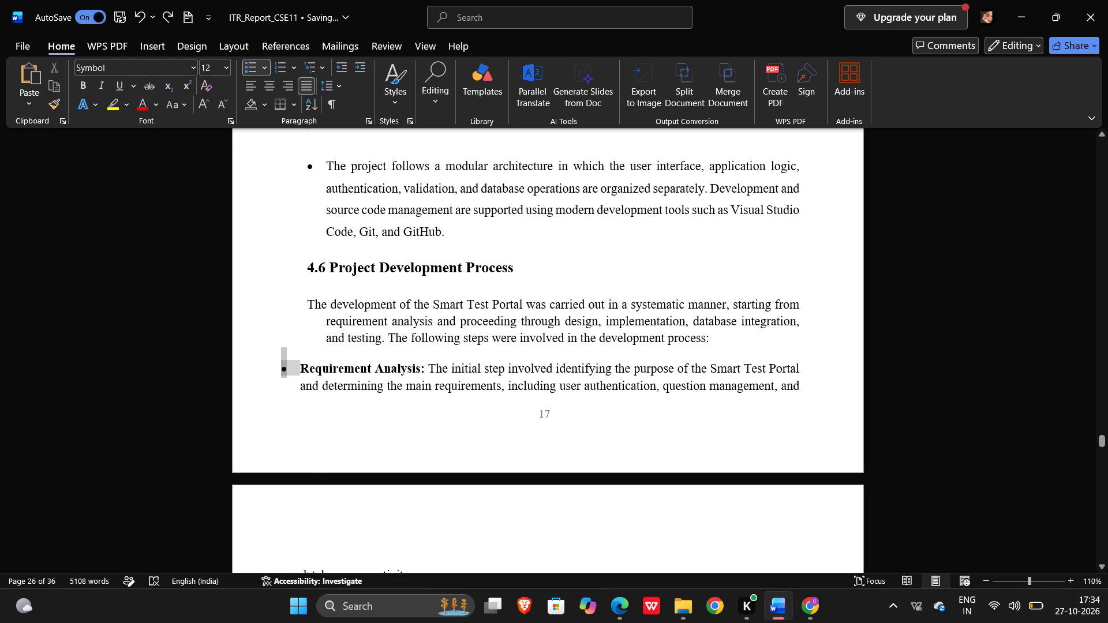
{"action": "left_click", "coordinate": [336, 437]}
Review the rest of the 4.6 bullet list and the login page figure in section 4.7 Snapshots.
{"action": "scroll", "coordinate": [336, 437], "scroll_direction": "down", "scroll_amount": 2}
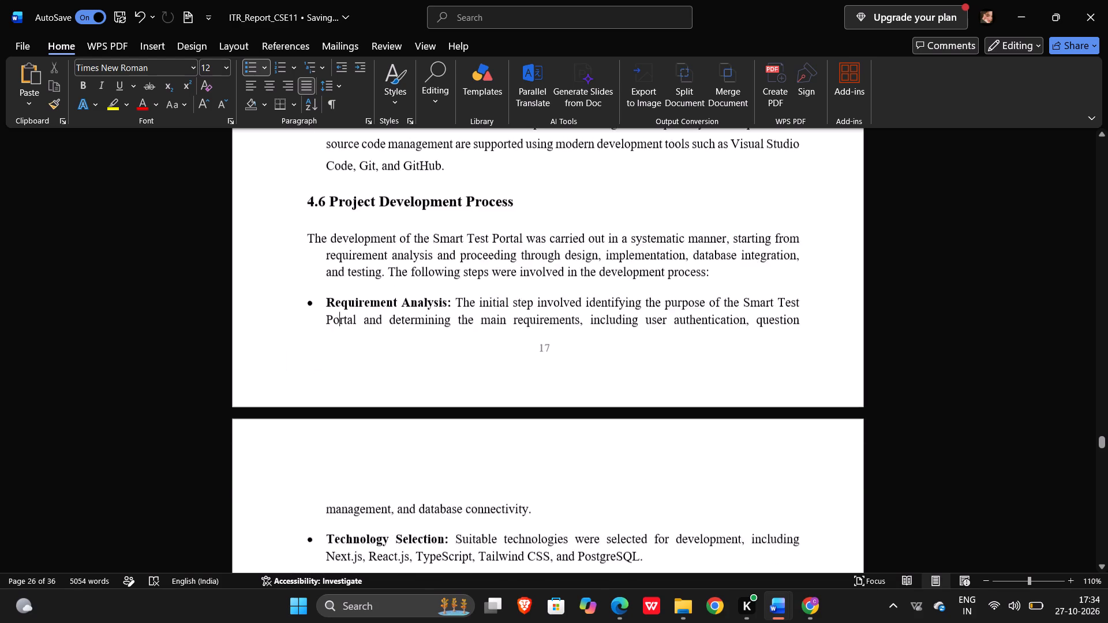
{"action": "scroll", "coordinate": [336, 437], "scroll_direction": "down", "scroll_amount": 4}
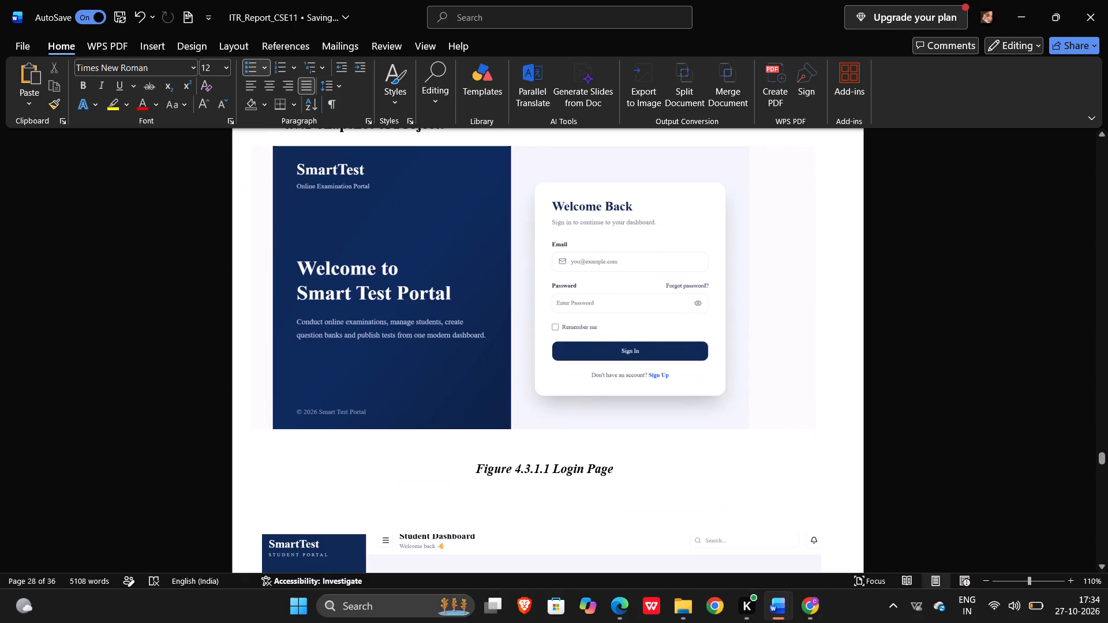
{"action": "scroll", "coordinate": [336, 437], "scroll_direction": "down", "scroll_amount": 4}
{"action": "scroll", "coordinate": [336, 437], "scroll_direction": "up", "scroll_amount": 1, "text": "ctrl"}
{"action": "scroll", "coordinate": [336, 437], "scroll_direction": "down", "scroll_amount": 1, "text": "ctrl"}
{"action": "scroll", "coordinate": [336, 437], "scroll_direction": "up", "scroll_amount": 1, "text": "ctrl"}
{"action": "scroll", "coordinate": [336, 437], "scroll_direction": "down", "scroll_amount": 1, "text": "ctrl"}
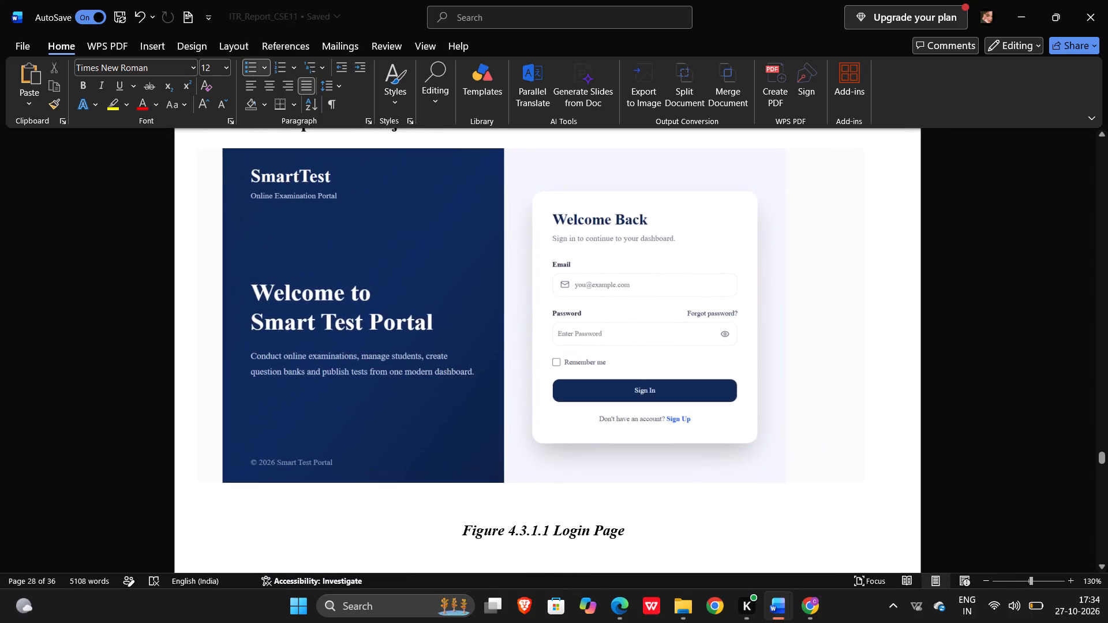
Review the section 4.7 snapshot figures, the Chapter 5 lists, and the title and acknowledgement pages at the front of the report.
{"action": "scroll", "coordinate": [336, 437], "scroll_direction": "down", "scroll_amount": 3, "text": "ctrl"}
{"action": "scroll", "coordinate": [336, 437], "scroll_direction": "down", "scroll_amount": 8}
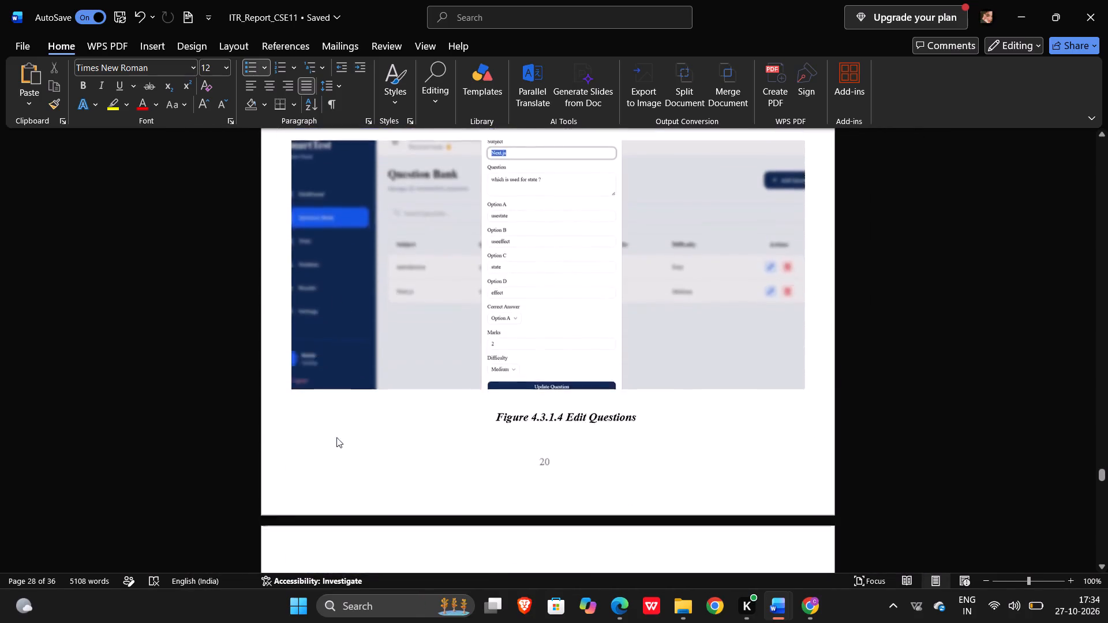
{"action": "scroll", "coordinate": [336, 437], "scroll_direction": "down", "scroll_amount": 12}
{"action": "scroll", "coordinate": [336, 437], "scroll_direction": "up", "scroll_amount": 2}
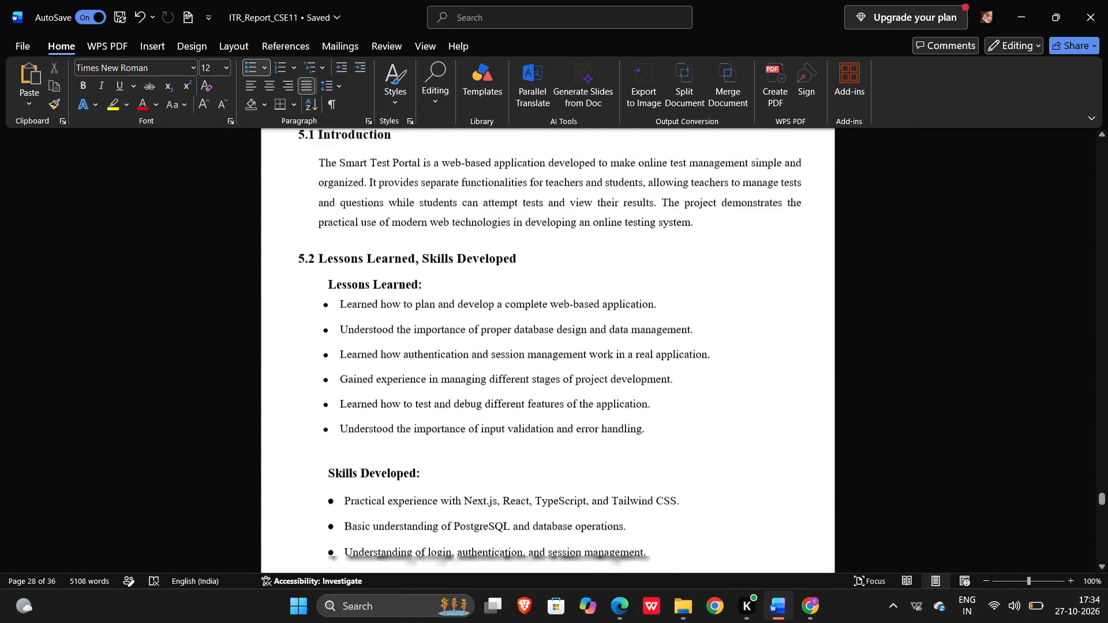
{"action": "scroll", "coordinate": [336, 437], "scroll_direction": "up", "scroll_amount": 19}
{"action": "scroll", "coordinate": [336, 437], "scroll_direction": "up", "scroll_amount": 6}
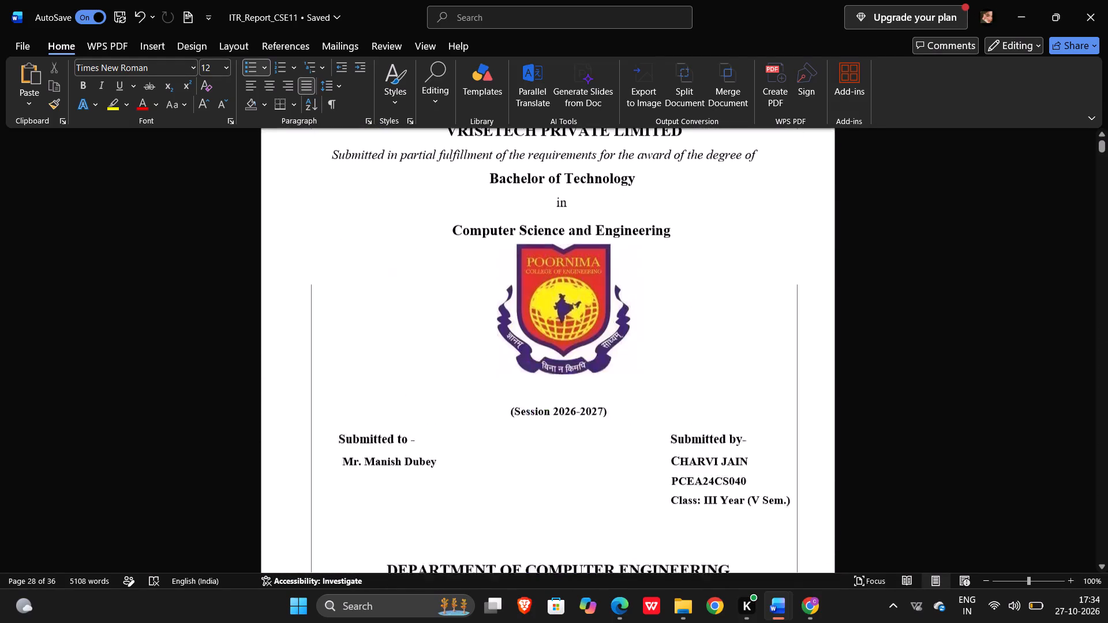
{"action": "scroll", "coordinate": [336, 437], "scroll_direction": "up", "scroll_amount": 8}
{"action": "scroll", "coordinate": [336, 437], "scroll_direction": "down", "scroll_amount": 20}
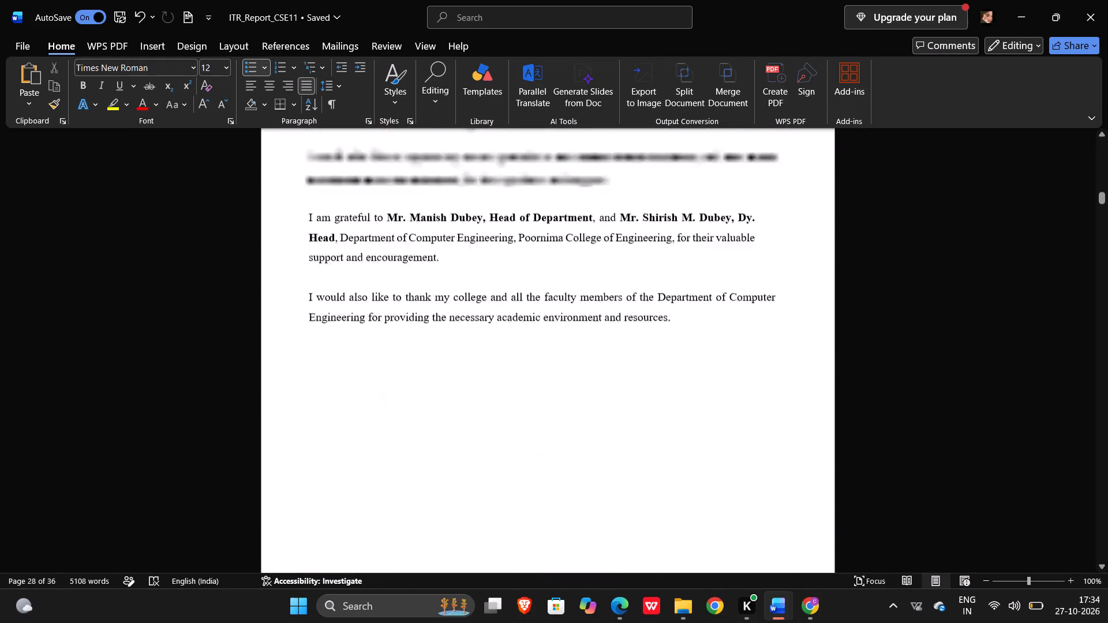
Examine the numbered entries of the REFERENCES list at the end of the report.
{"action": "left_click_drag", "start_coordinate": [1101, 315], "coordinate": [1099, 400]}
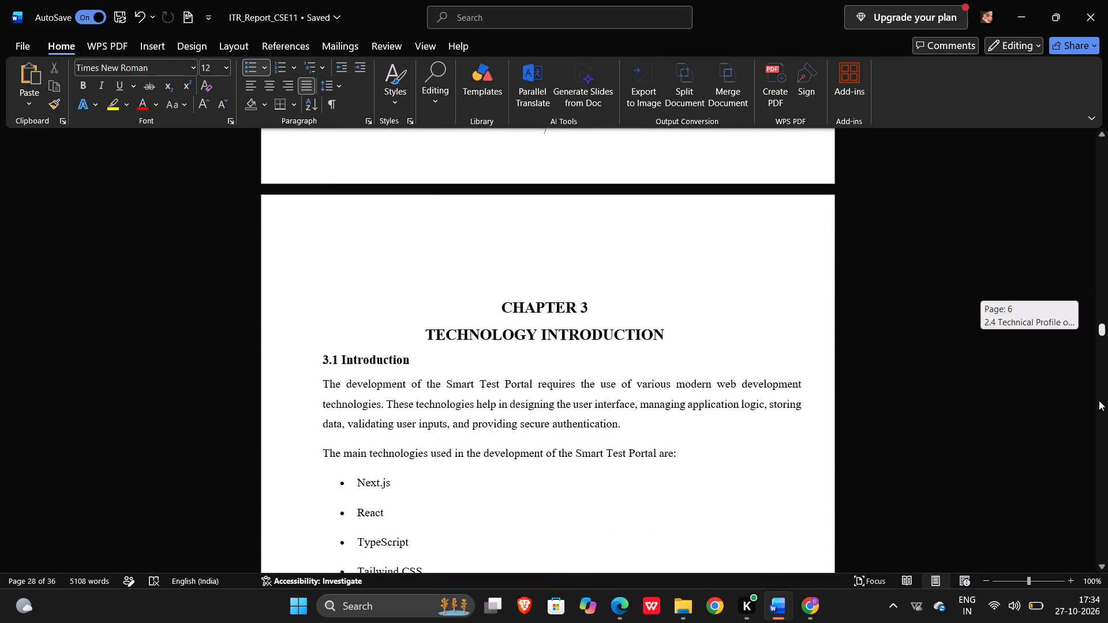
{"action": "left_click_drag", "start_coordinate": [1099, 400], "coordinate": [1102, 567]}
{"action": "scroll", "coordinate": [678, 351], "scroll_direction": "up", "scroll_amount": 6}
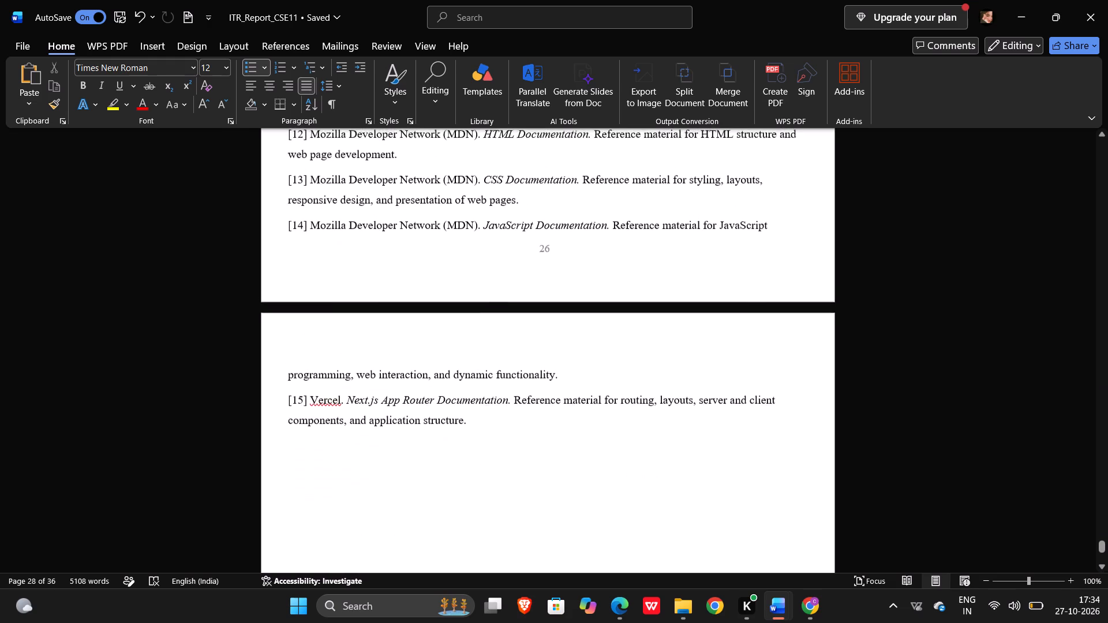
{"action": "scroll", "coordinate": [678, 351], "scroll_direction": "up", "scroll_amount": 6}
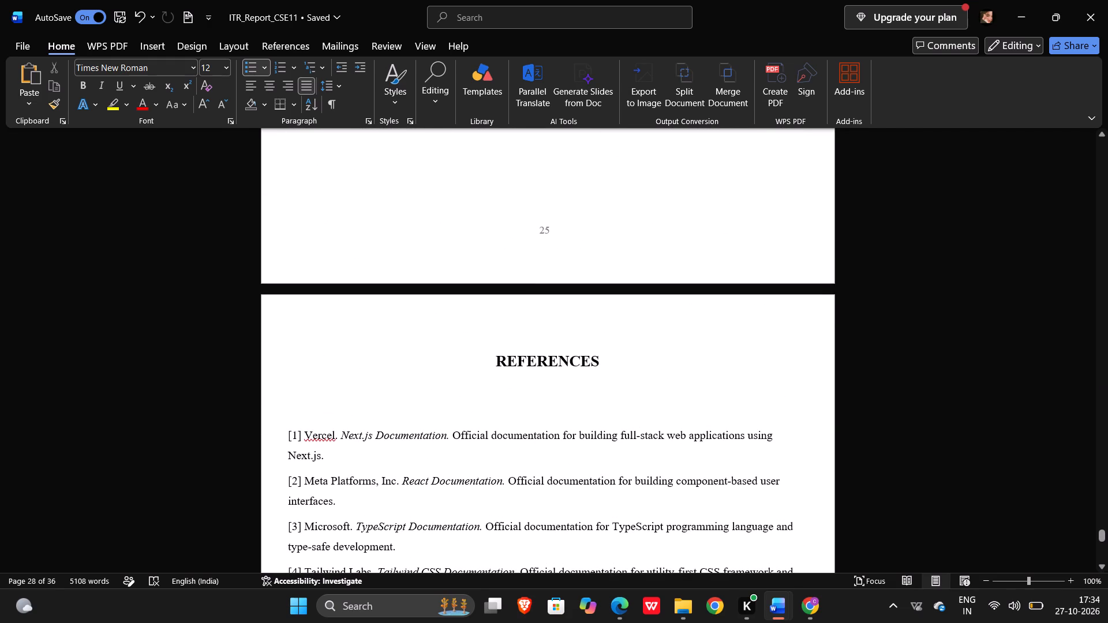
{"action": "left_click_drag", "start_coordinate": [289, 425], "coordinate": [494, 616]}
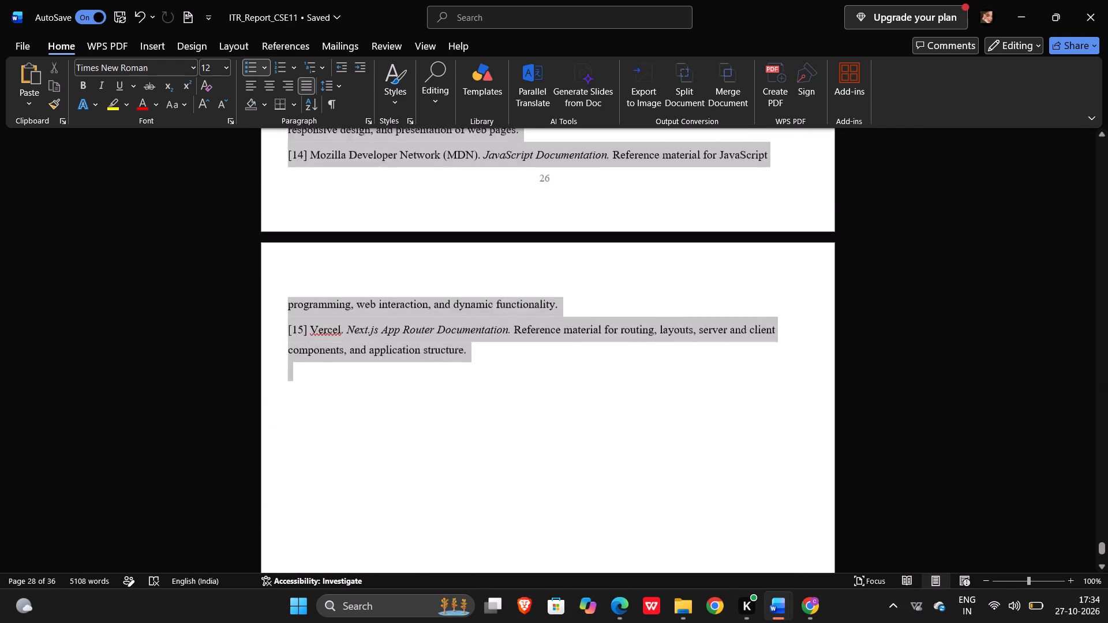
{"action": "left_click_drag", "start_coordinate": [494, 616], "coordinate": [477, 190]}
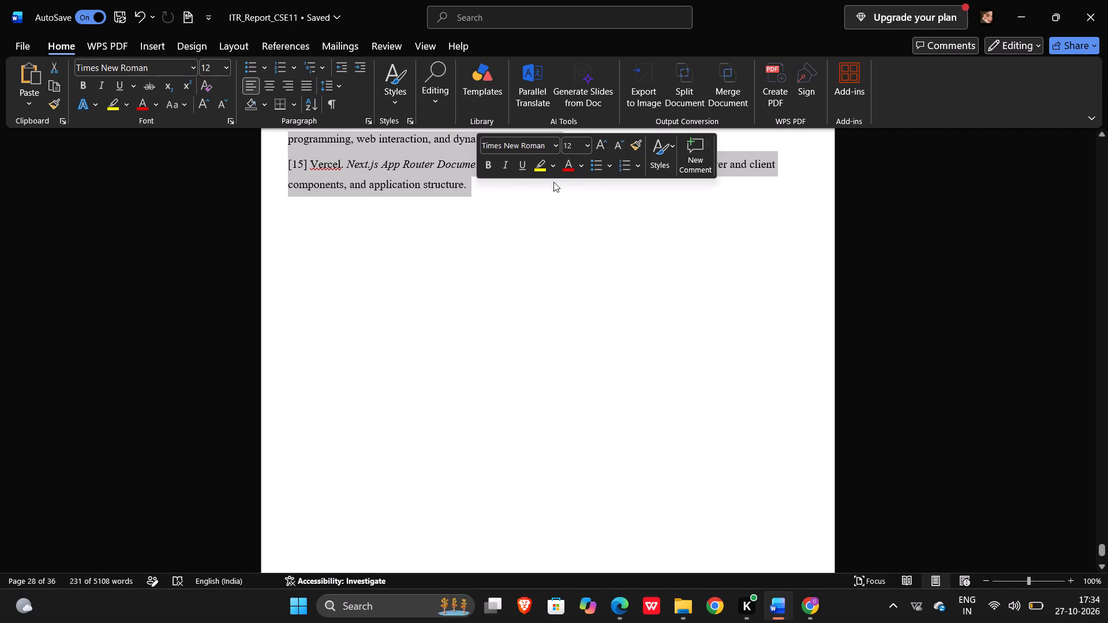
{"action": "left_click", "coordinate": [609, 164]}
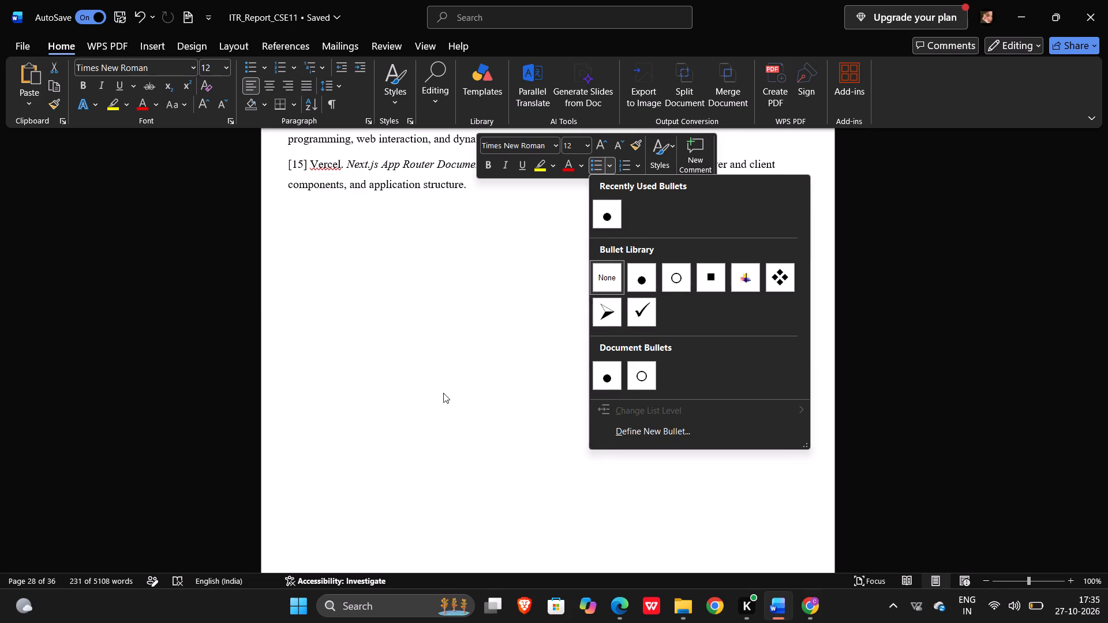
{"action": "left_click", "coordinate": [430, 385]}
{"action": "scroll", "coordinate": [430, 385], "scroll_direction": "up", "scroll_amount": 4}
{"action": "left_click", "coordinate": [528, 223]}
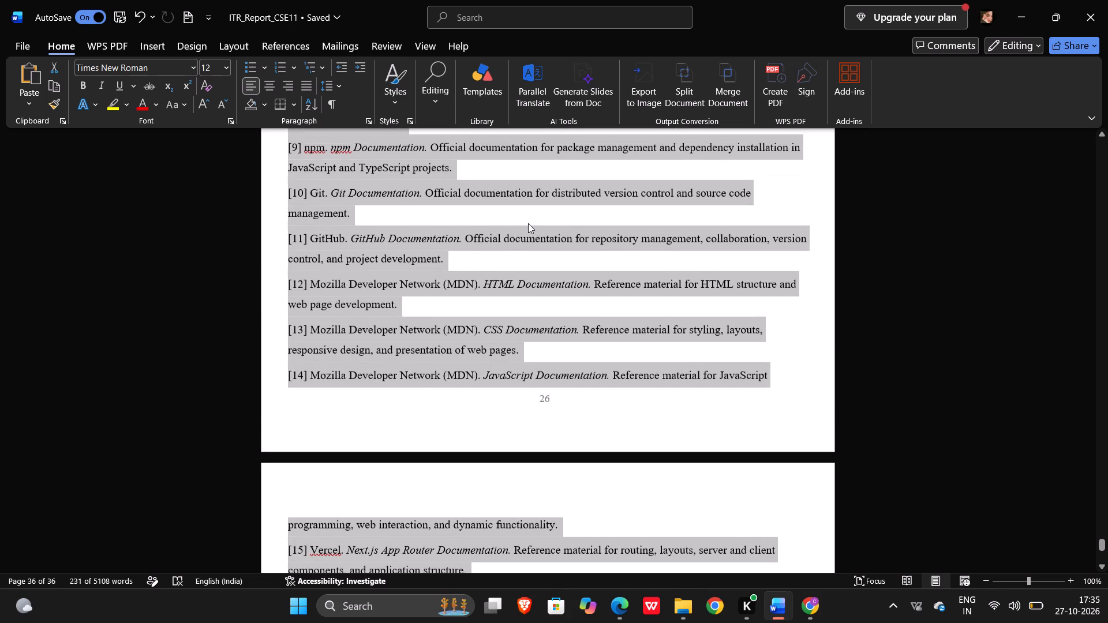
Review the report backwards from REFERENCES through Chapter 5, the snapshot figures and Chapter 4, checking layout and list alignment.
{"action": "scroll", "coordinate": [528, 223], "scroll_direction": "up", "scroll_amount": 4}
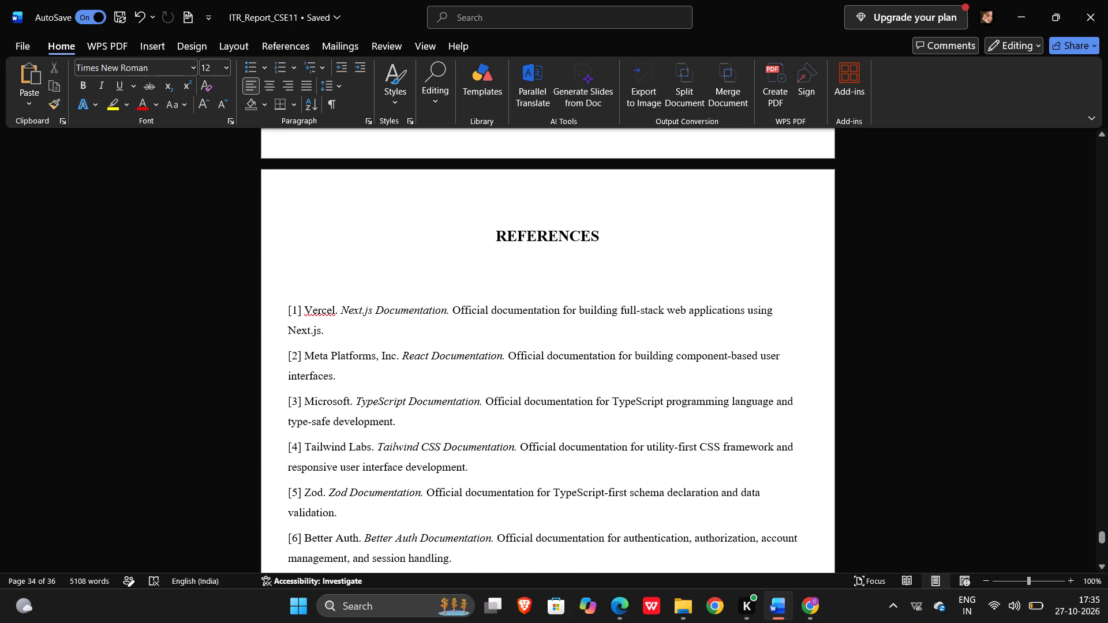
{"action": "scroll", "coordinate": [545, 310], "scroll_direction": "up", "scroll_amount": 5}
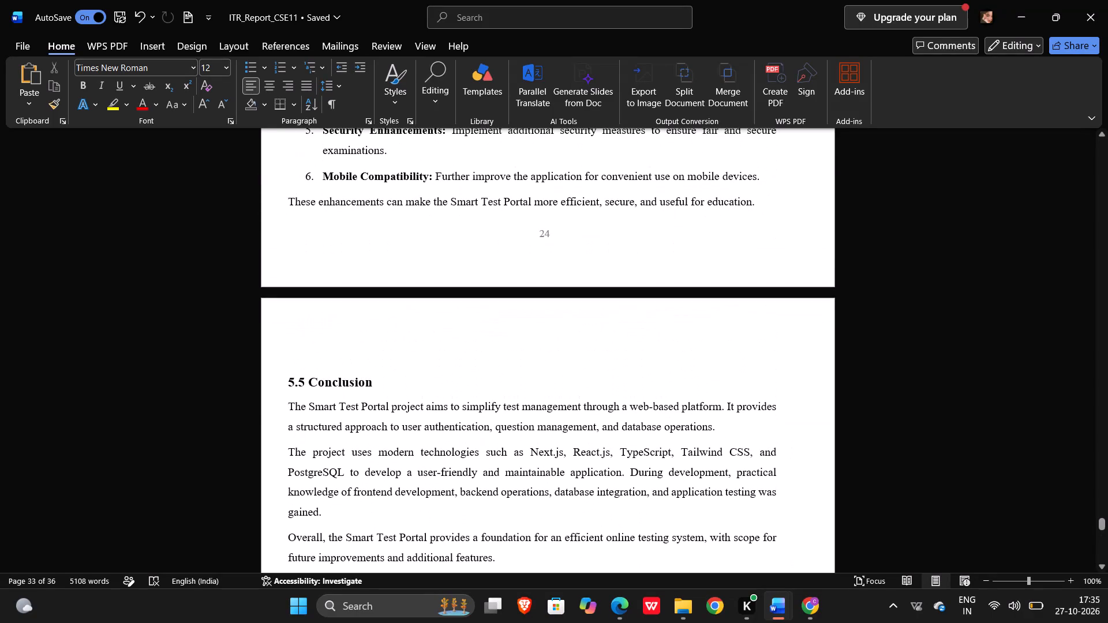
{"action": "scroll", "coordinate": [545, 310], "scroll_direction": "up", "scroll_amount": 4}
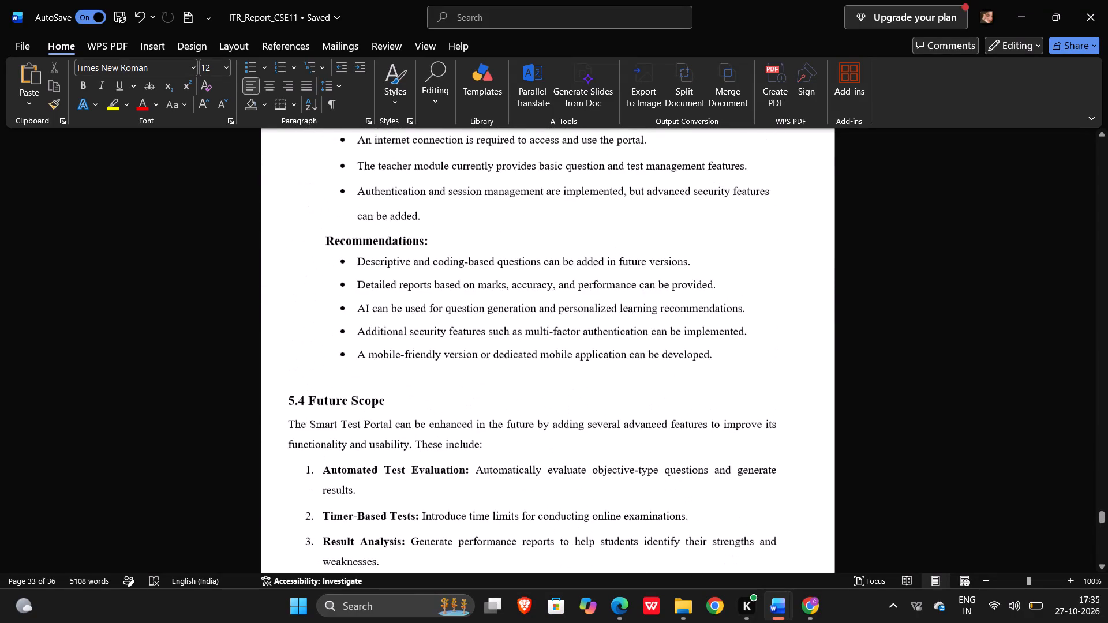
{"action": "scroll", "coordinate": [545, 310], "scroll_direction": "up", "scroll_amount": 2}
{"action": "scroll", "coordinate": [545, 310], "scroll_direction": "down", "scroll_amount": 4}
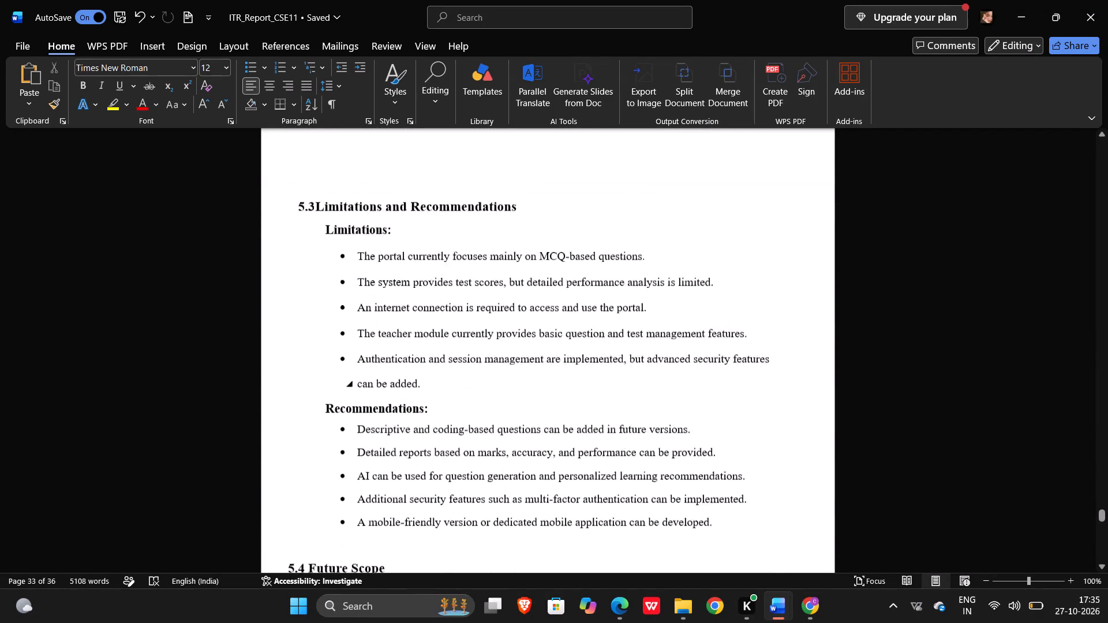
{"action": "scroll", "coordinate": [545, 310], "scroll_direction": "down", "scroll_amount": 2}
{"action": "scroll", "coordinate": [545, 310], "scroll_direction": "up", "scroll_amount": 10}
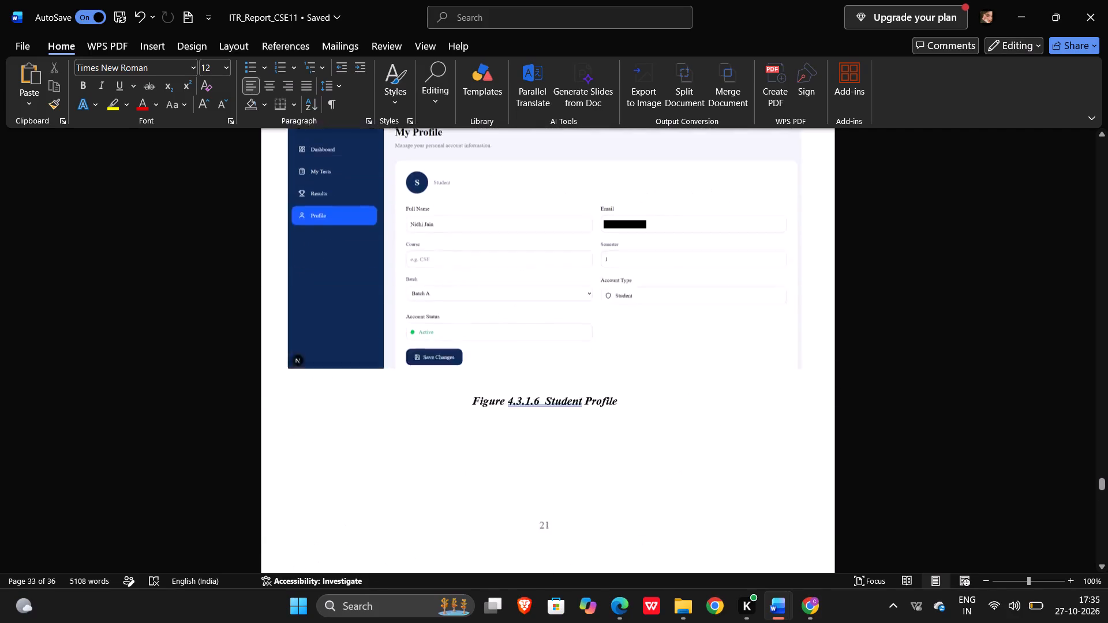
{"action": "scroll", "coordinate": [545, 310], "scroll_direction": "up", "scroll_amount": 4}
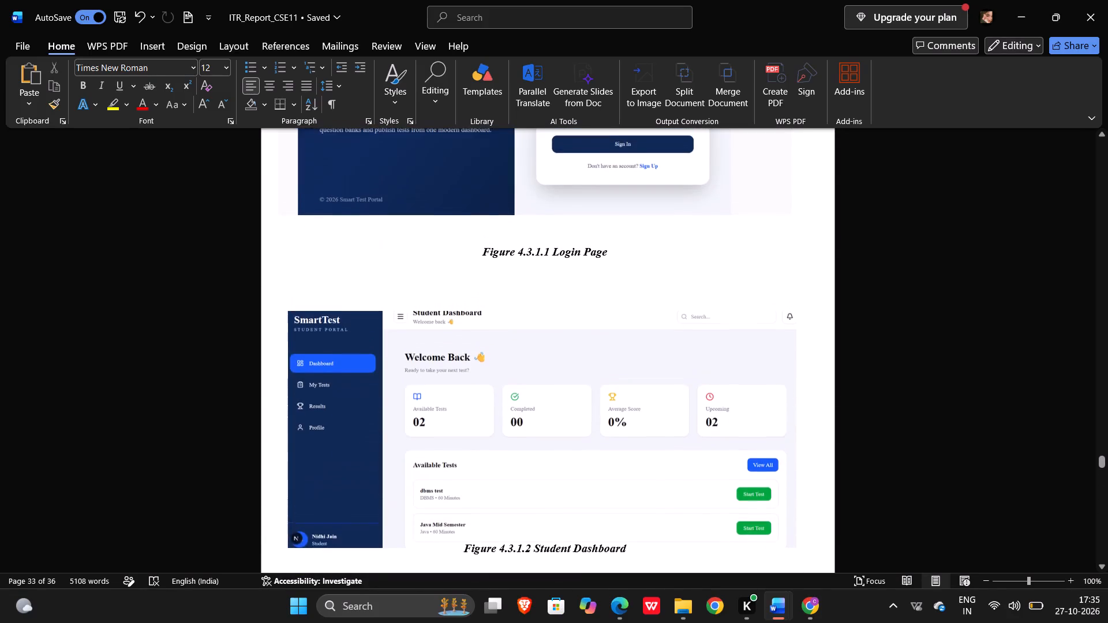
{"action": "scroll", "coordinate": [545, 310], "scroll_direction": "up", "scroll_amount": 9}
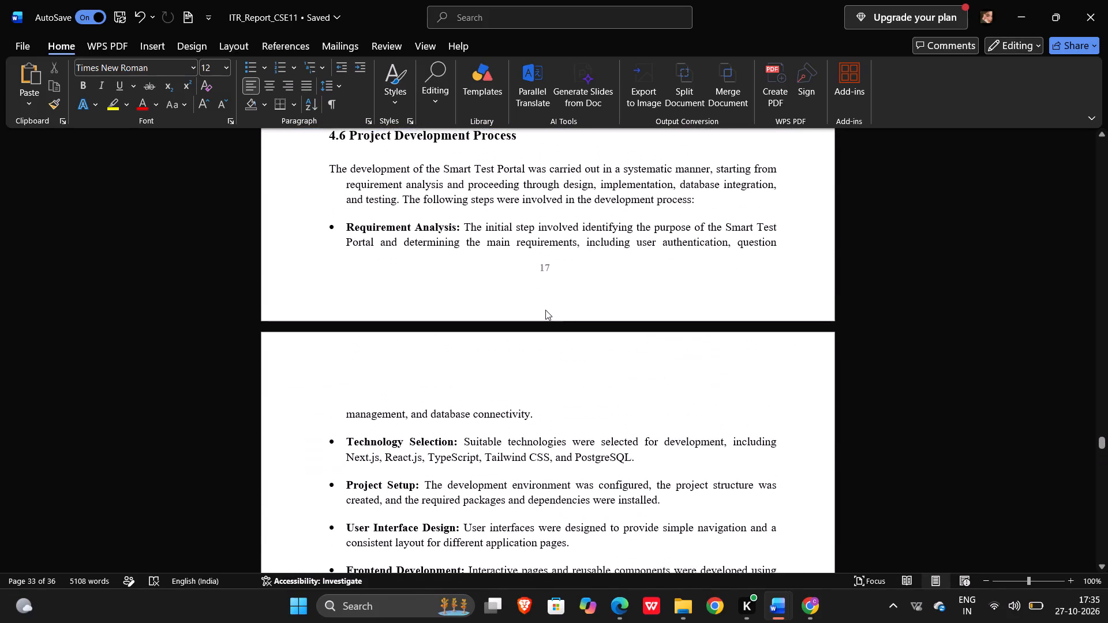
{"action": "scroll", "coordinate": [545, 310], "scroll_direction": "up", "scroll_amount": 5}
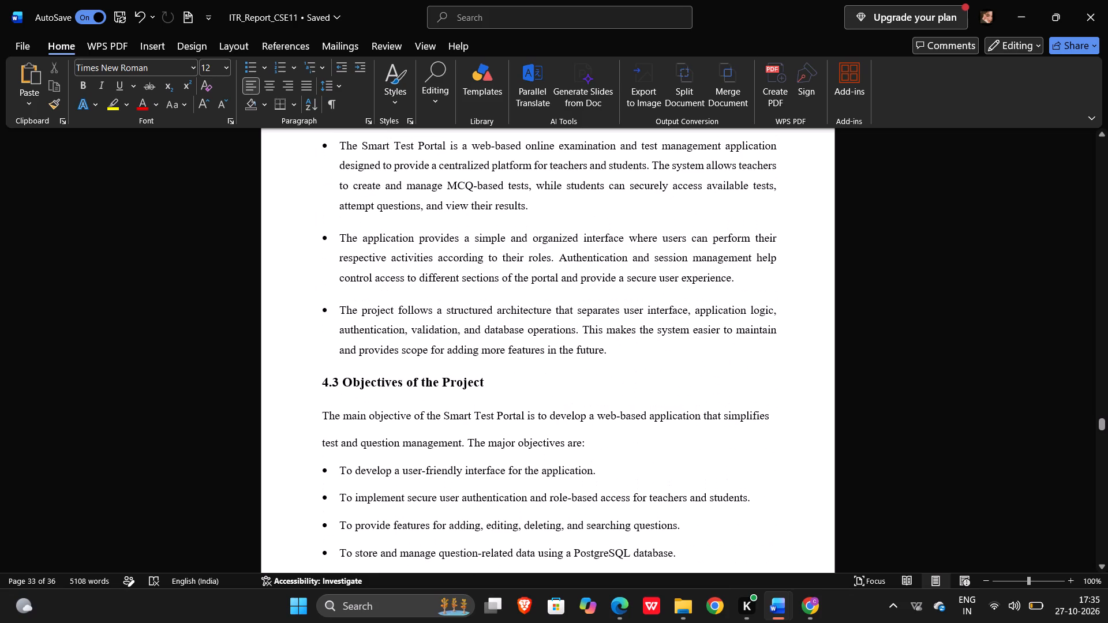
{"action": "scroll", "coordinate": [545, 310], "scroll_direction": "up", "scroll_amount": 5}
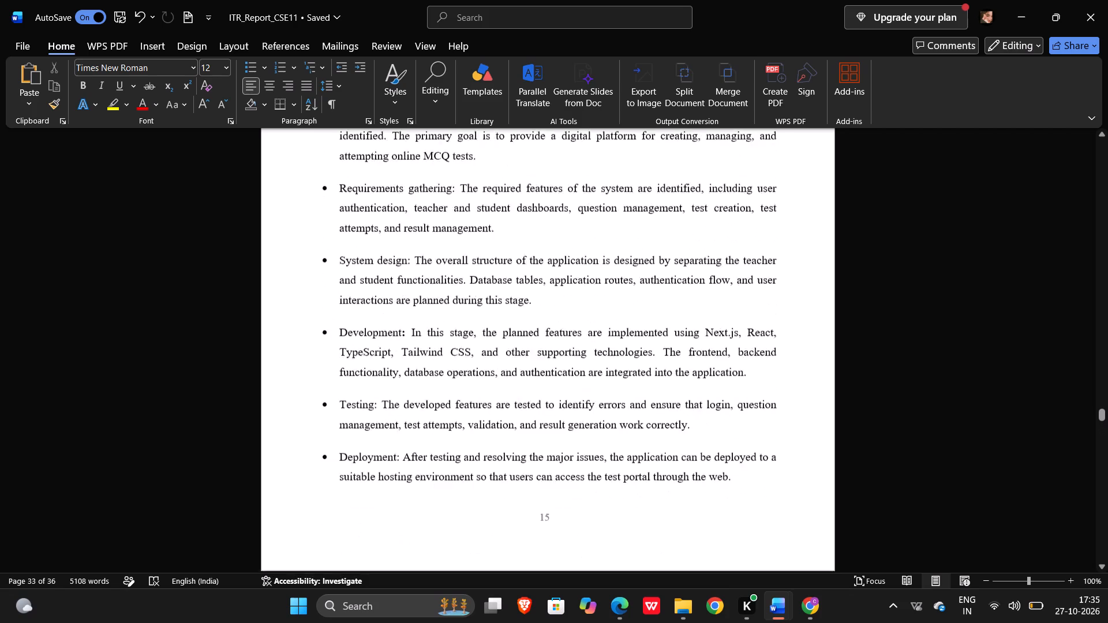
Review the Chapter 3 technology sections, the table of contents, the declaration page and the list of figures.
{"action": "scroll", "coordinate": [514, 290], "scroll_direction": "up", "scroll_amount": 6}
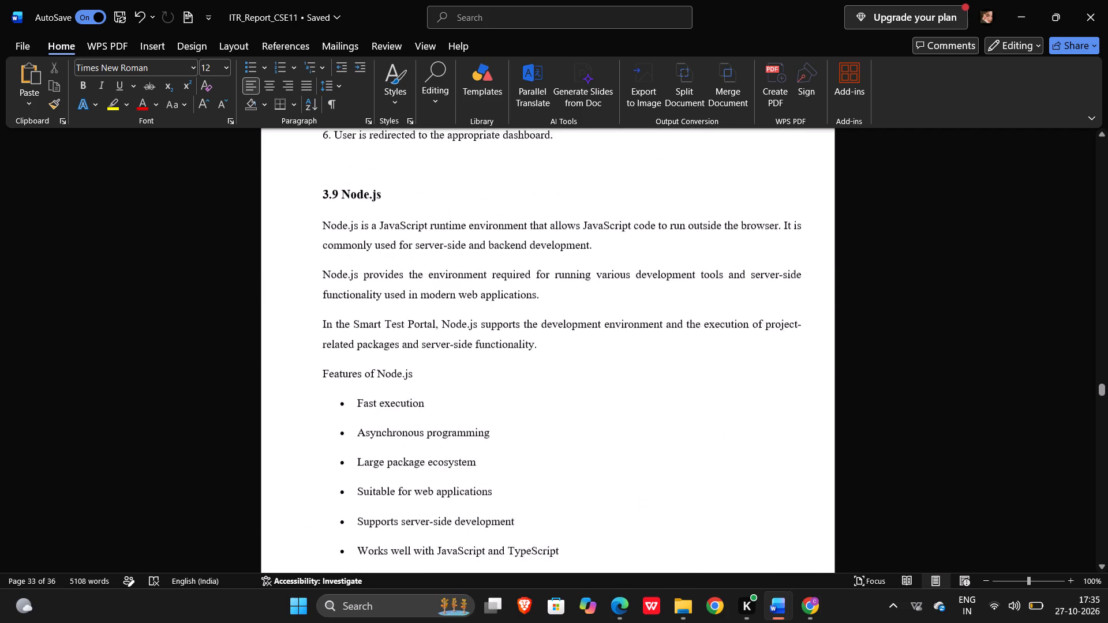
{"action": "scroll", "coordinate": [514, 290], "scroll_direction": "up", "scroll_amount": 16}
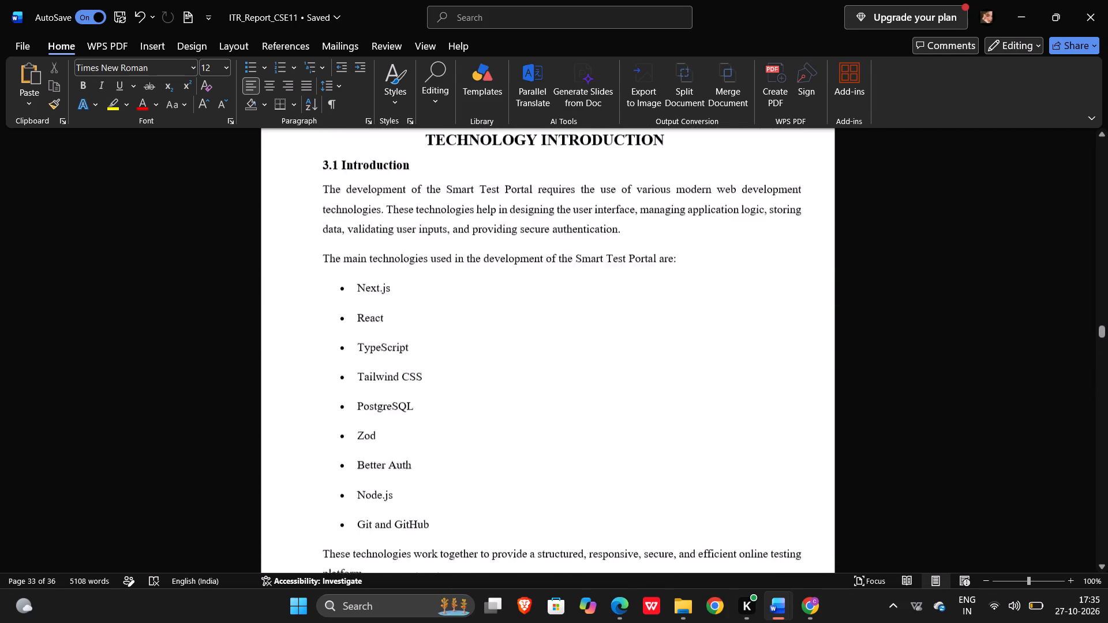
{"action": "scroll", "coordinate": [514, 290], "scroll_direction": "up", "scroll_amount": 20}
{"action": "scroll", "coordinate": [514, 290], "scroll_direction": "up", "scroll_amount": 20}
{"action": "scroll", "coordinate": [514, 290], "scroll_direction": "up", "scroll_amount": 20}
{"action": "scroll", "coordinate": [1083, 242], "scroll_direction": "up", "scroll_amount": 20}
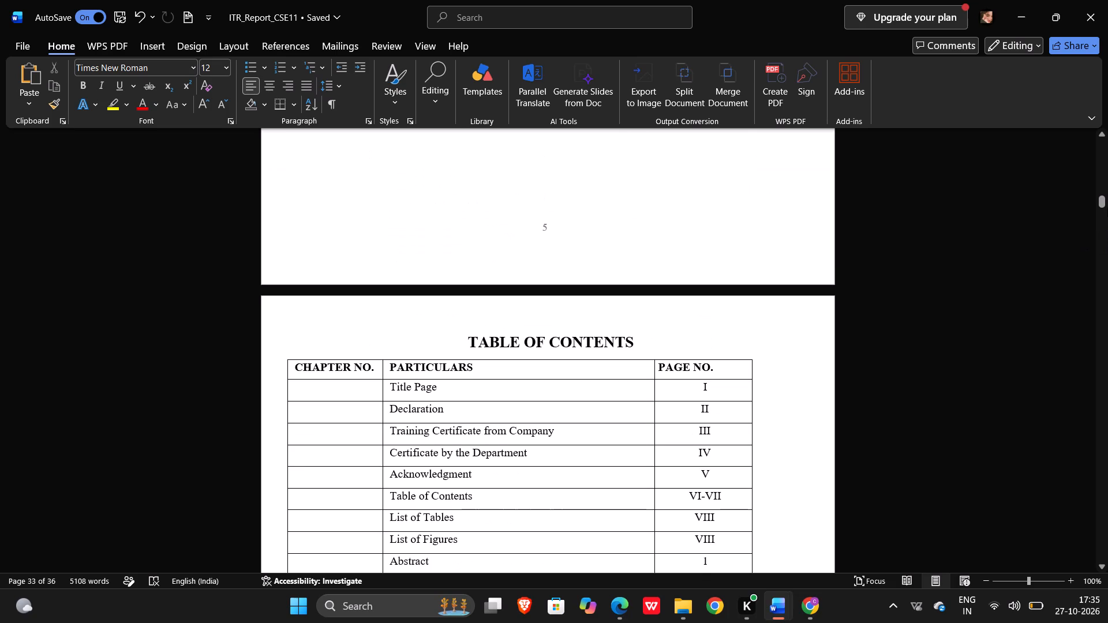
{"action": "left_click_drag", "start_coordinate": [1104, 201], "coordinate": [1107, 122]}
{"action": "scroll", "coordinate": [757, 423], "scroll_direction": "down", "scroll_amount": 8}
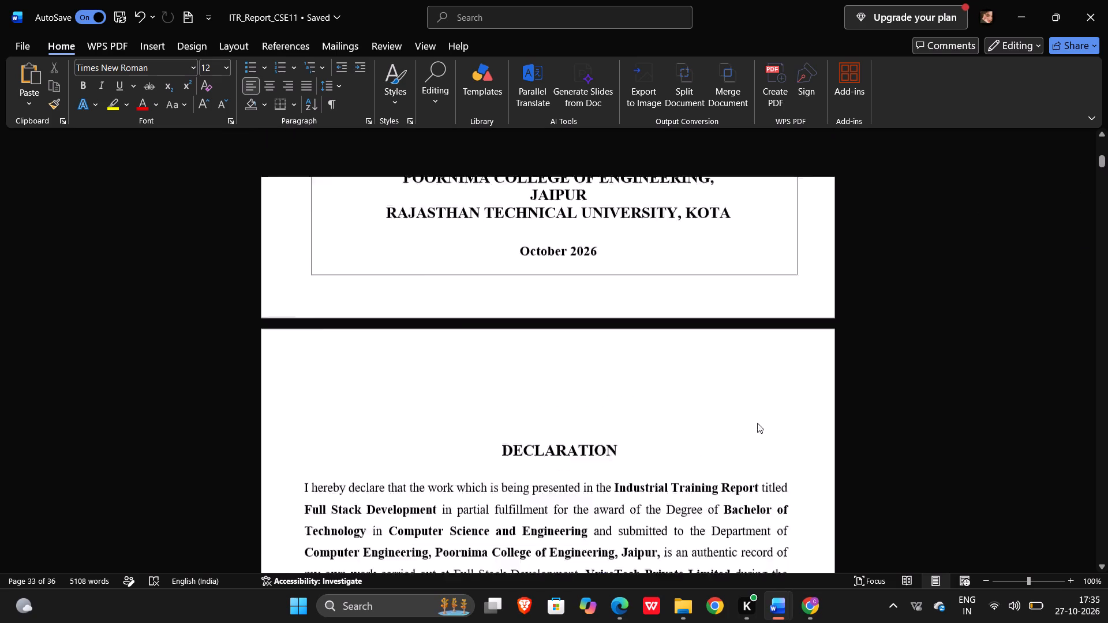
{"action": "scroll", "coordinate": [757, 423], "scroll_direction": "down", "scroll_amount": 10}
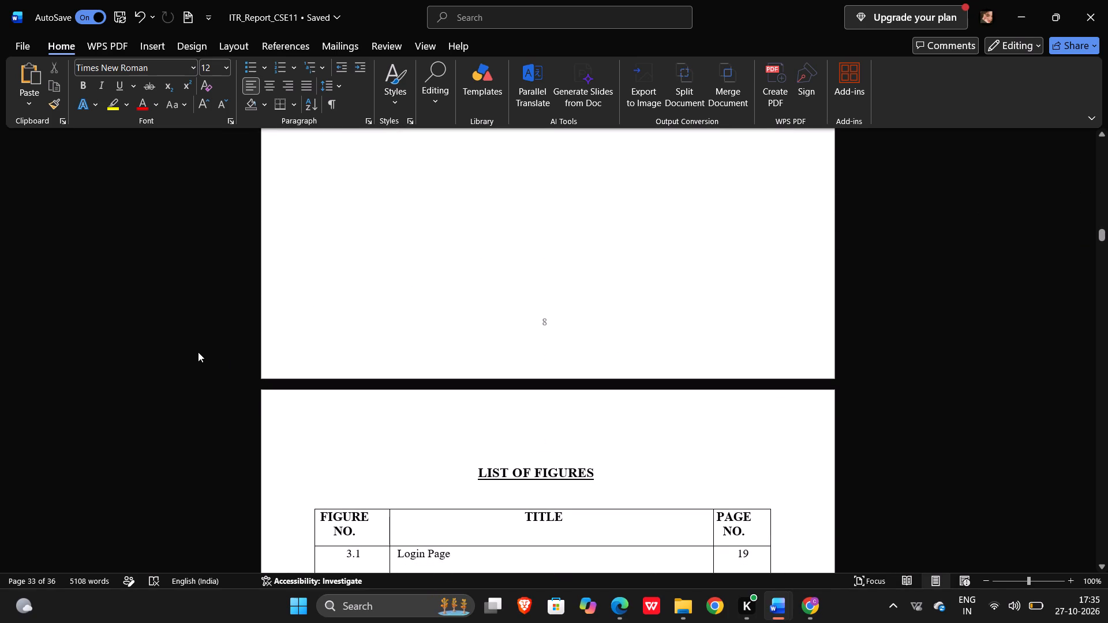
{"action": "scroll", "coordinate": [198, 352], "scroll_direction": "down", "scroll_amount": 17}
Save a copy of the report to the Desktop folder as a Word document named ITR_REPORT_FINAL_CSE.
{"action": "left_click", "coordinate": [29, 36]}
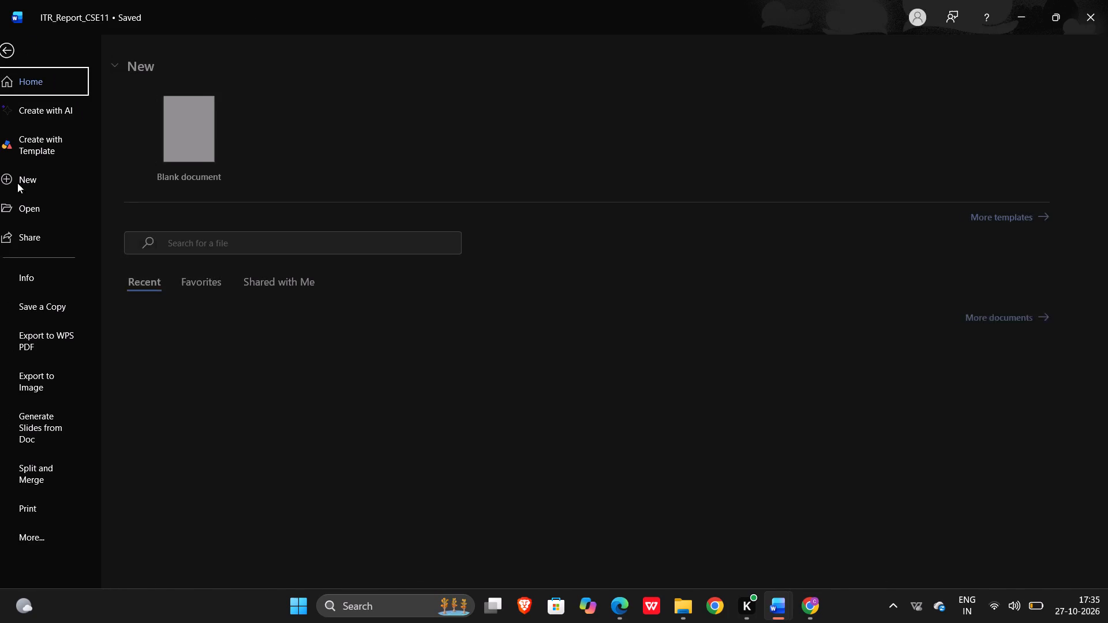
{"action": "left_click", "coordinate": [52, 305]}
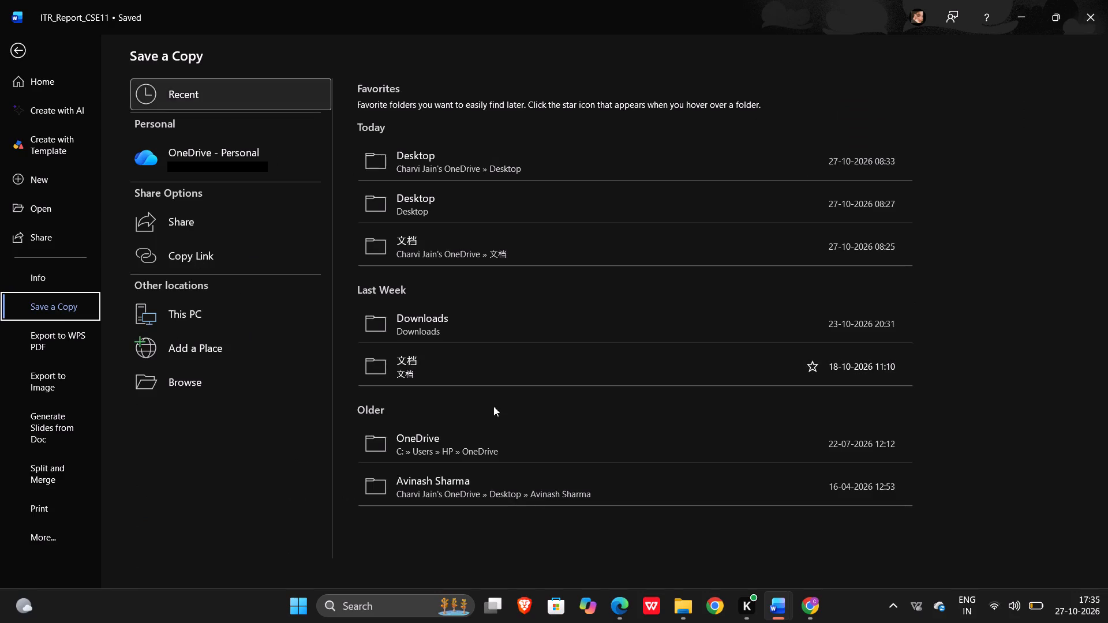
{"action": "left_click", "coordinate": [508, 202]}
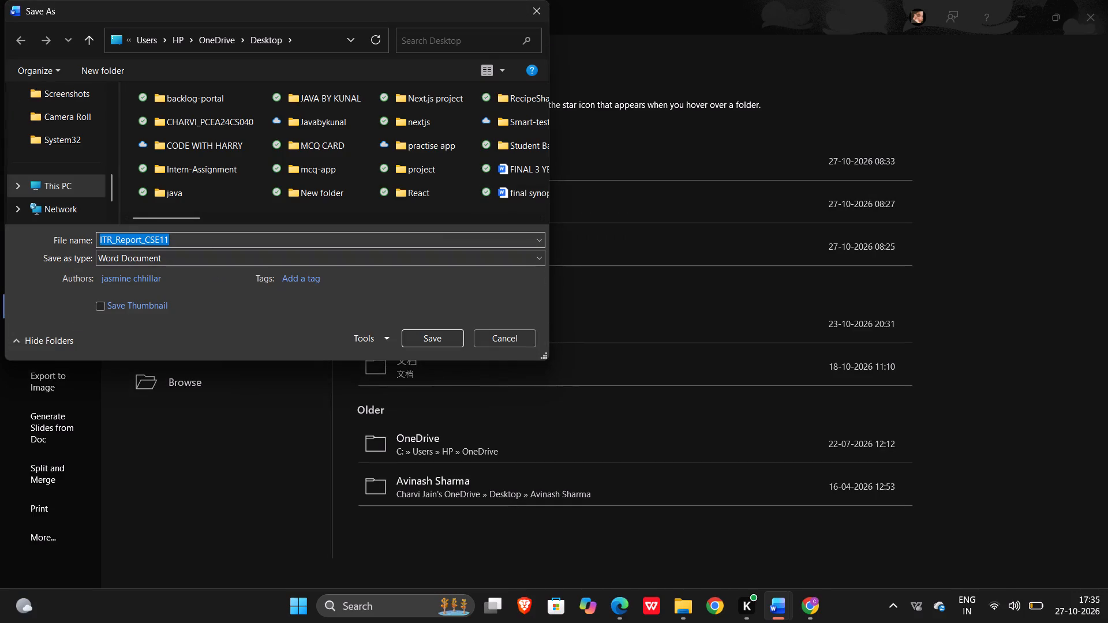
{"action": "key", "text": "BackSpace"}
{"action": "type", "text": "ITR"}
{"action": "key", "text": "shift+underscore"}
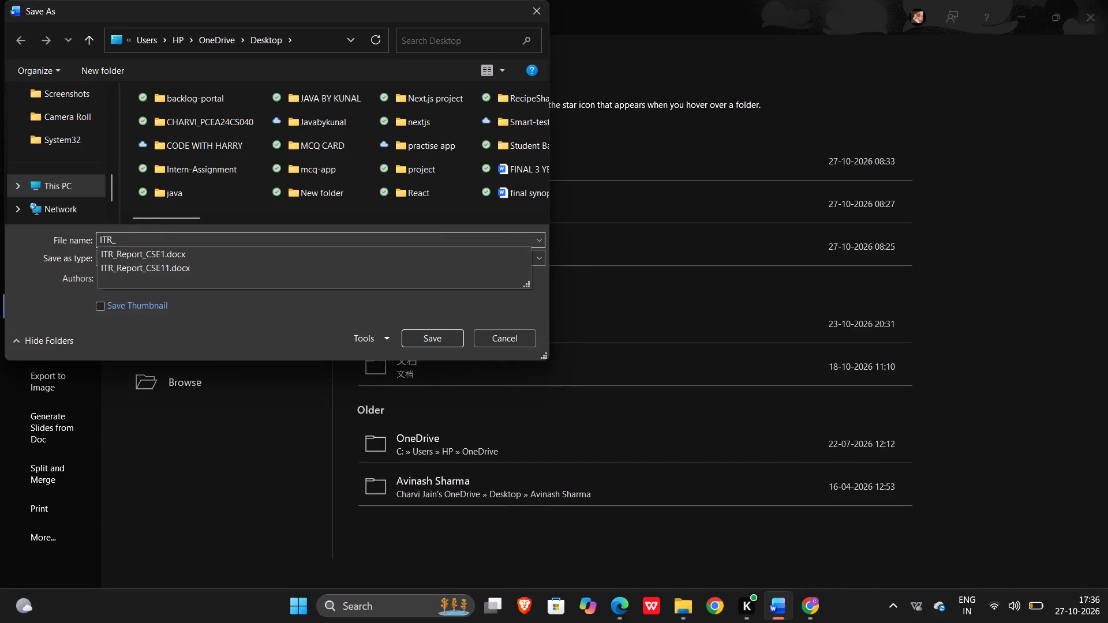
{"action": "type", "text": "REPORT"}
{"action": "type", "text": "_FINAL"}
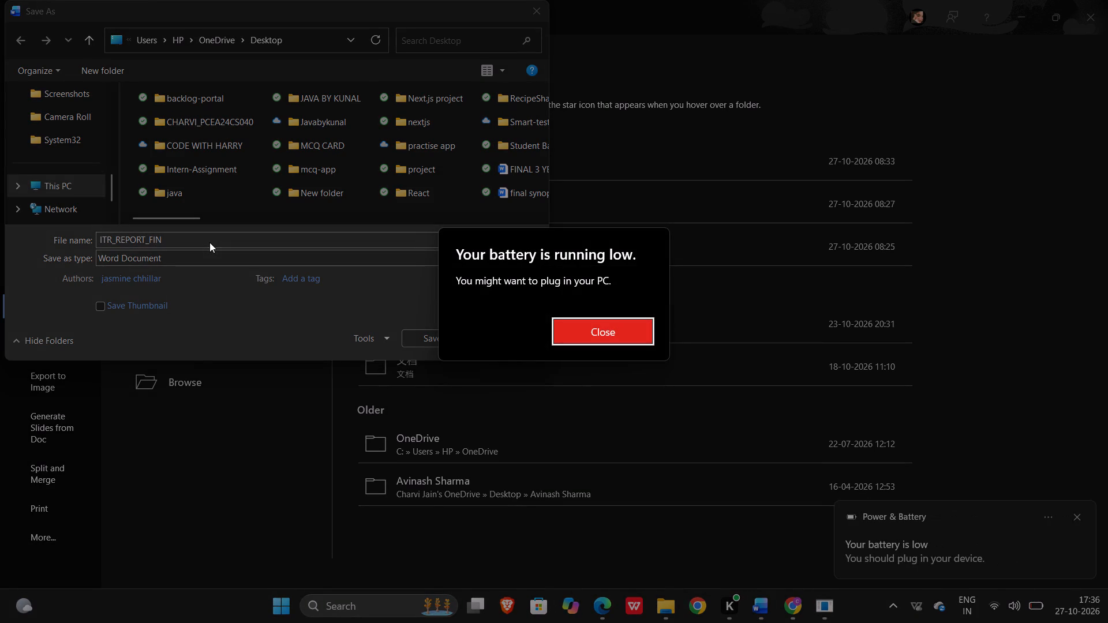
{"action": "left_click", "coordinate": [550, 330]}
{"action": "left_click", "coordinate": [570, 330]}
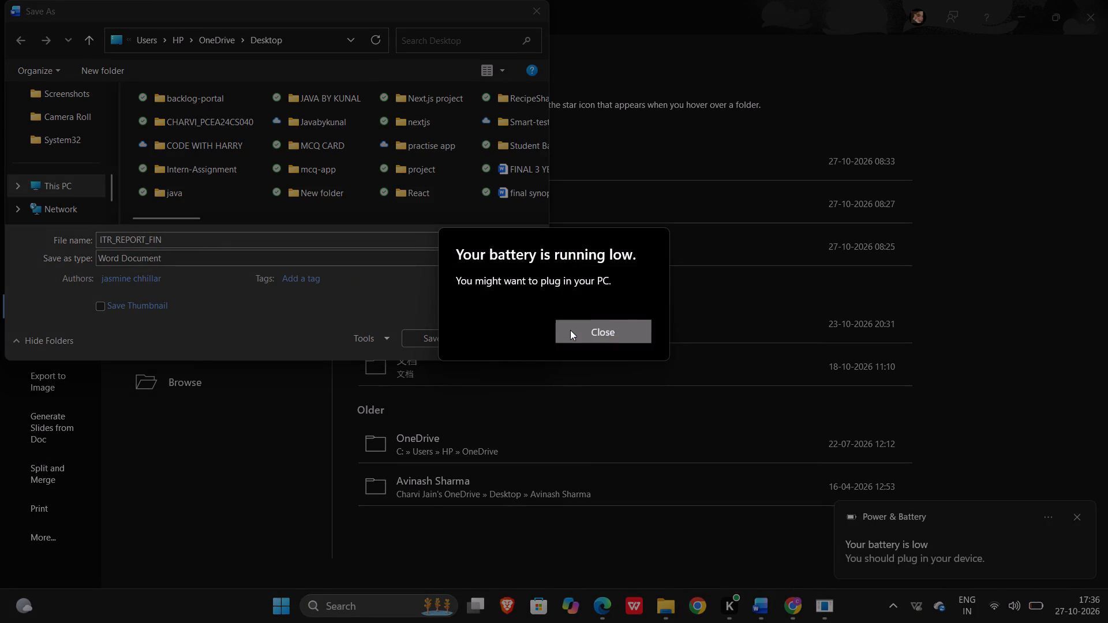
{"action": "left_click", "coordinate": [274, 239]}
{"action": "type", "text": "AL"}
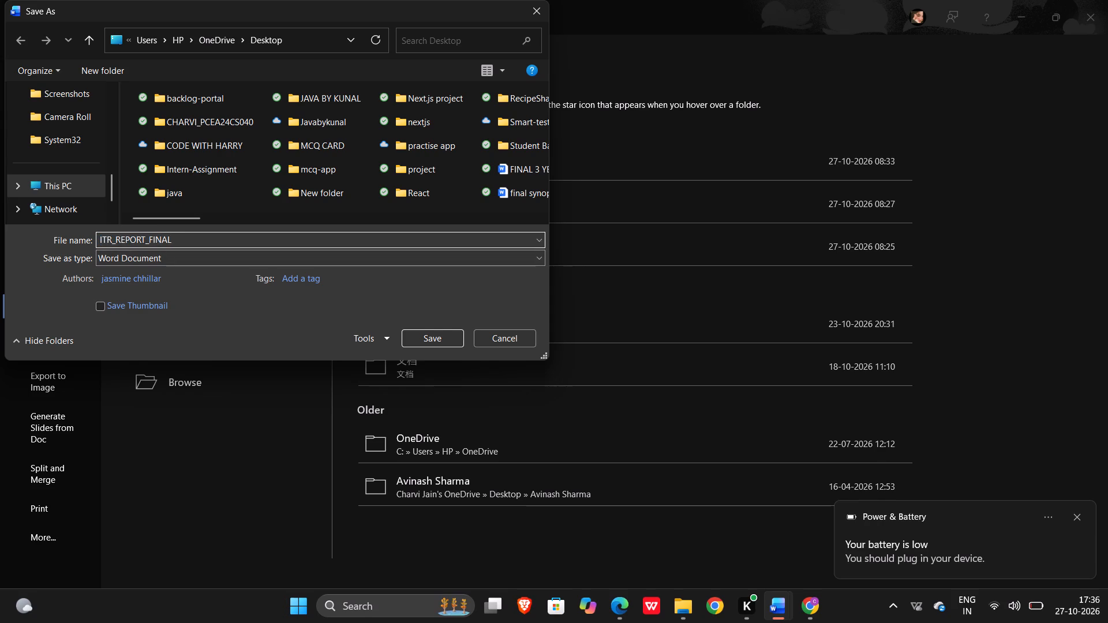
{"action": "type", "text": "_CSE"}
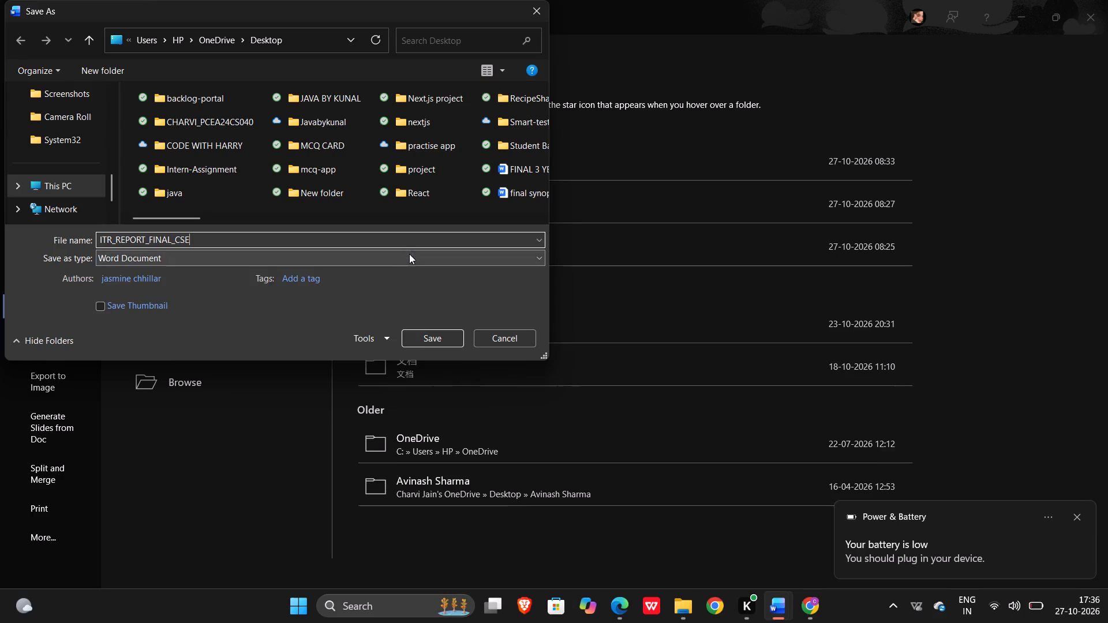
{"action": "left_click", "coordinate": [422, 339]}
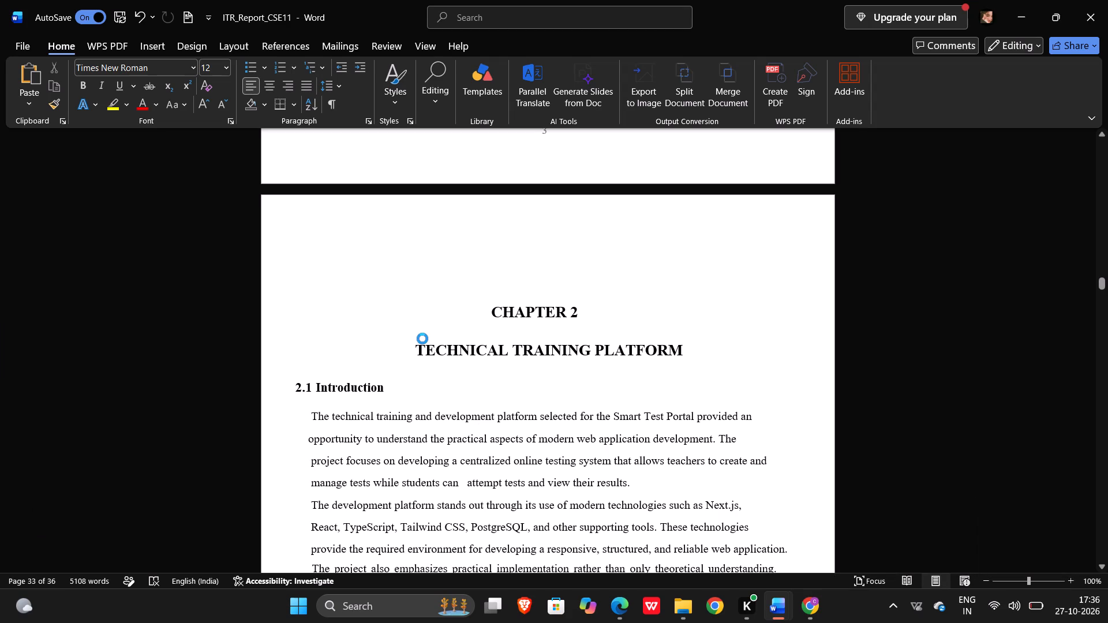
Minimize the saved report window and open the Windows search.
{"action": "left_click", "coordinate": [1028, 0]}
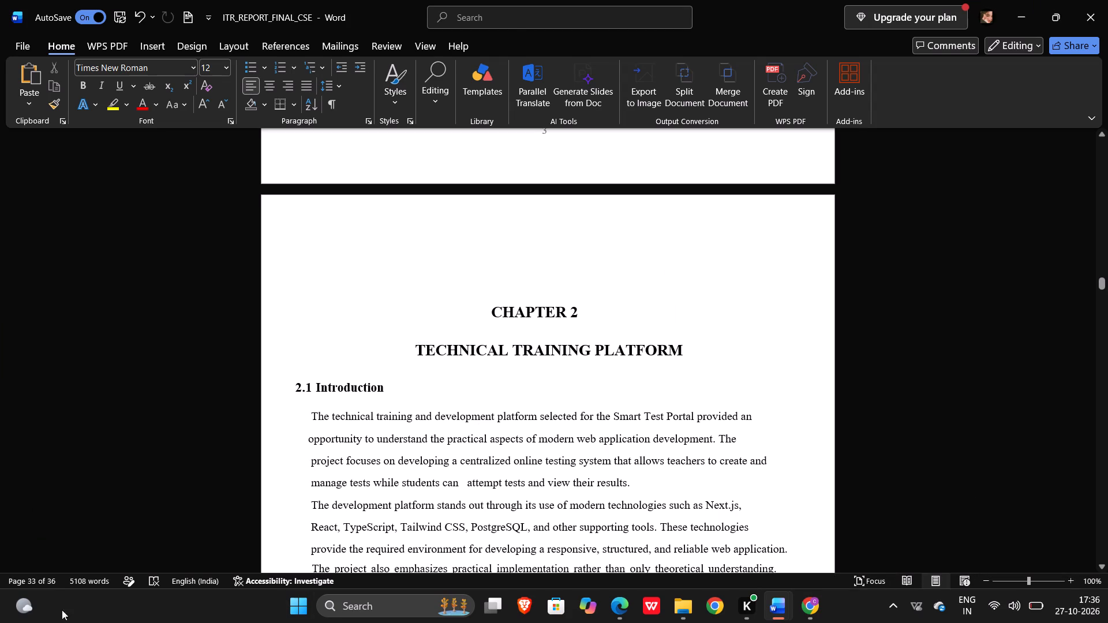
{"action": "left_click", "coordinate": [367, 601]}
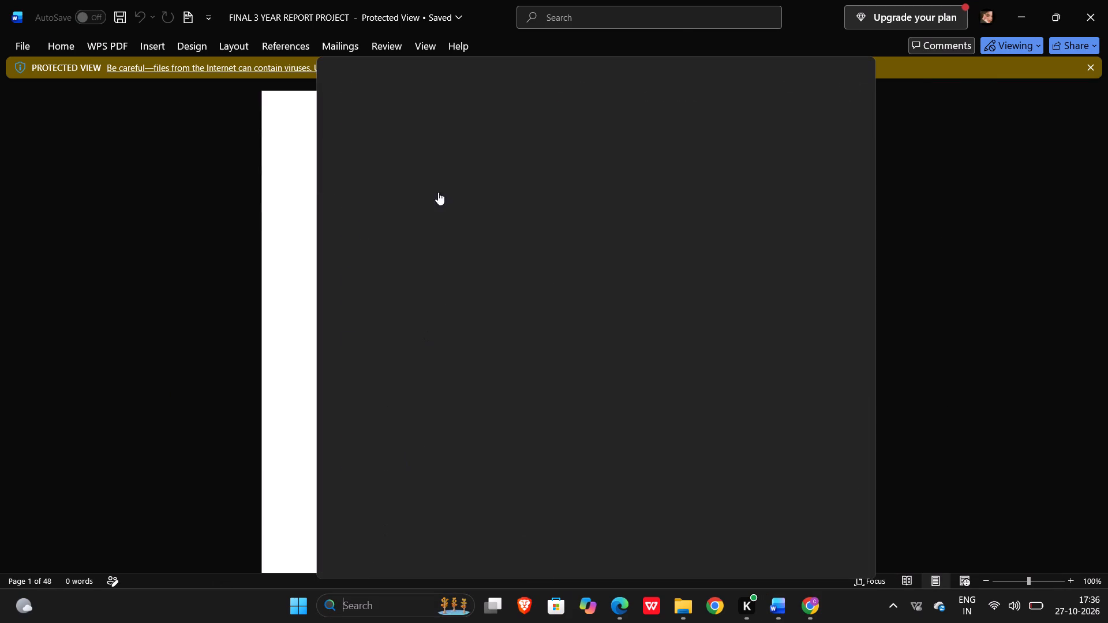
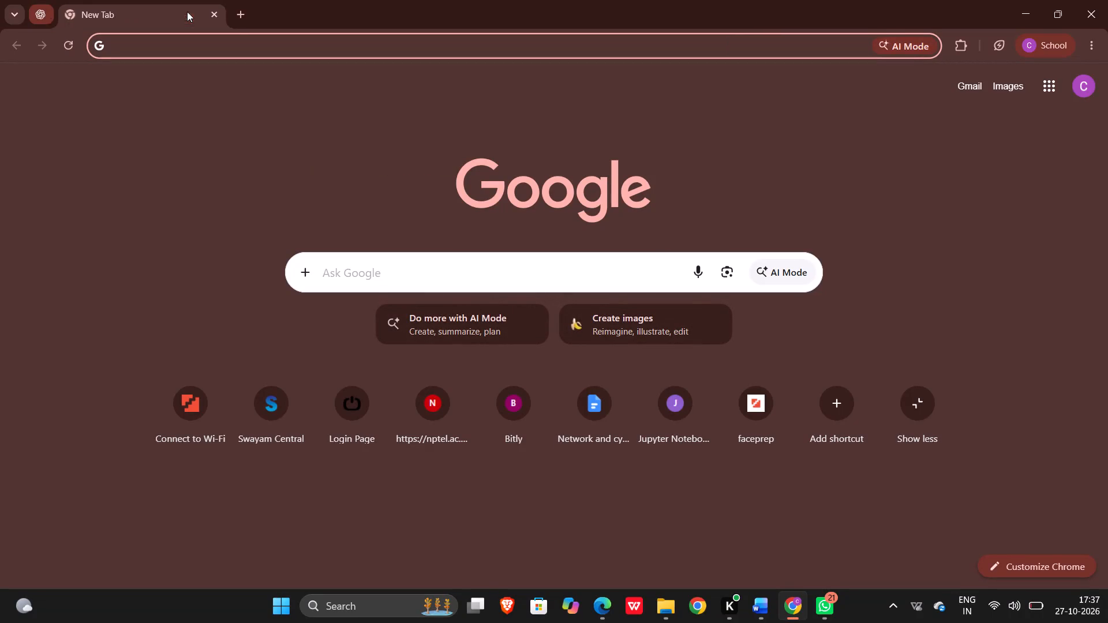
Open the shared Drive folder V A ITR DATA 2026-27 from the copied link.
{"action": "key", "text": "ctrl+v"}
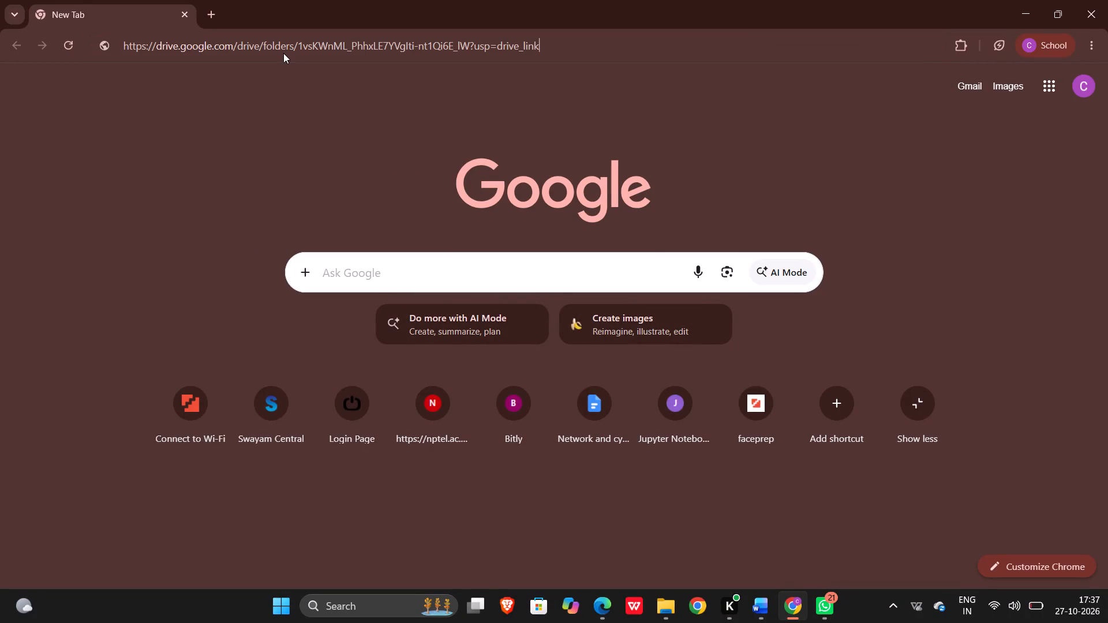
{"action": "key", "text": "Return"}
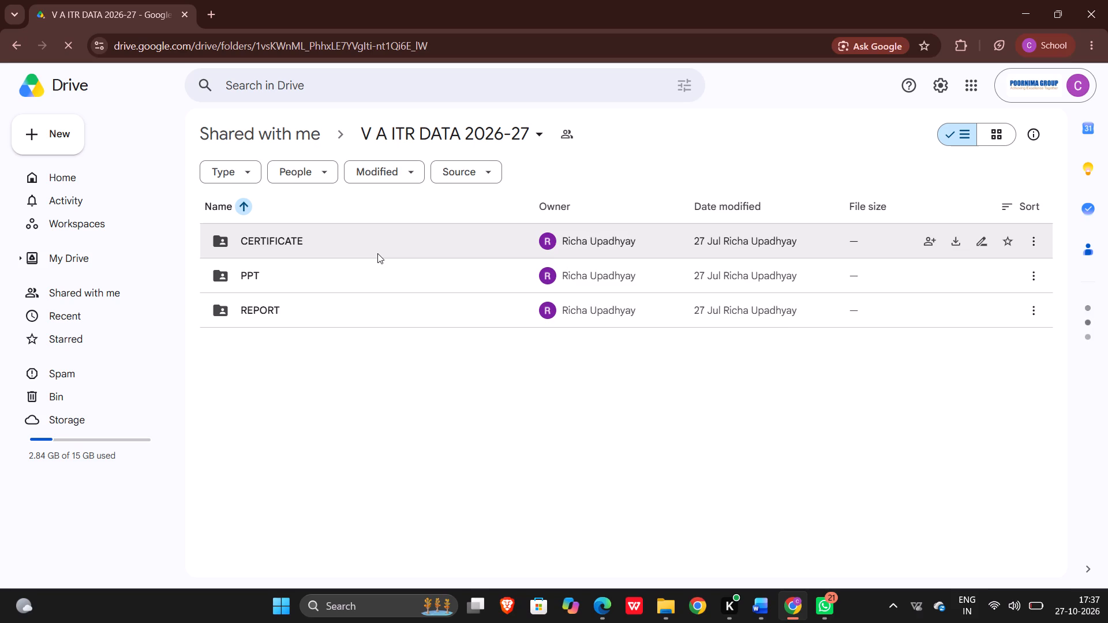
Look through the files in the CERTIFICATE and PPT folders, returning to V A ITR DATA 2026-27 after each one.
{"action": "double_click", "coordinate": [377, 253]}
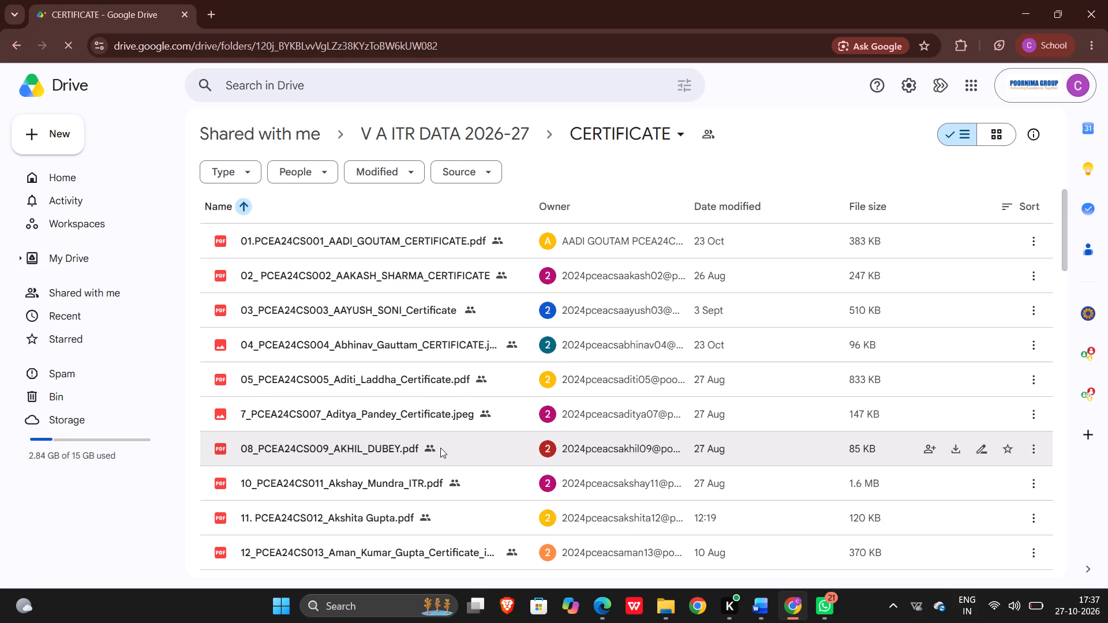
{"action": "scroll", "coordinate": [440, 448], "scroll_direction": "down", "scroll_amount": 8}
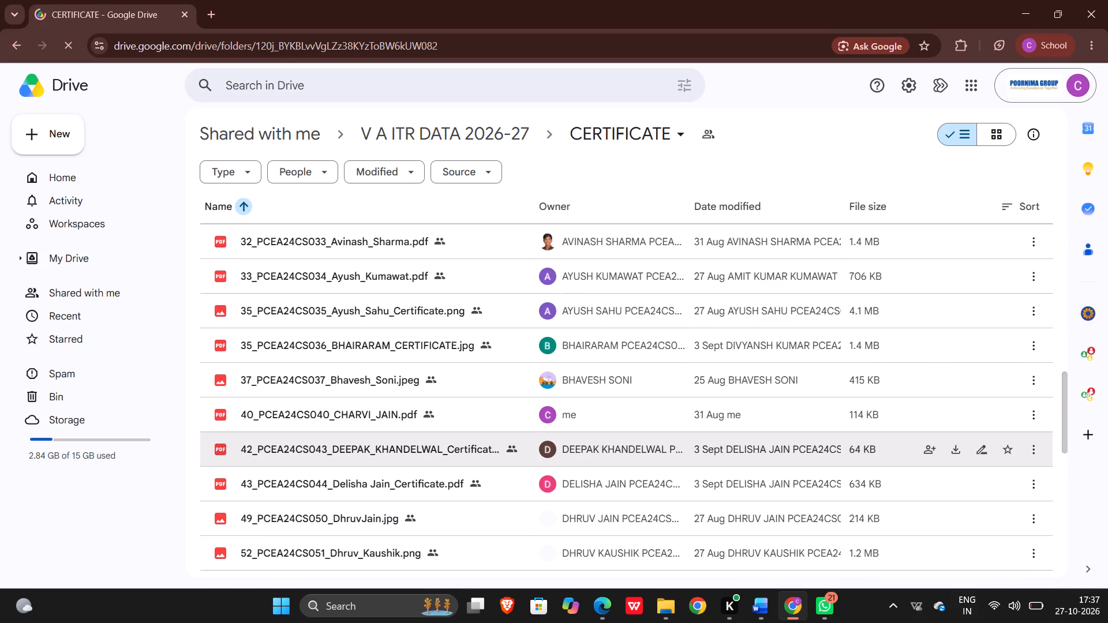
{"action": "scroll", "coordinate": [314, 380], "scroll_direction": "right", "scroll_amount": 8}
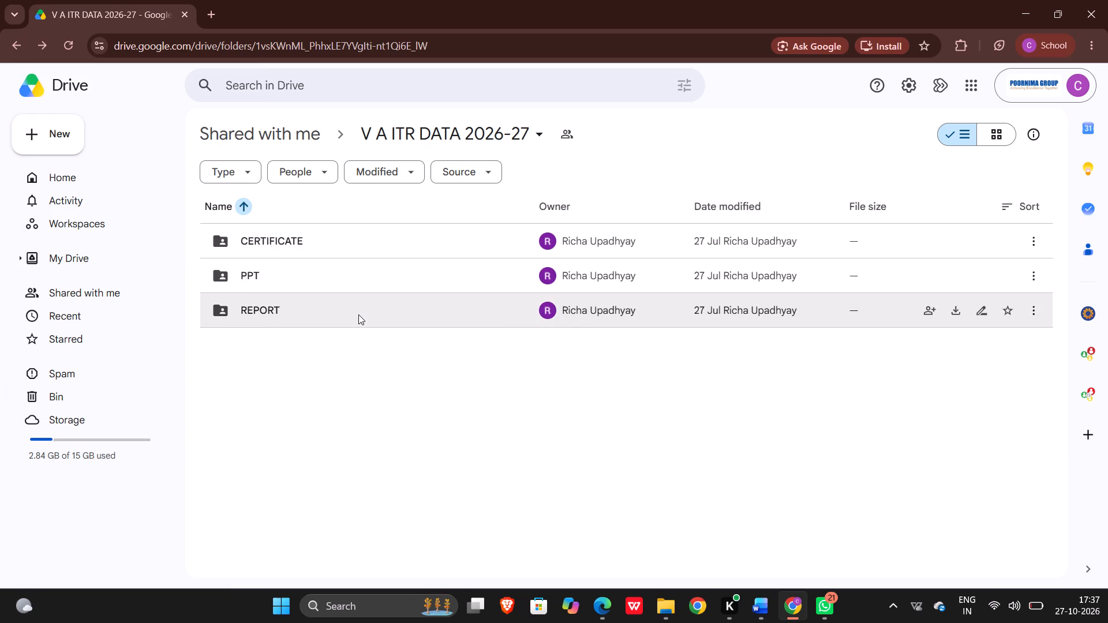
{"action": "double_click", "coordinate": [368, 272]}
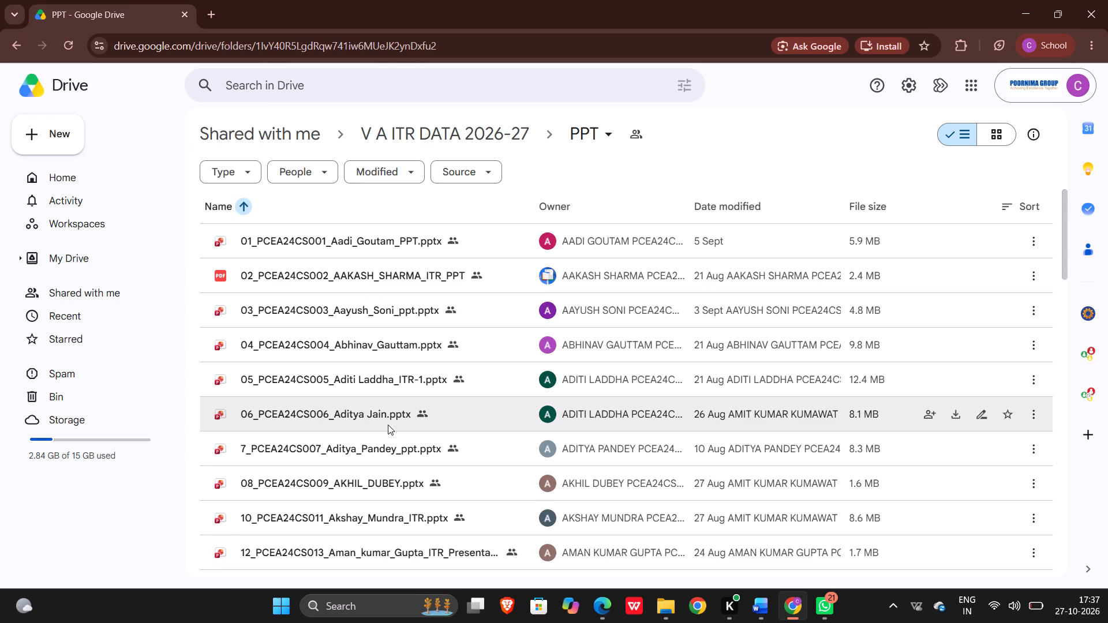
{"action": "scroll", "coordinate": [388, 425], "scroll_direction": "down", "scroll_amount": 6}
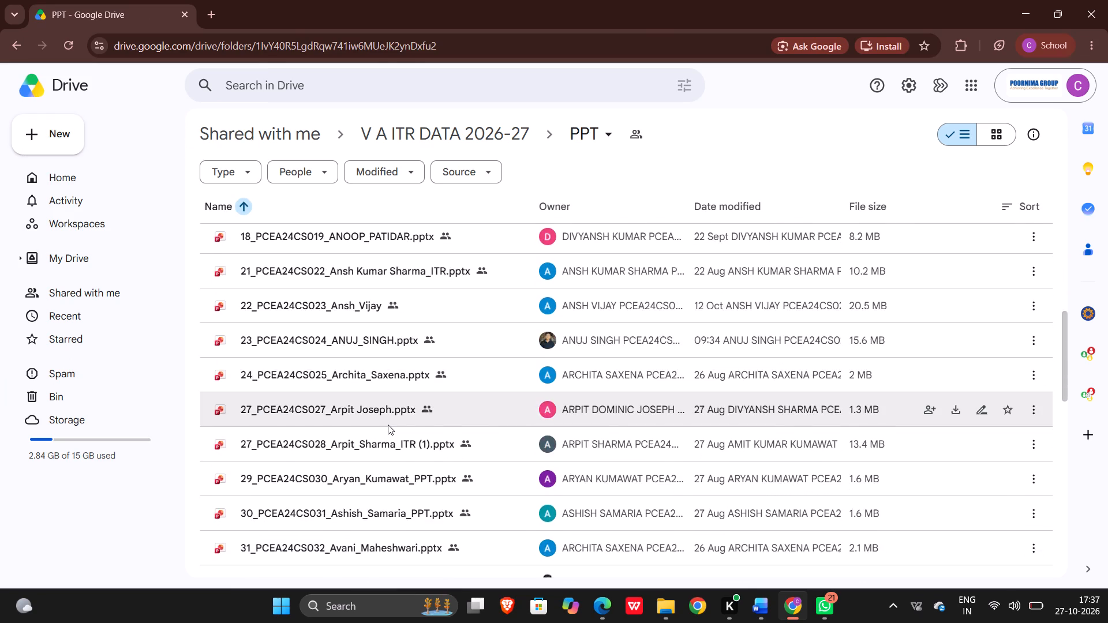
{"action": "scroll", "coordinate": [388, 425], "scroll_direction": "down", "scroll_amount": 3}
{"action": "scroll", "coordinate": [388, 425], "scroll_direction": "right", "scroll_amount": 7}
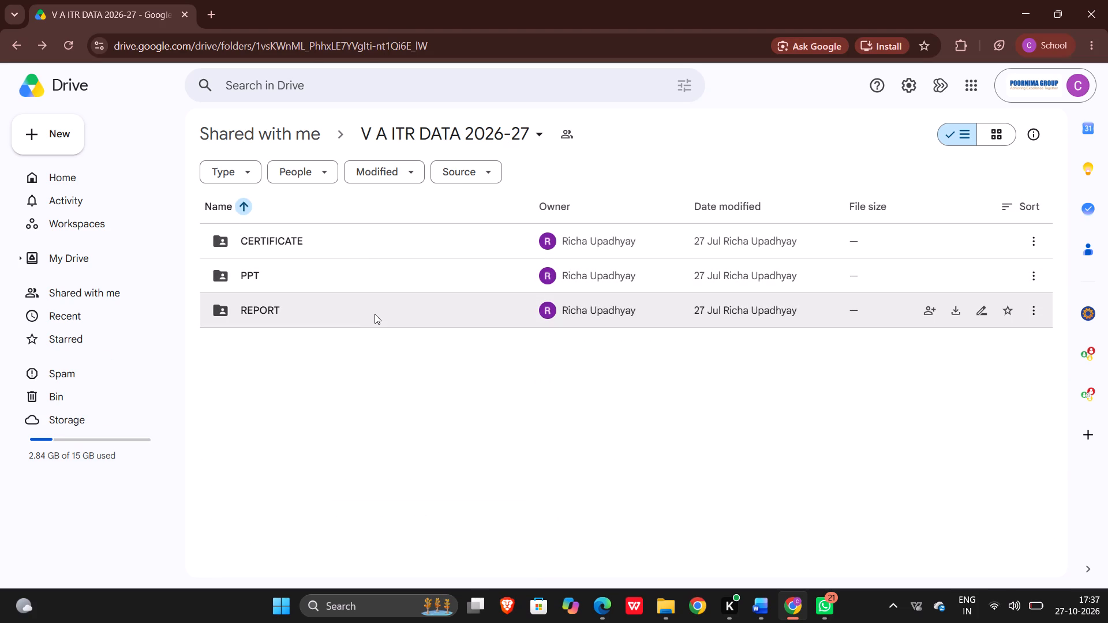
Open the REPORT folder and check how the report files in it are named and formatted.
{"action": "left_click", "coordinate": [401, 379]}
{"action": "double_click", "coordinate": [408, 316]}
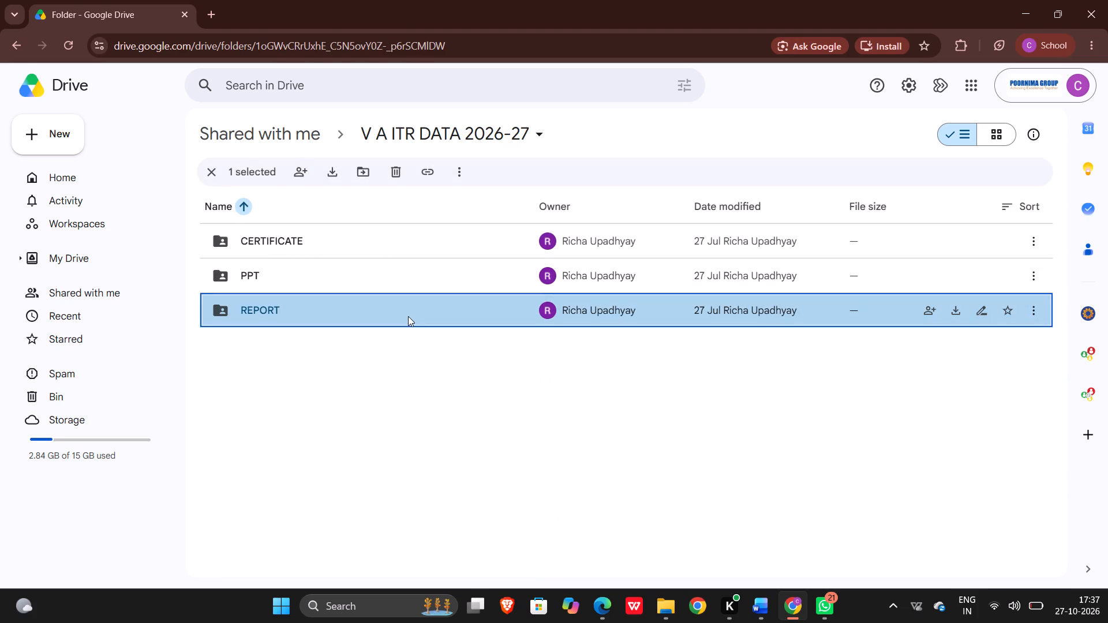
{"action": "left_click", "coordinate": [415, 503]}
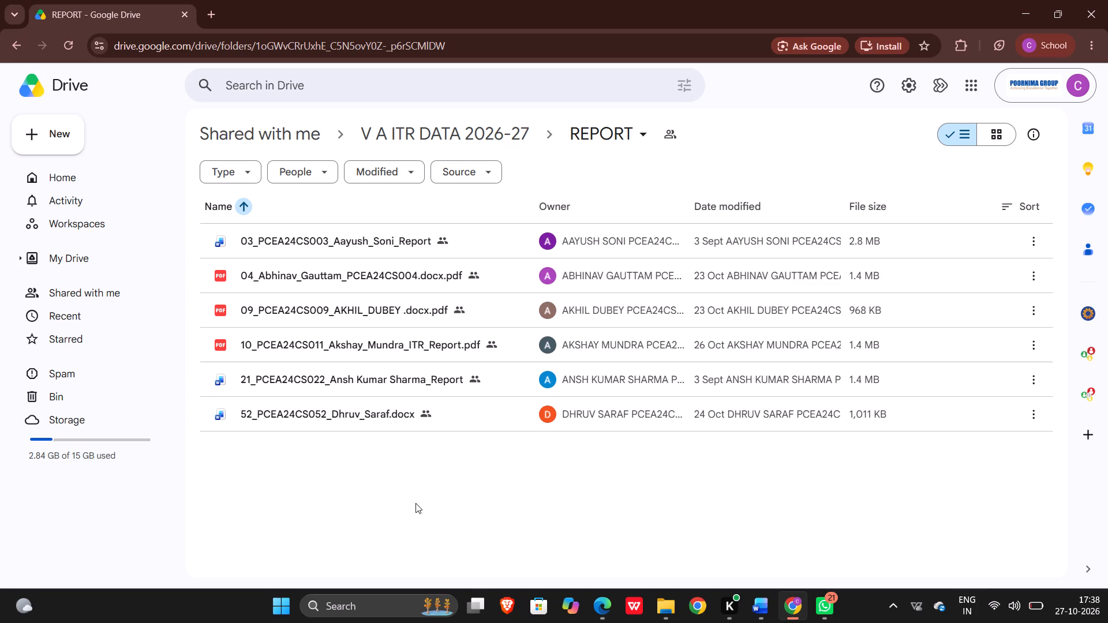
{"action": "left_click", "coordinate": [455, 489]}
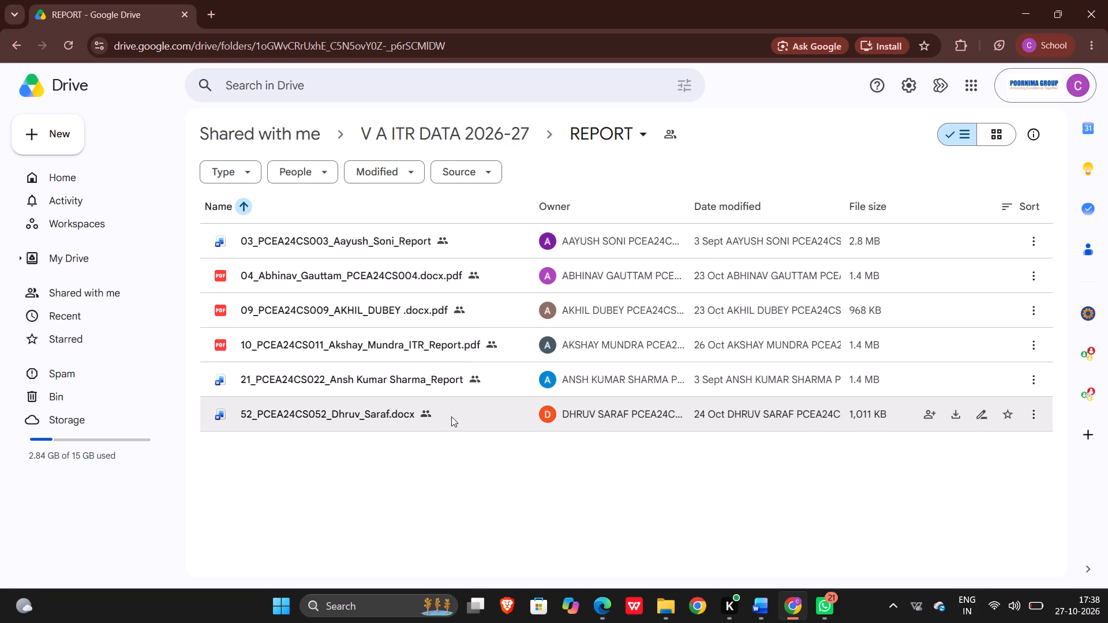
{"action": "left_click", "coordinate": [441, 320]}
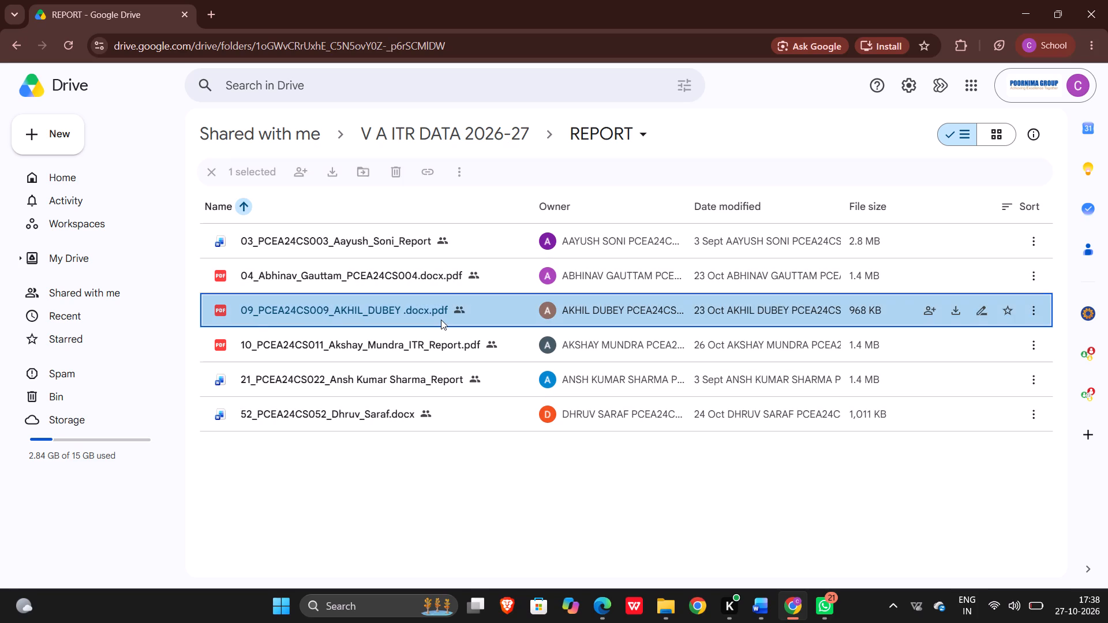
{"action": "left_click", "coordinate": [454, 487]}
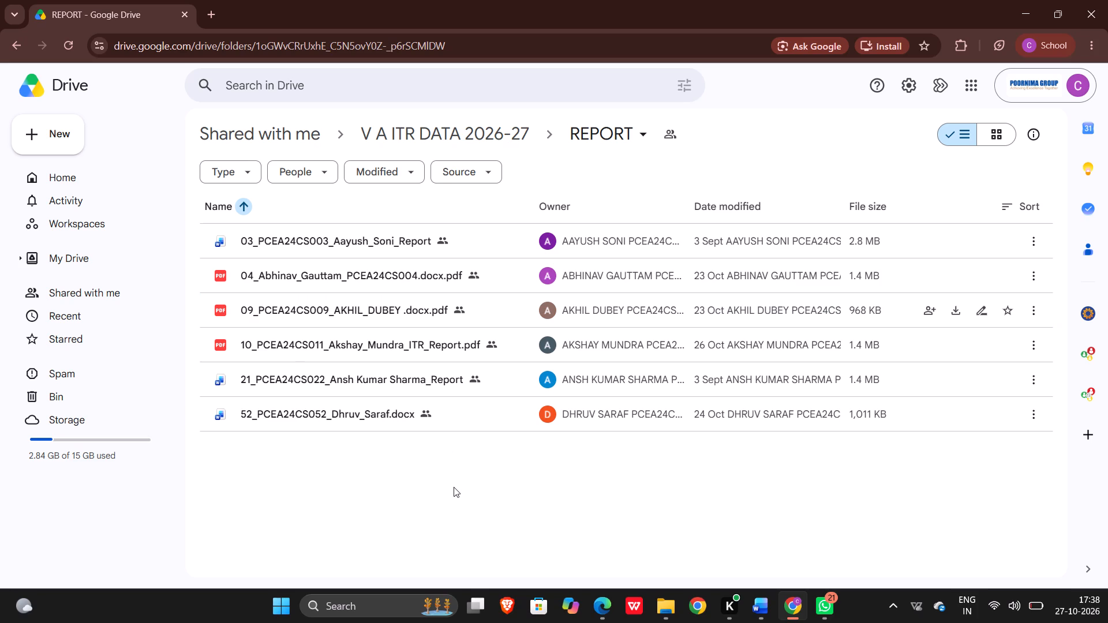
{"action": "scroll", "coordinate": [320, 525], "scroll_direction": "right", "scroll_amount": 9}
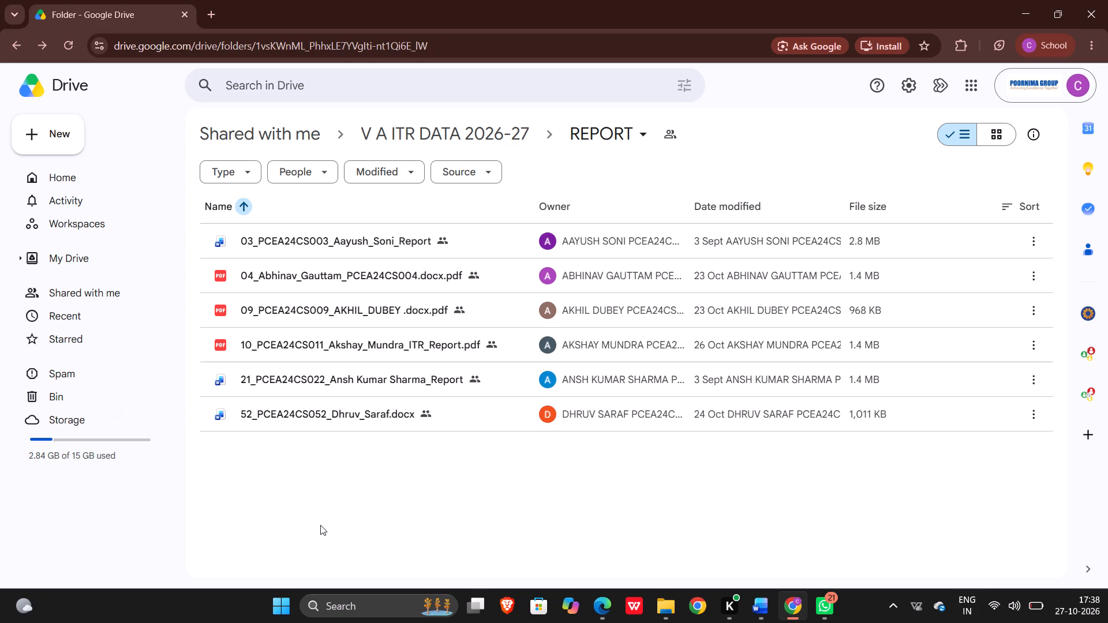
Open the CERTIFICATE folder, check how its certificate files are named, and return to V A ITR DATA 2026-27.
{"action": "double_click", "coordinate": [351, 243]}
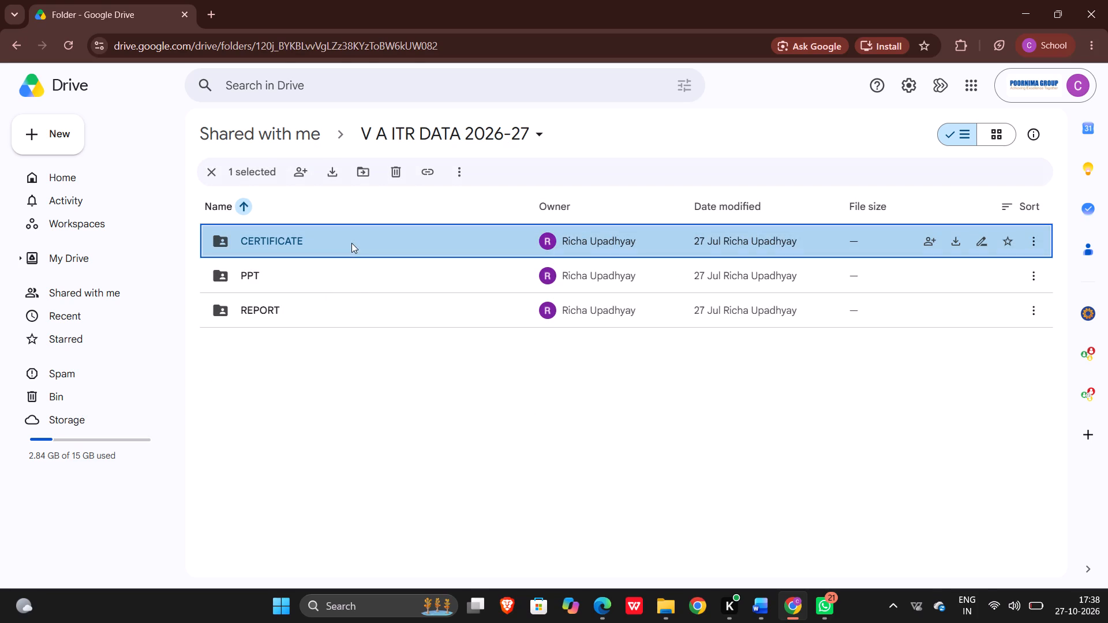
{"action": "scroll", "coordinate": [383, 457], "scroll_direction": "down", "scroll_amount": 2}
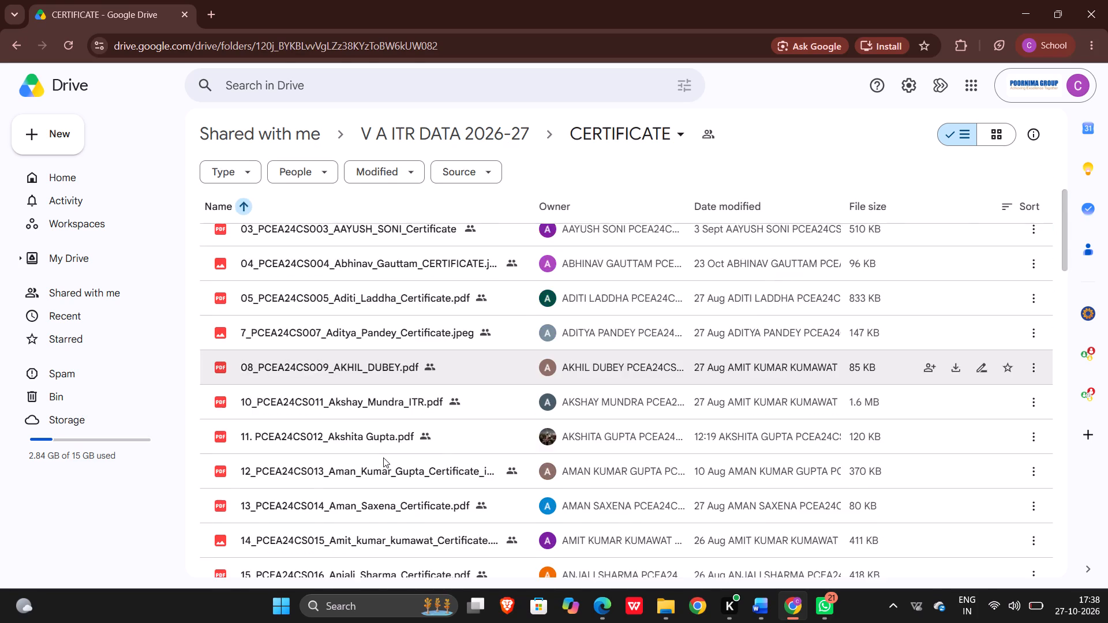
{"action": "scroll", "coordinate": [383, 457], "scroll_direction": "down", "scroll_amount": 8}
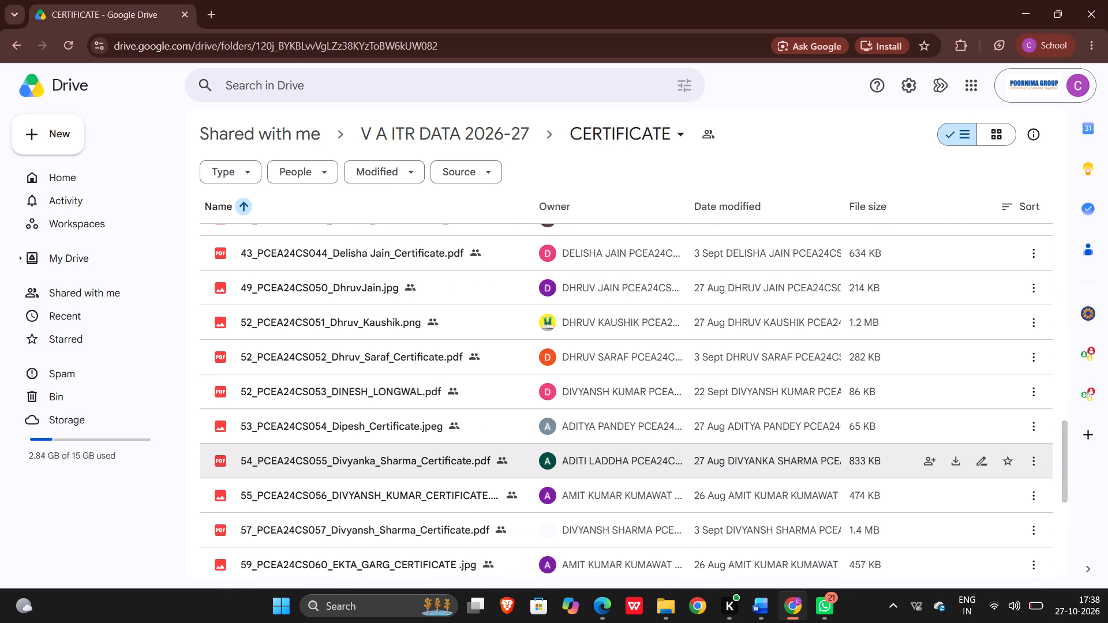
{"action": "scroll", "coordinate": [383, 457], "scroll_direction": "up", "scroll_amount": 2}
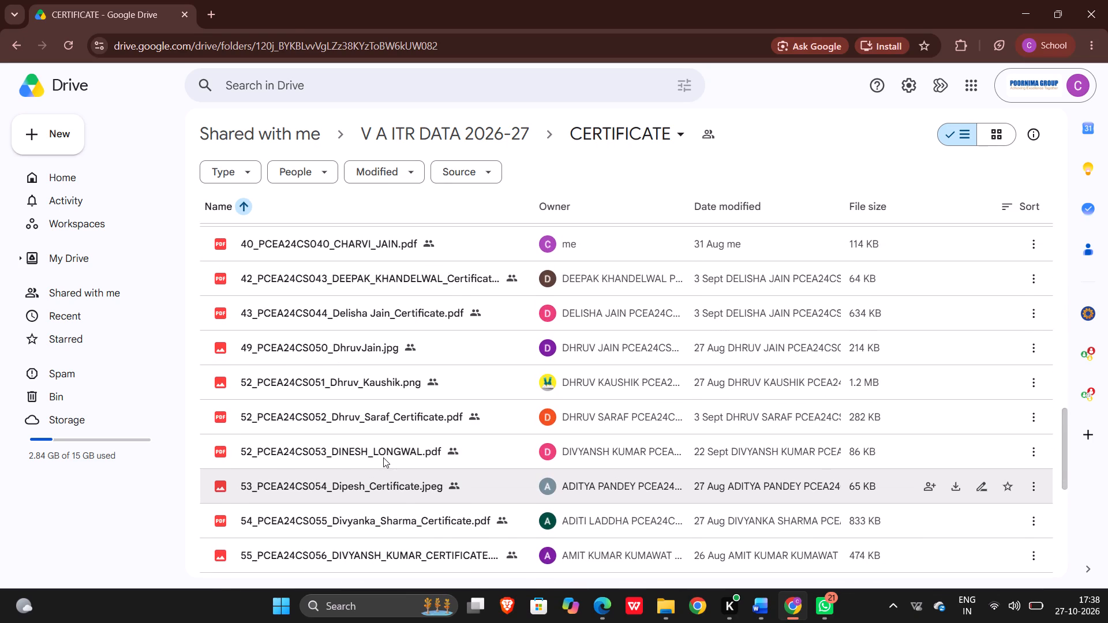
{"action": "scroll", "coordinate": [383, 457], "scroll_direction": "up", "scroll_amount": 1}
{"action": "scroll", "coordinate": [383, 457], "scroll_direction": "right", "scroll_amount": 7}
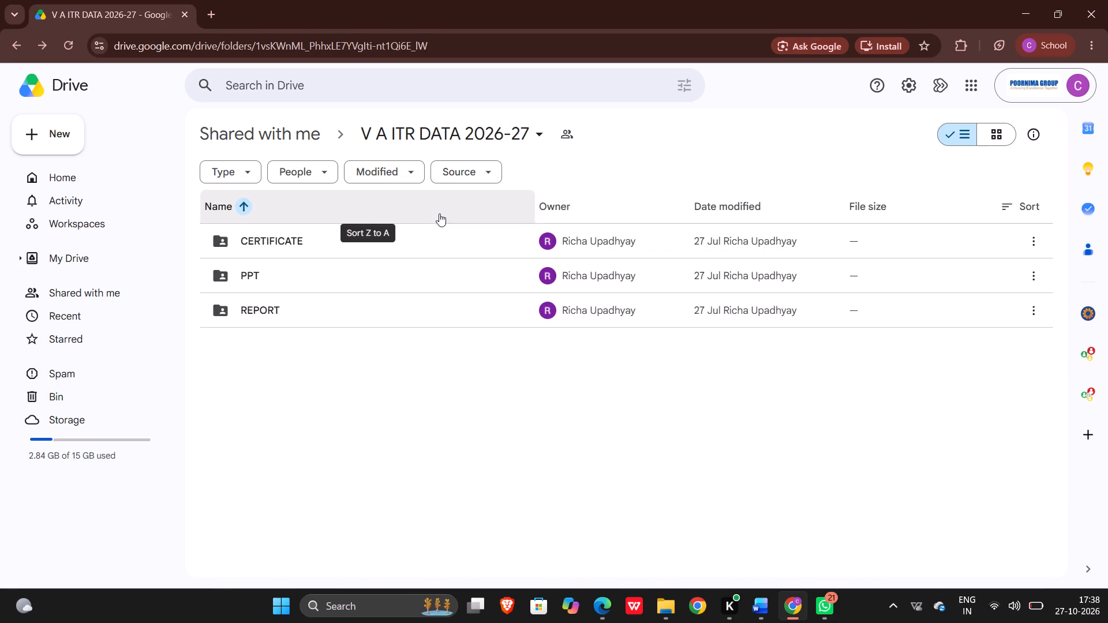
Open the REPORT folder inside V A ITR DATA 2026-27.
{"action": "left_click", "coordinate": [478, 325]}
{"action": "double_click", "coordinate": [462, 313]}
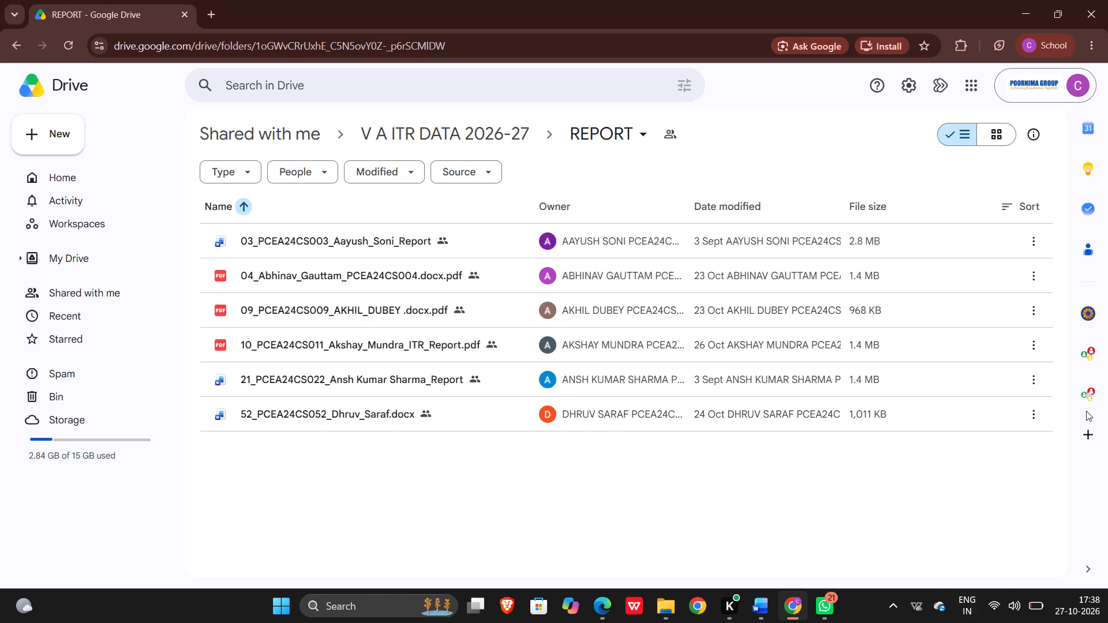
{"action": "left_click", "coordinate": [811, 470]}
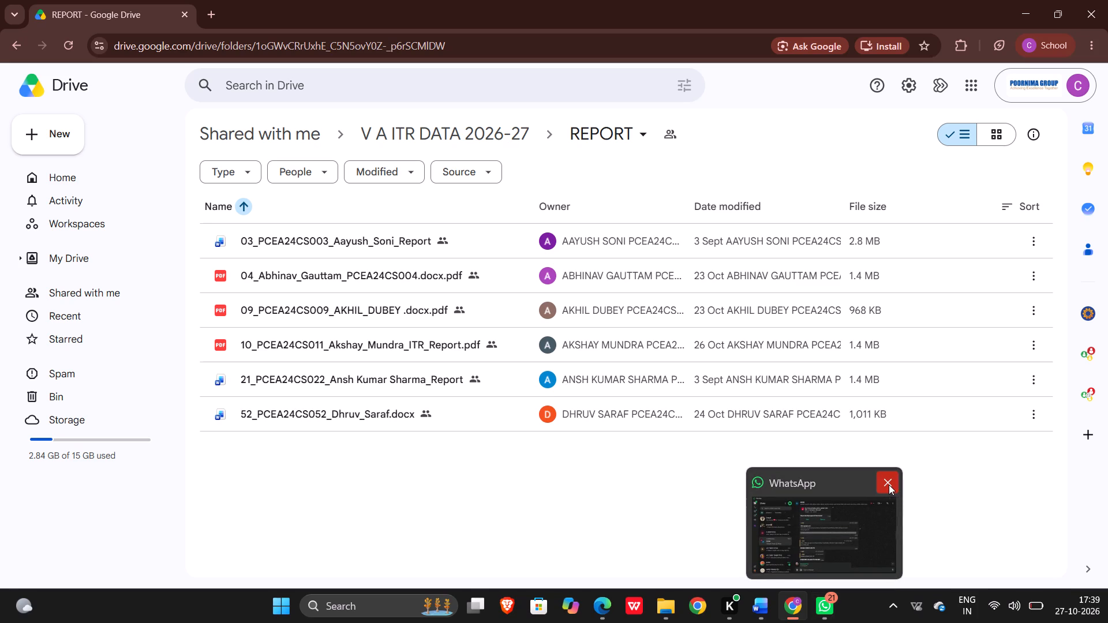
Close the WhatsApp window.
{"action": "left_click", "coordinate": [889, 485]}
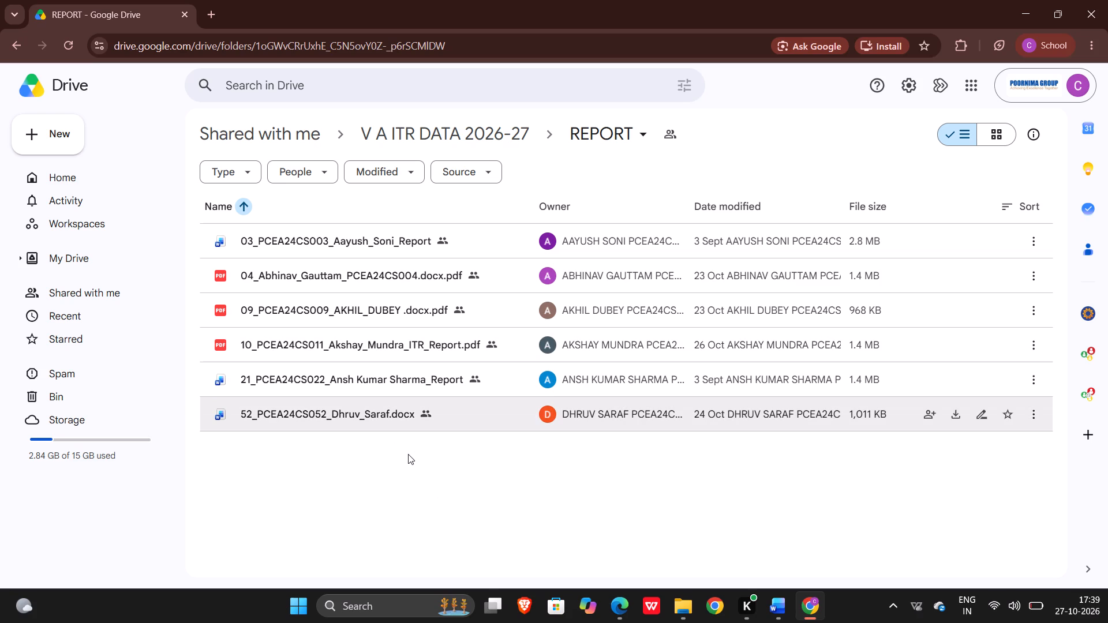
Start adding a new item to the REPORT folder.
{"action": "left_click", "coordinate": [65, 138]}
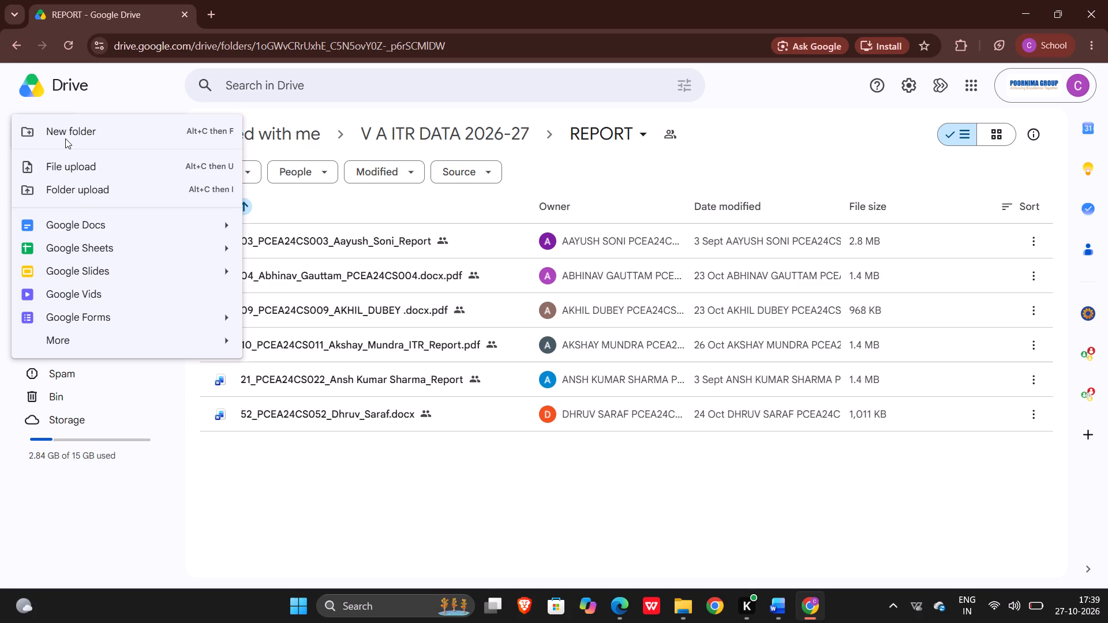
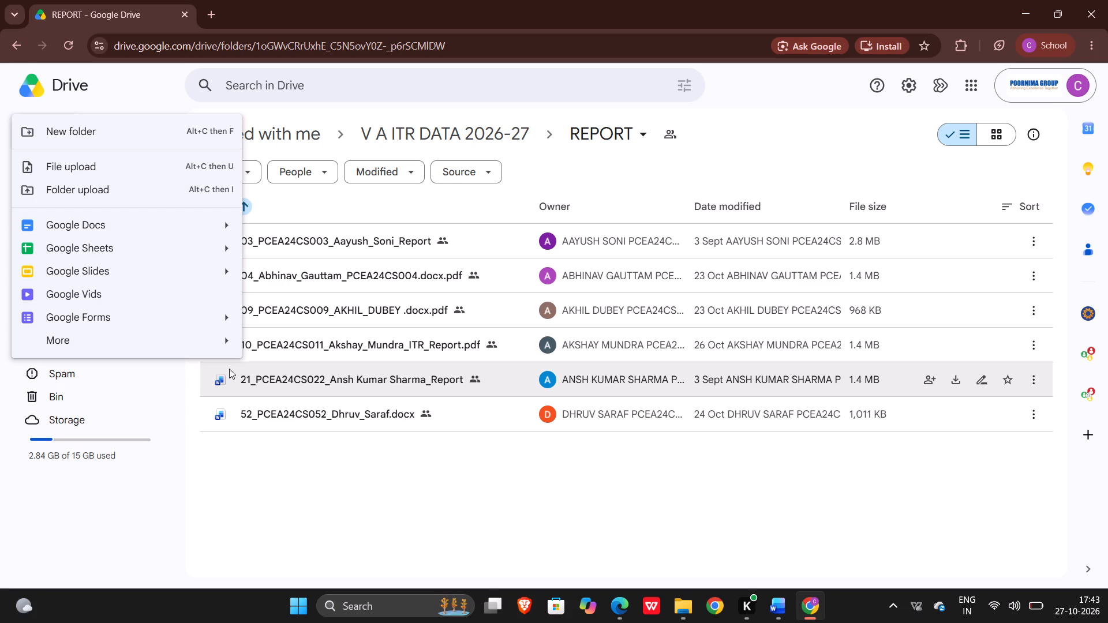
Leave the Drive upload options without choosing one and switch to the ITR_REPORT_FINAL_CSE document in Word.
{"action": "left_click", "coordinate": [313, 490]}
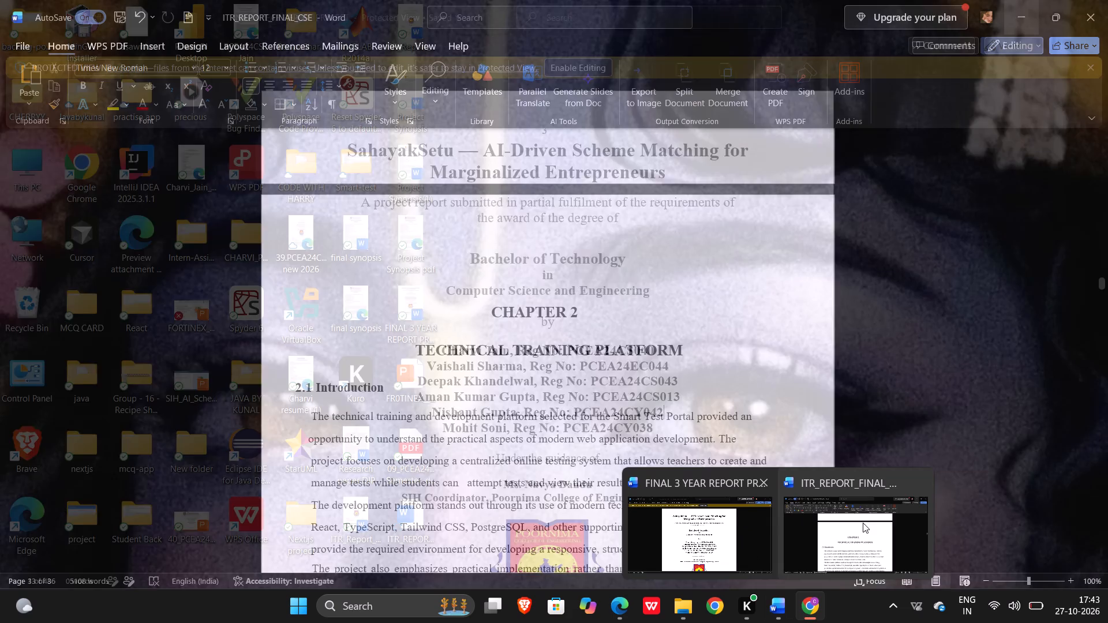
{"action": "left_click", "coordinate": [870, 524]}
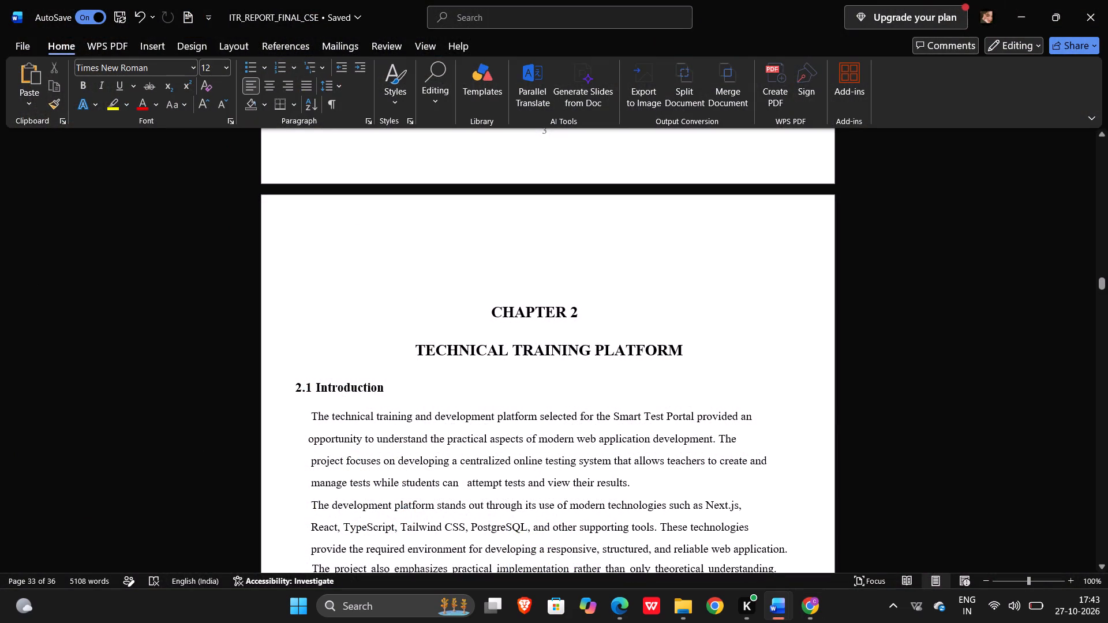